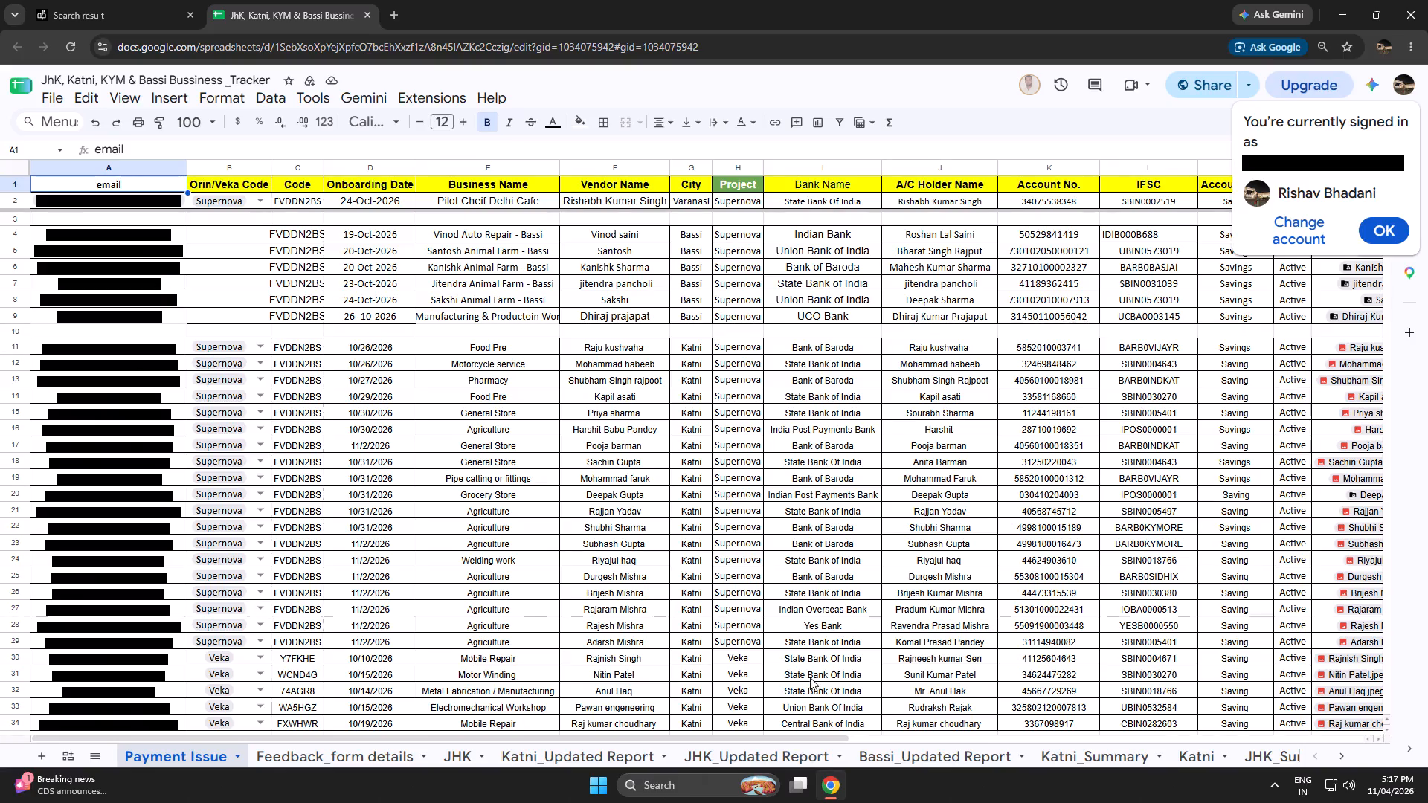
In the JHK sheet, copy the 11/3/2026 entries in rows 65 to 84 and paste them starting at row 86.
{"action": "left_click", "coordinate": [737, 758]}
{"action": "left_click", "coordinate": [446, 764]}
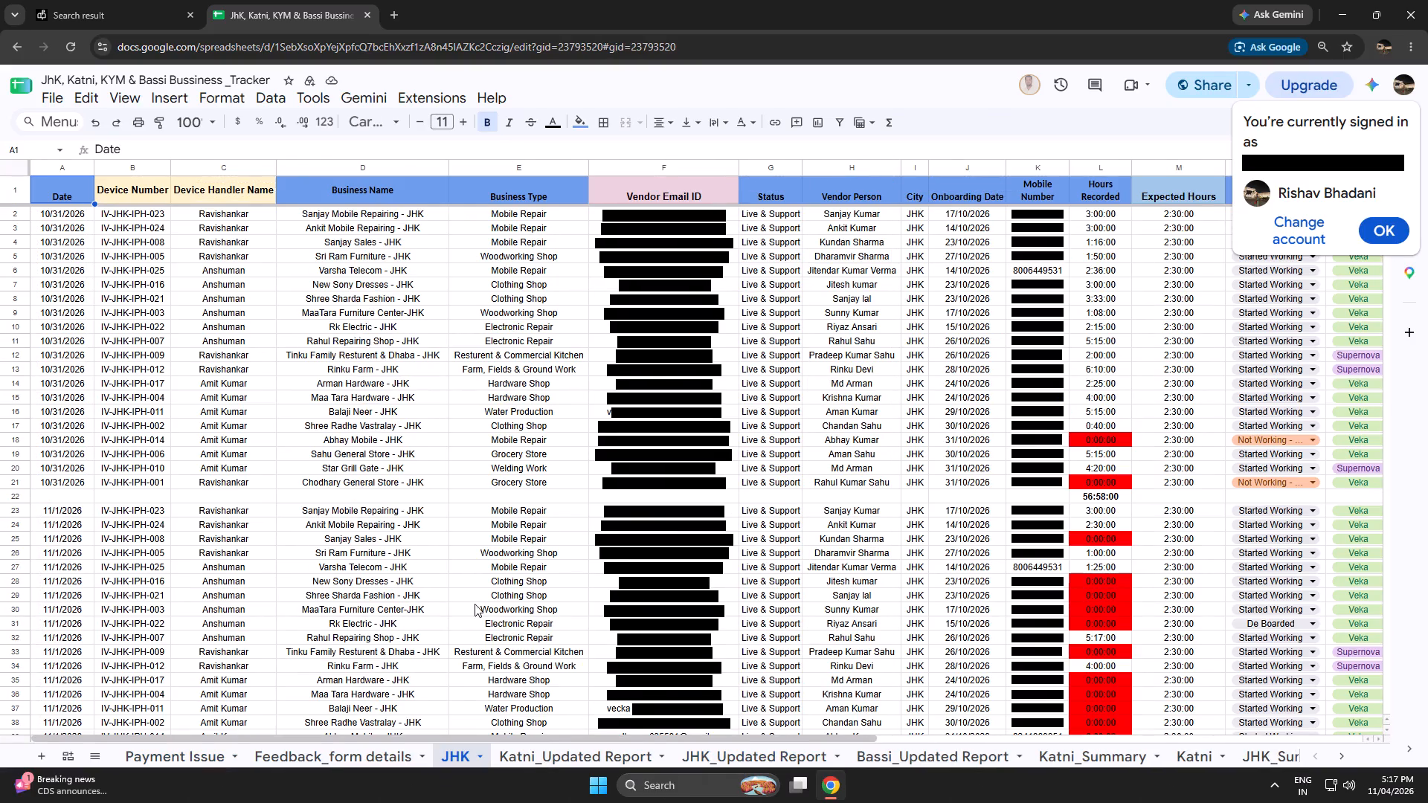
{"action": "scroll", "coordinate": [475, 604], "scroll_direction": "down", "scroll_amount": 3}
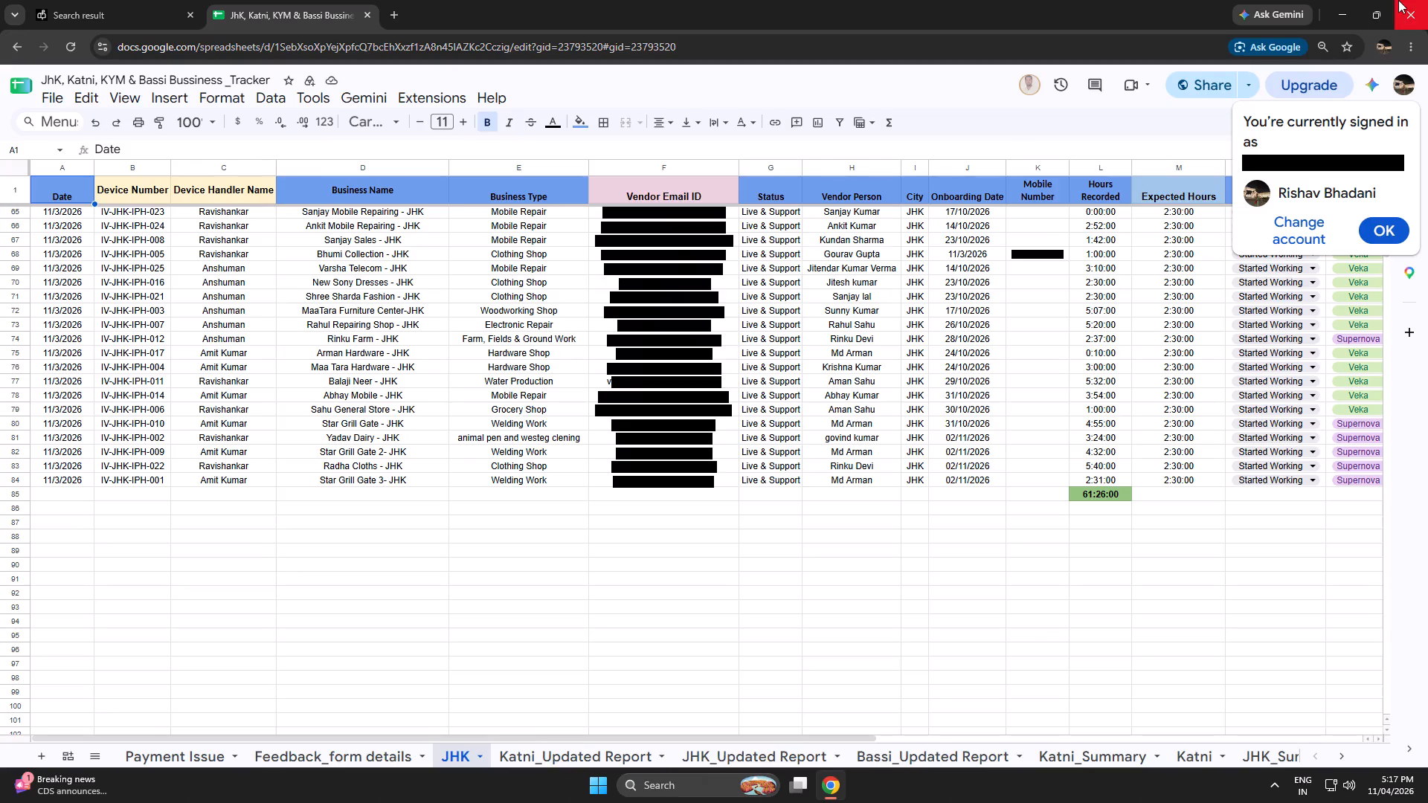
{"action": "left_click", "coordinate": [1386, 229]}
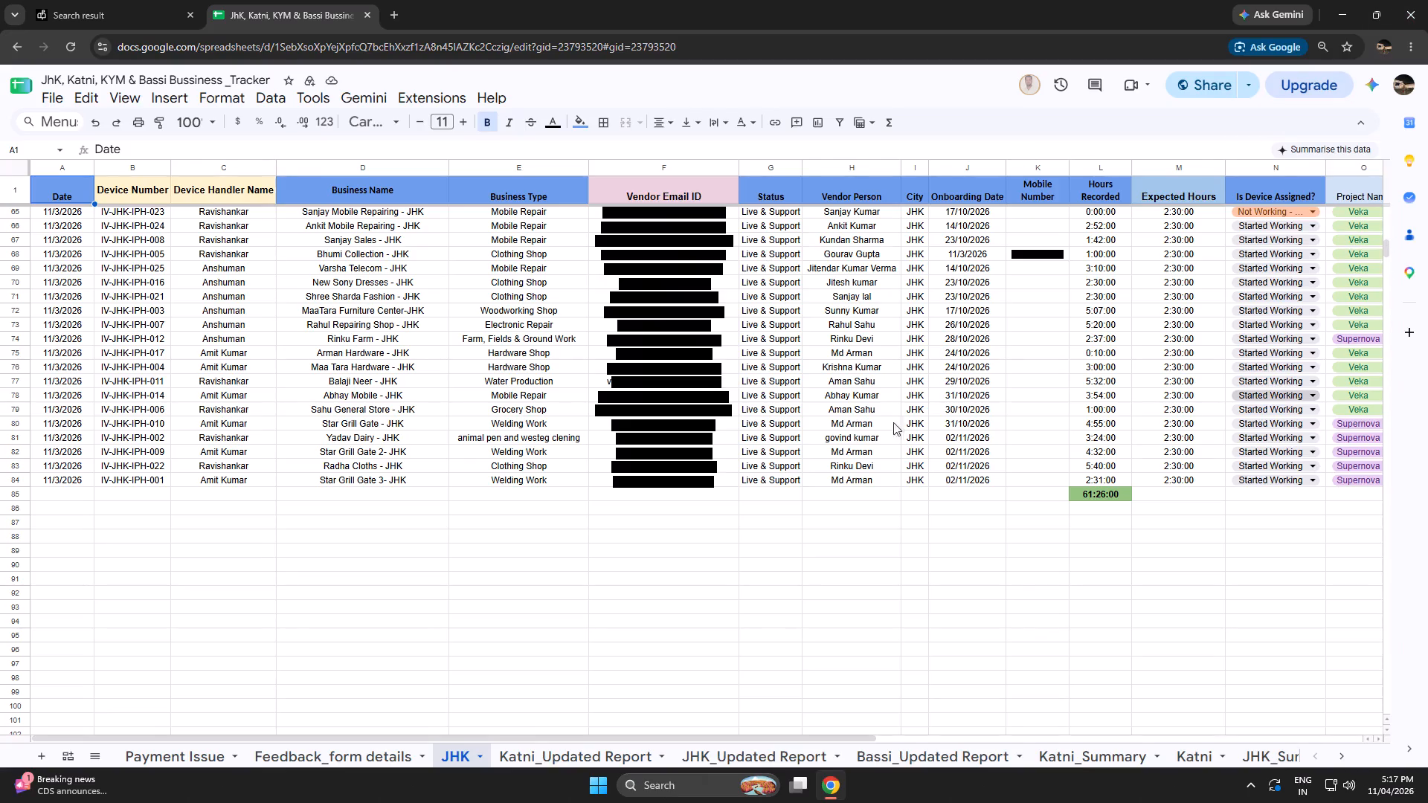
{"action": "scroll", "coordinate": [590, 546], "scroll_direction": "up", "scroll_amount": 1}
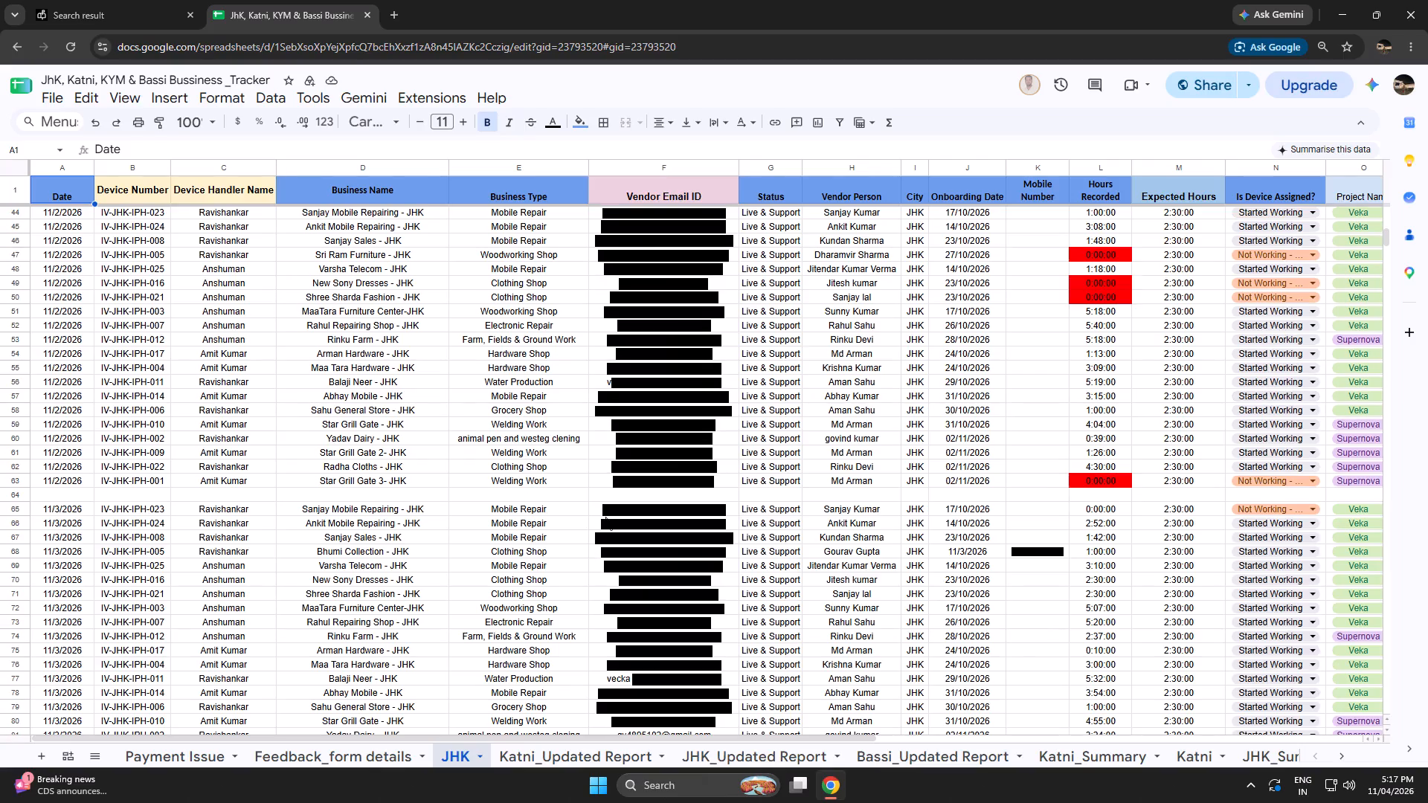
{"action": "scroll", "coordinate": [606, 512], "scroll_direction": "down", "scroll_amount": 1}
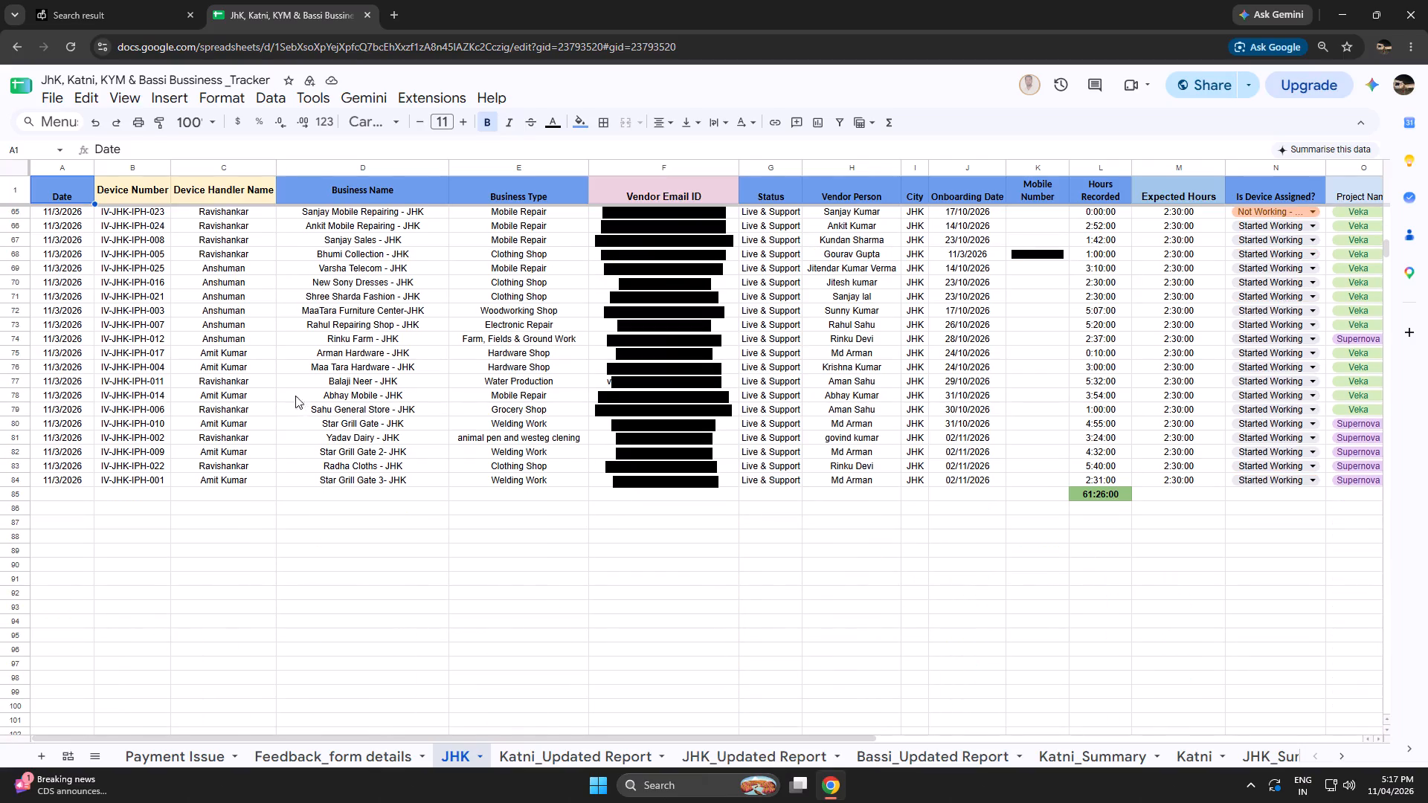
{"action": "scroll", "coordinate": [230, 405], "scroll_direction": "up", "scroll_amount": 1}
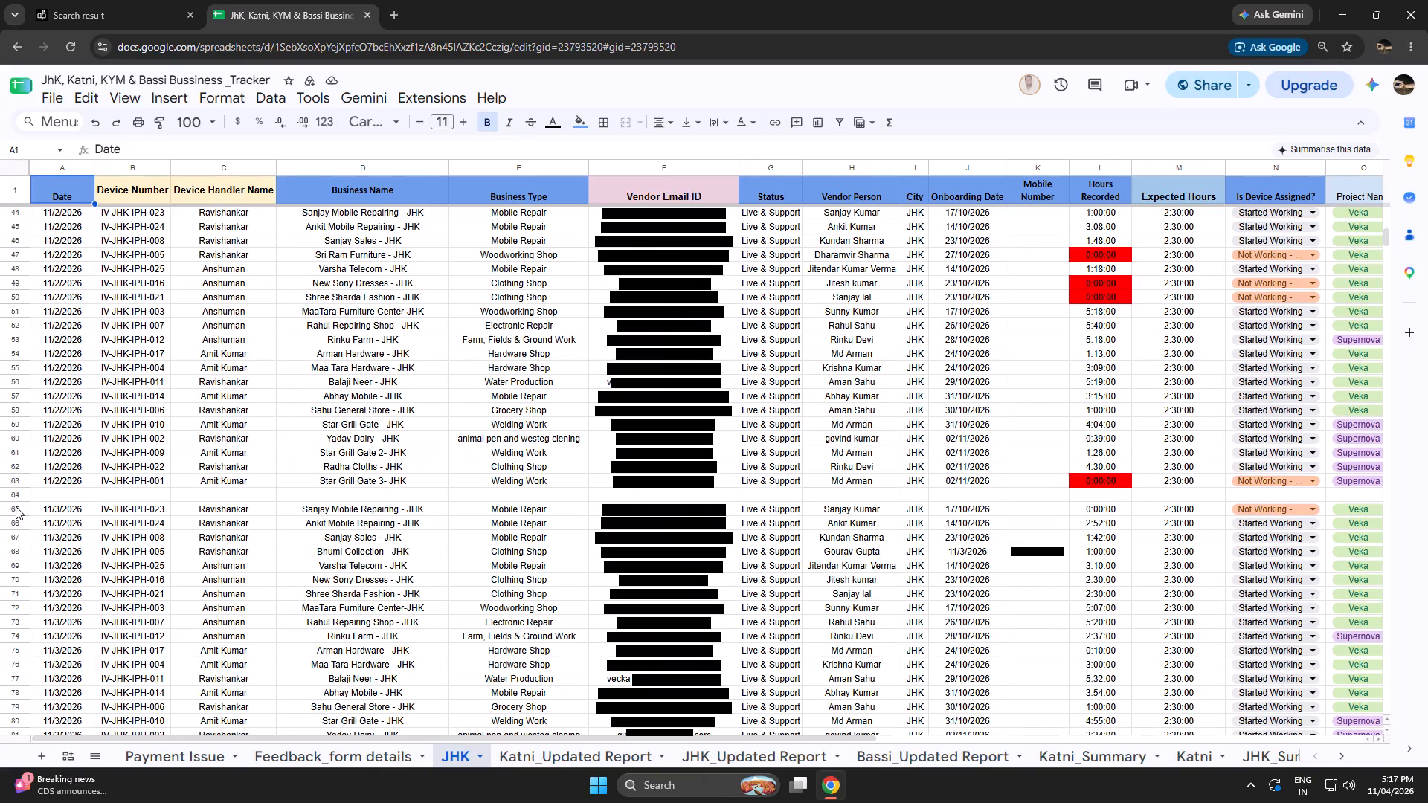
{"action": "left_click_drag", "start_coordinate": [17, 506], "coordinate": [33, 472]}
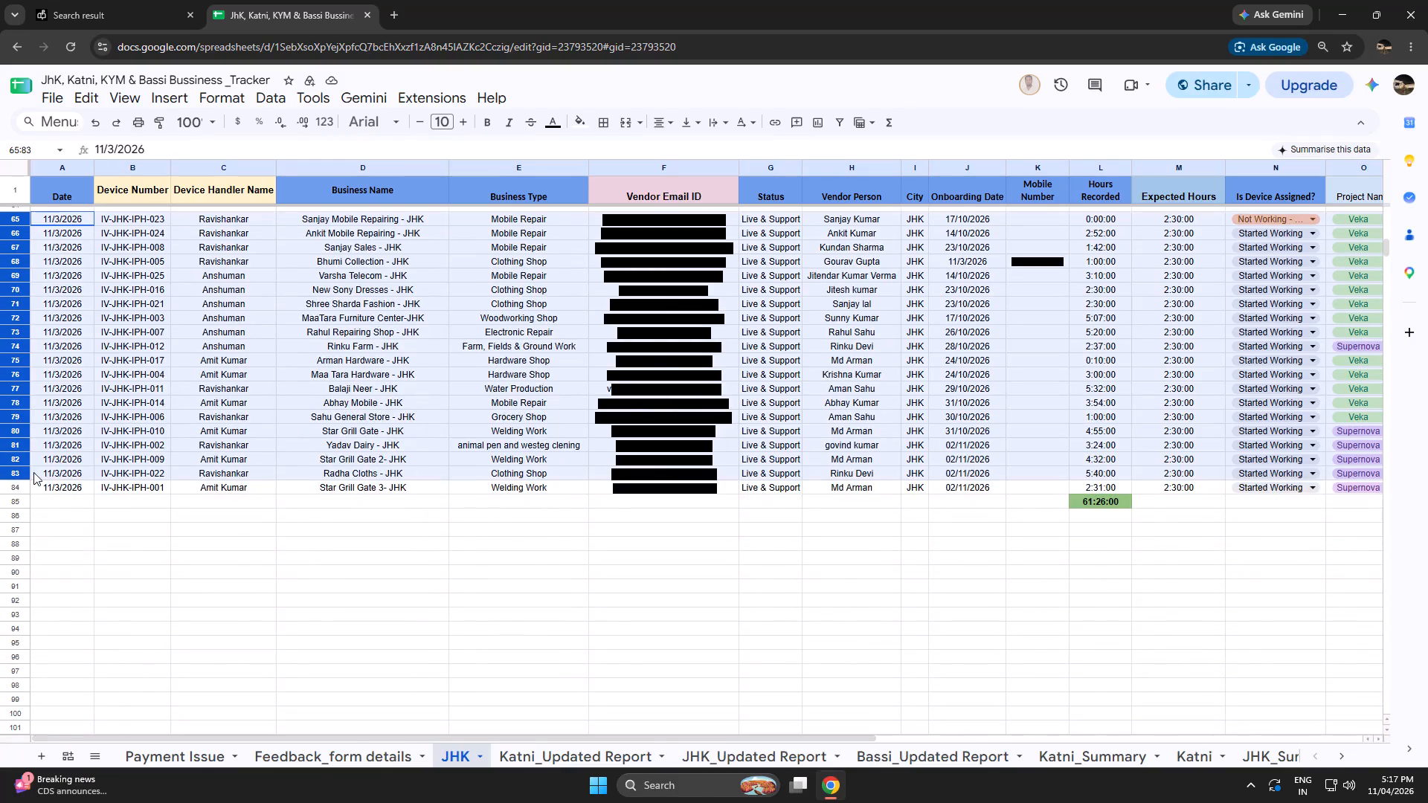
{"action": "left_click_drag", "start_coordinate": [33, 472], "coordinate": [28, 483]}
{"action": "key", "text": "ctrl+c"}
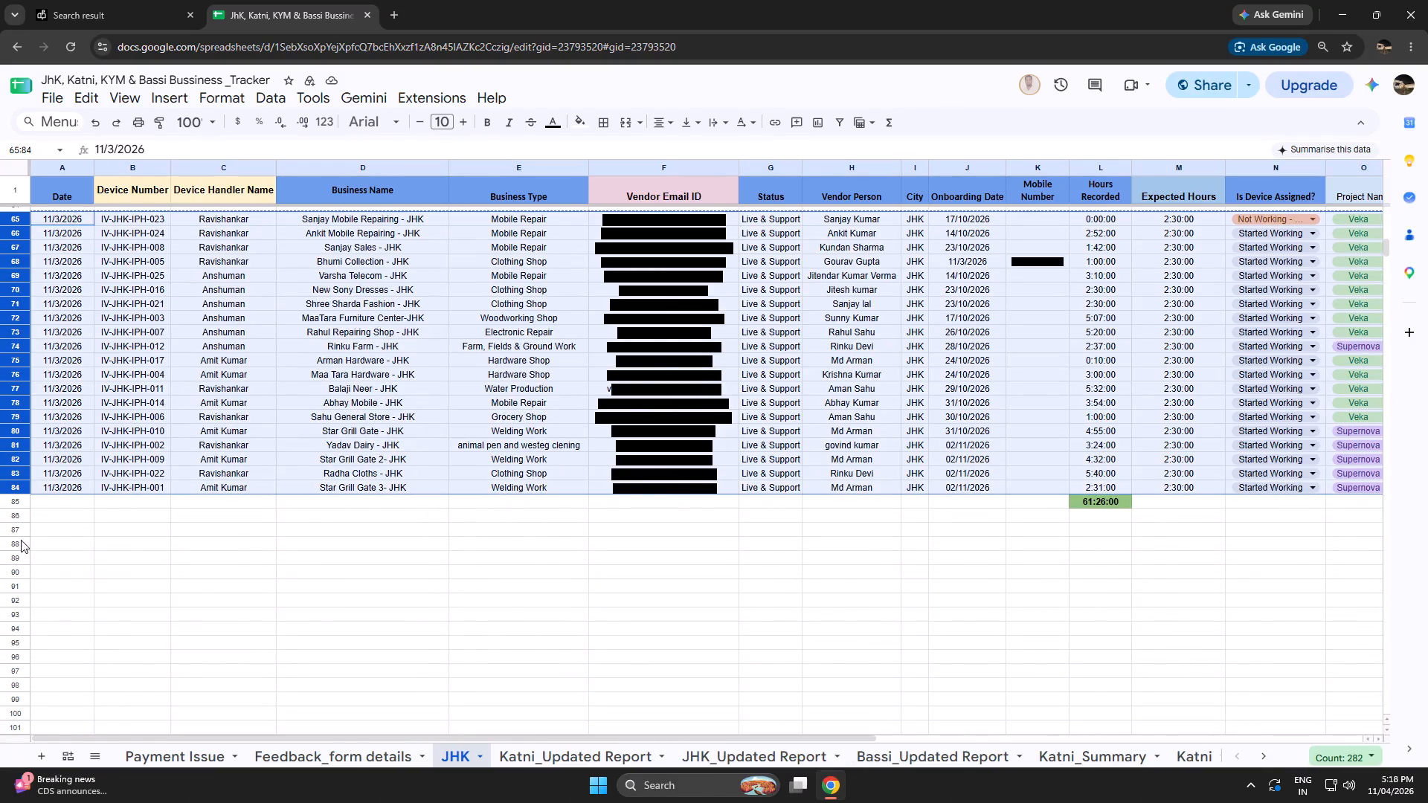
{"action": "left_click", "coordinate": [22, 518]}
{"action": "key", "text": "ctrl+v"}
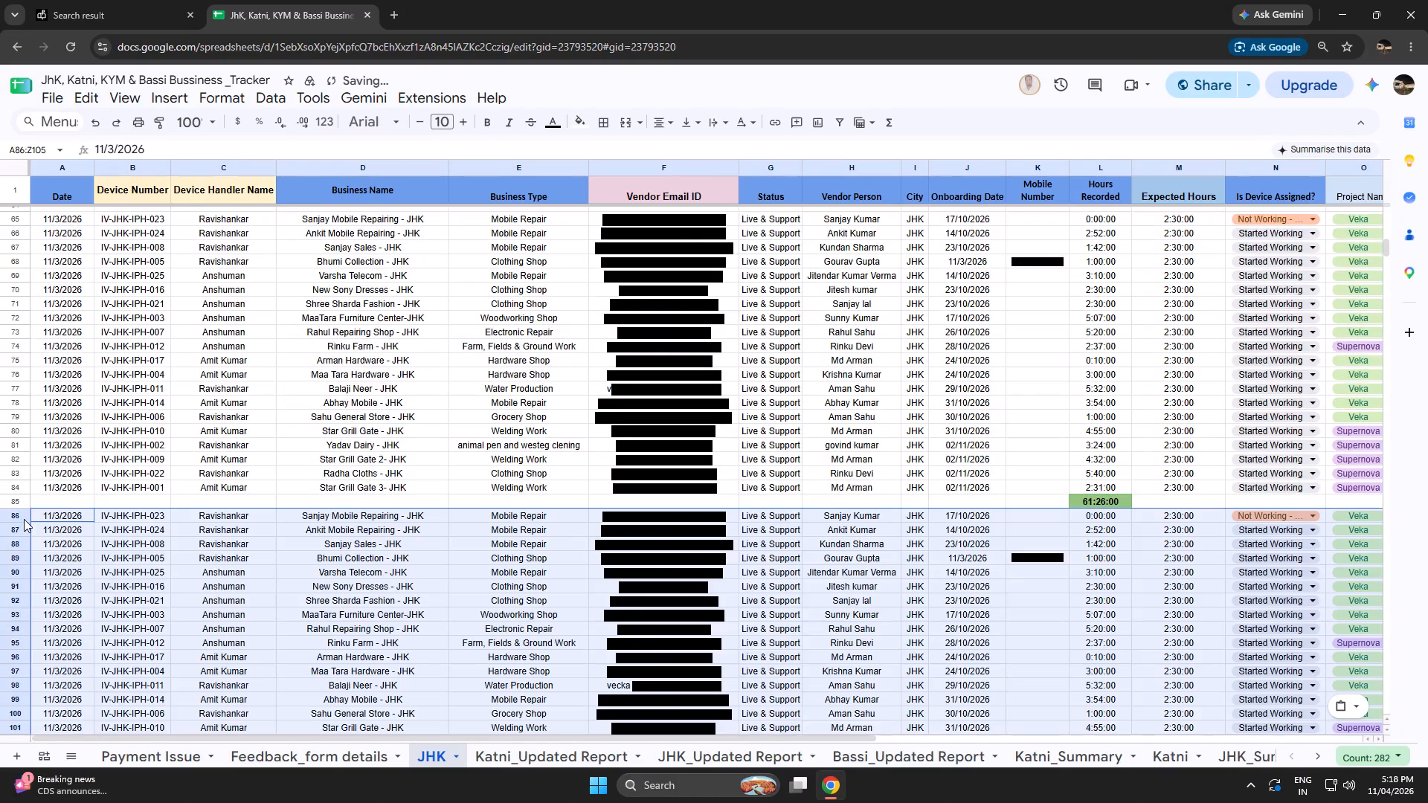
Fill Hours Recorded with 0:00:00 for all the pasted entries in rows 86 to 105.
{"action": "left_click", "coordinate": [1098, 517]}
{"action": "left_click_drag", "start_coordinate": [1098, 517], "coordinate": [1132, 767]}
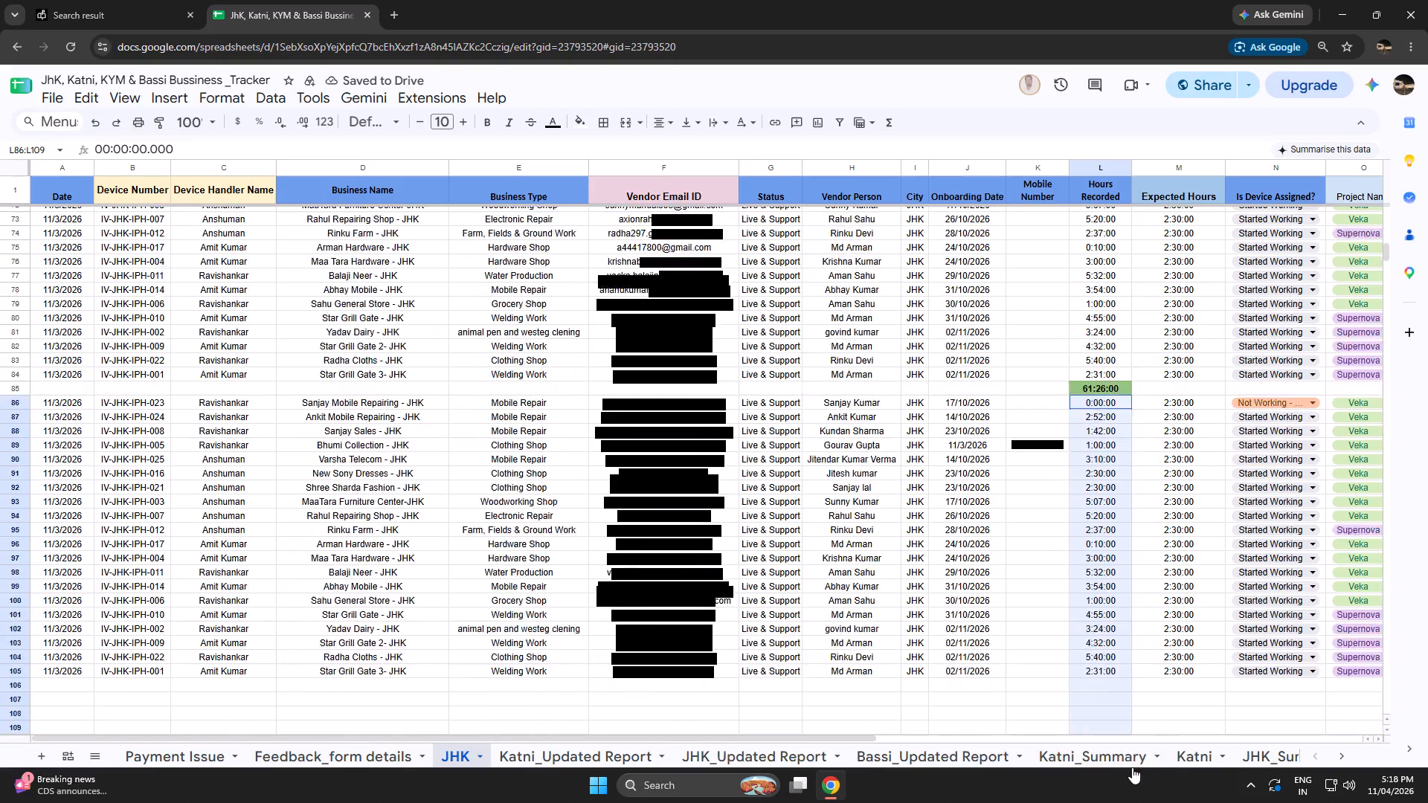
{"action": "left_click_drag", "start_coordinate": [1132, 767], "coordinate": [1107, 571]}
{"action": "key", "text": "ctrl+d"}
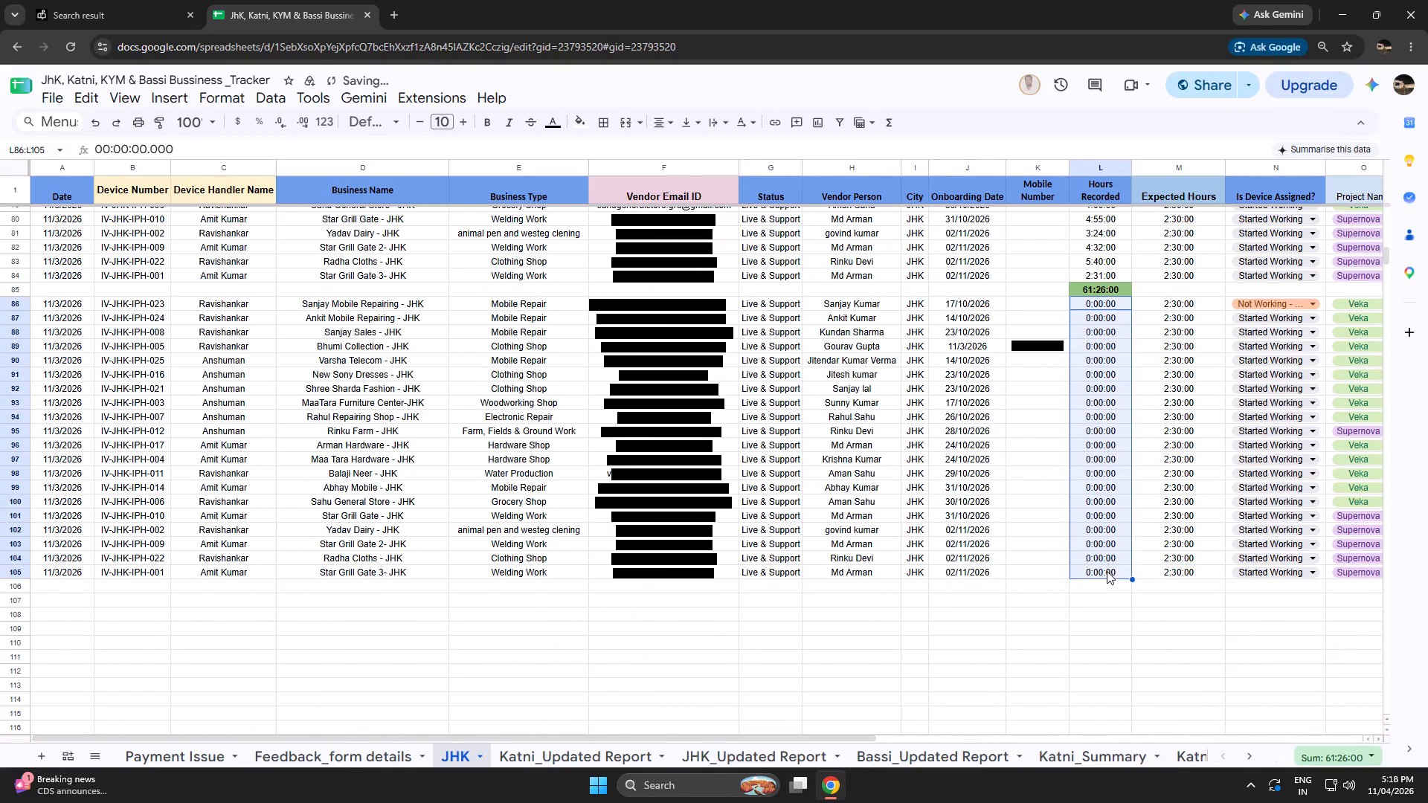
{"action": "left_click", "coordinate": [1033, 593]}
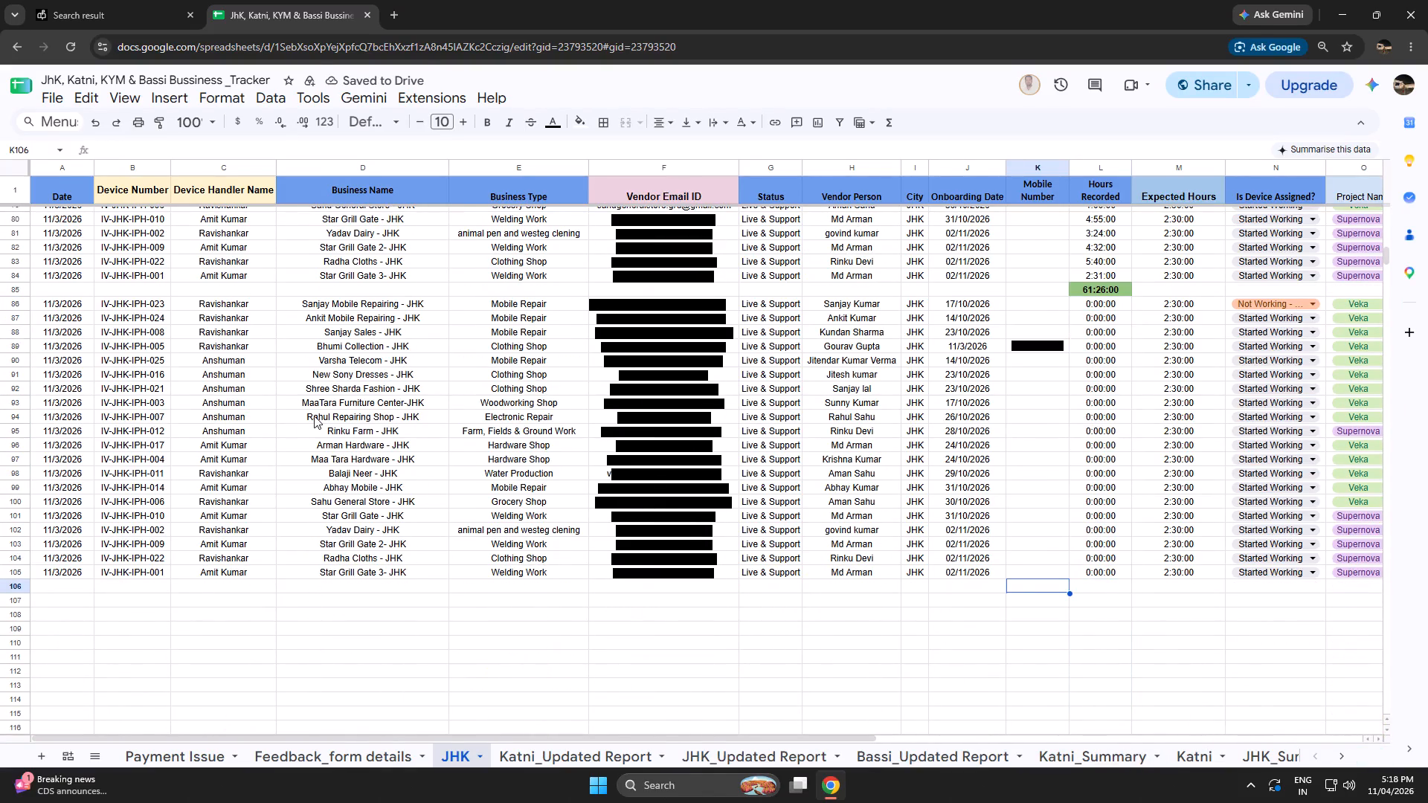
Clear the business name, business type and vendor email for device IV-JHK-IPH-017 in row 96.
{"action": "left_click", "coordinate": [347, 445]}
{"action": "key", "text": "BackSpace"}
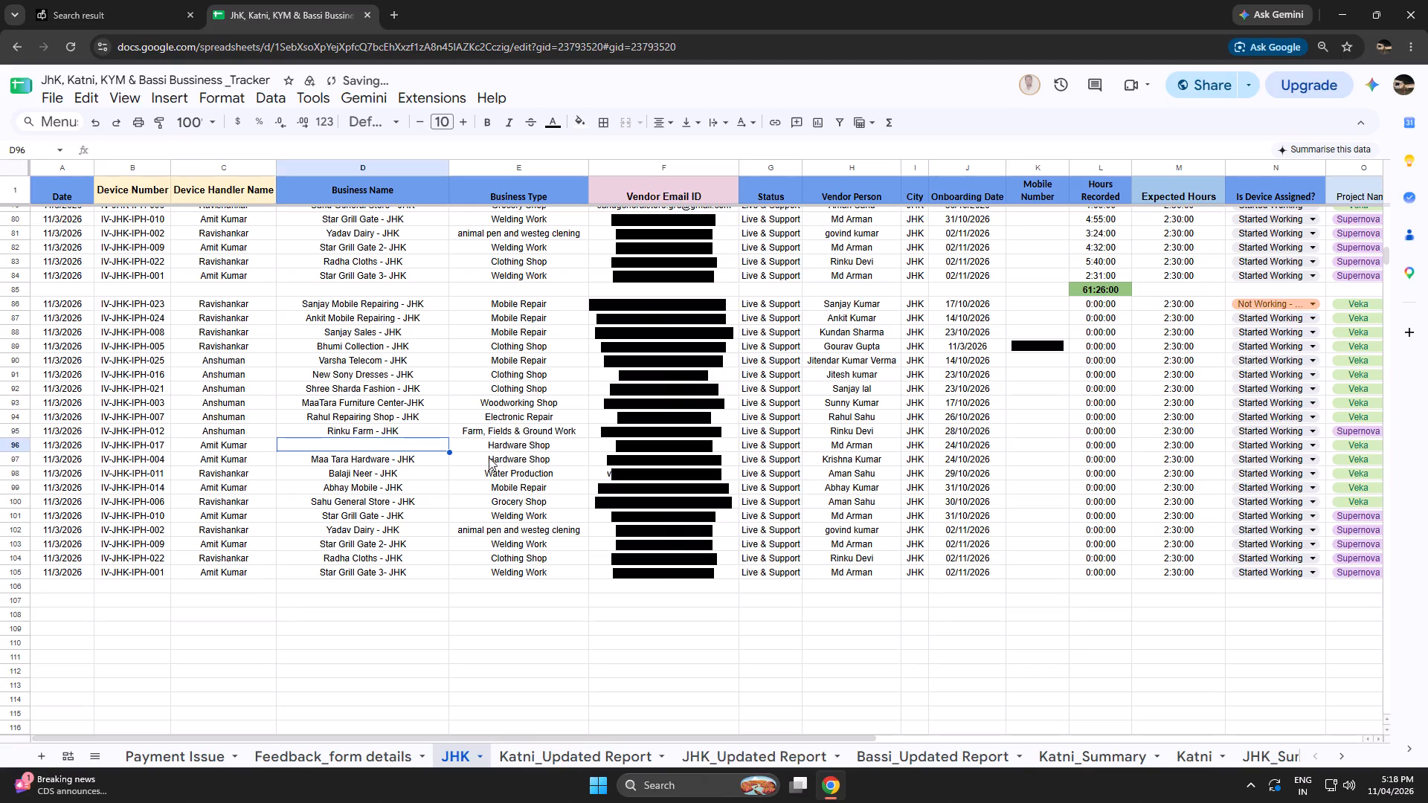
{"action": "left_click", "coordinate": [501, 445]}
{"action": "key", "text": "BackSpace"}
{"action": "left_click", "coordinate": [633, 448]}
{"action": "key", "text": "BackSpace"}
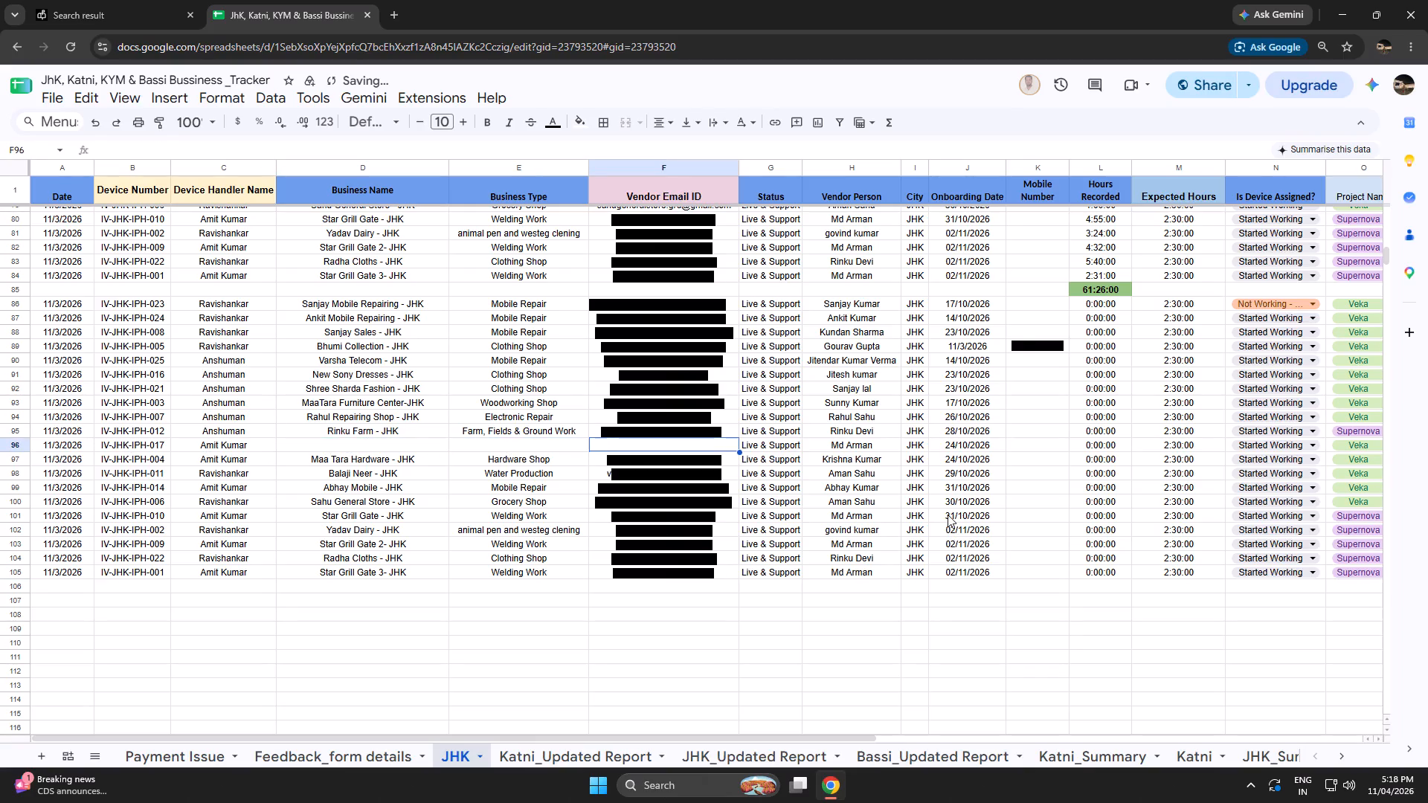
Set the project name in row 96 to Supernova and return to that row's empty business name cell.
{"action": "key", "text": "Right"}
{"action": "key", "text": "Right"}
{"action": "key", "text": "Right"}
{"action": "key", "text": "Right"}
{"action": "key", "text": "Right"}
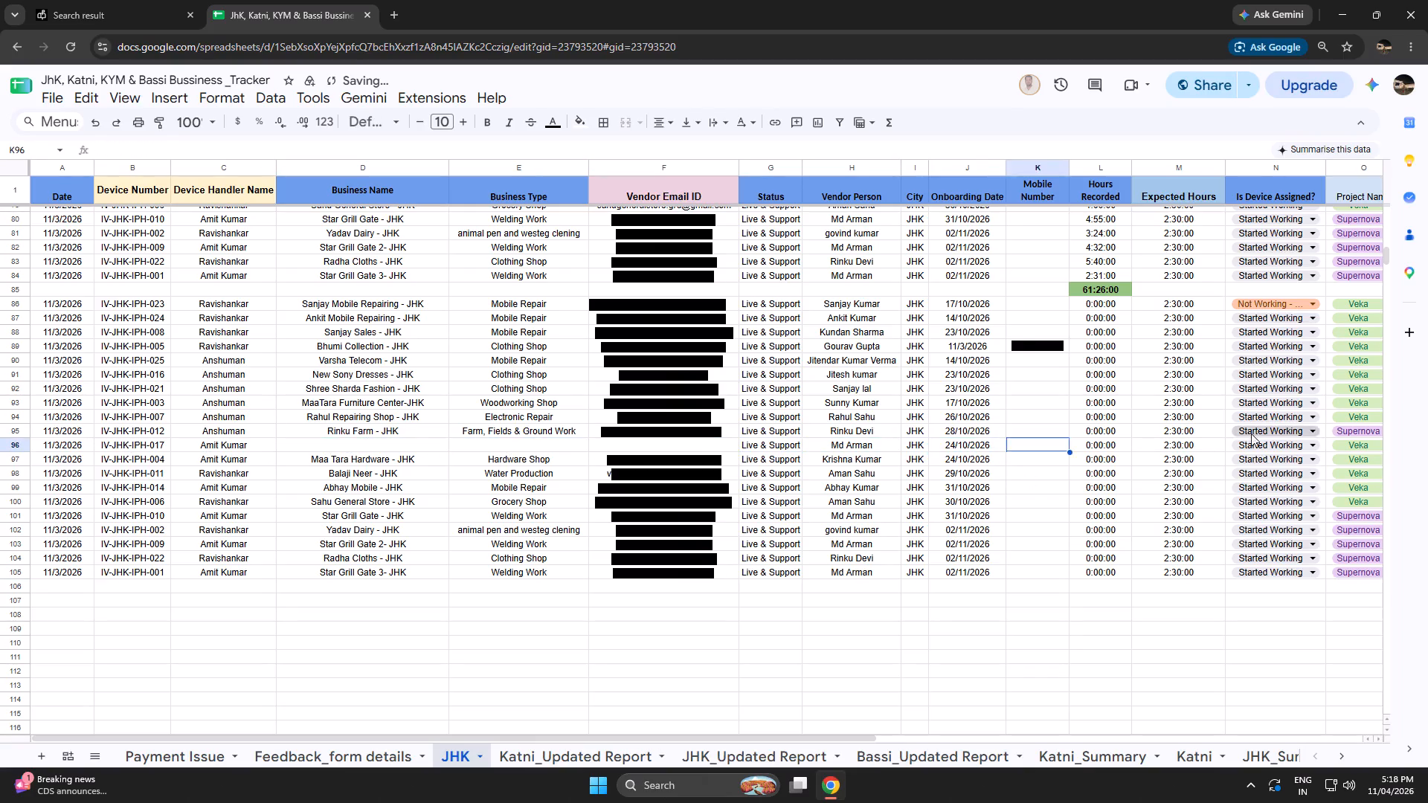
{"action": "key", "text": "Right"}
{"action": "key", "text": "Right"}
{"action": "key", "text": "Right"}
{"action": "key", "text": "Right"}
{"action": "left_click", "coordinate": [1345, 448]}
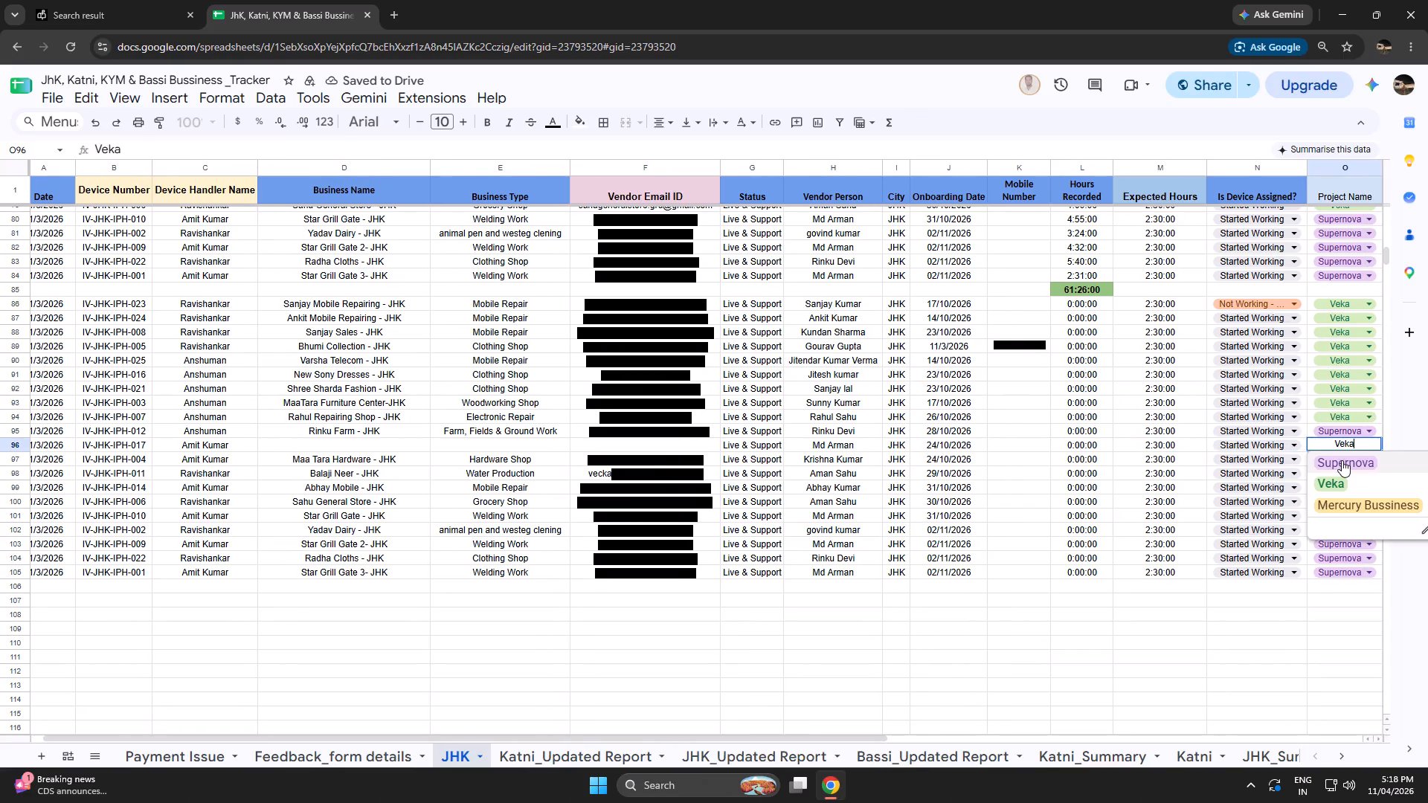
{"action": "left_click", "coordinate": [1341, 463]}
{"action": "left_click", "coordinate": [312, 442]}
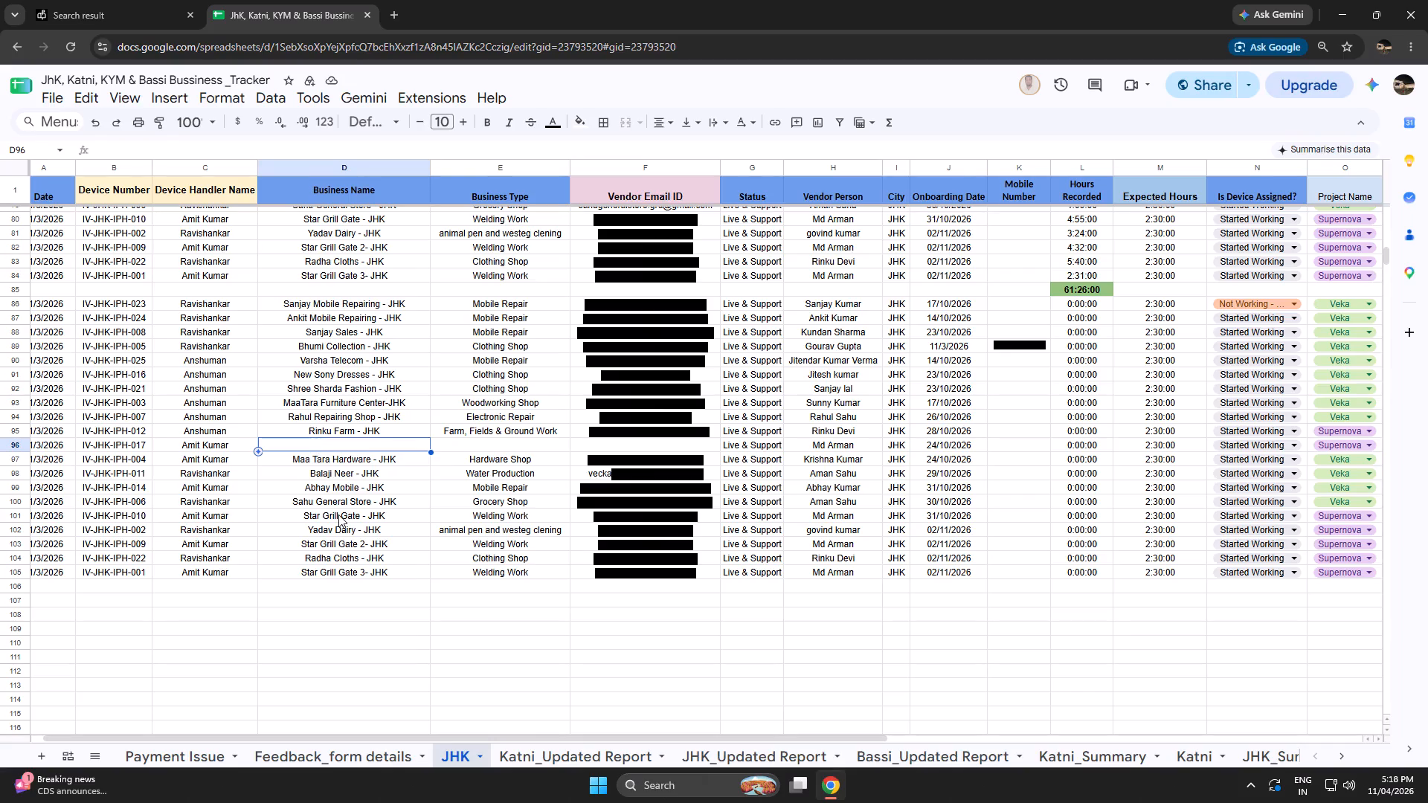
Open a new browser tab alongside the tracker.
{"action": "left_click", "coordinate": [388, 5]}
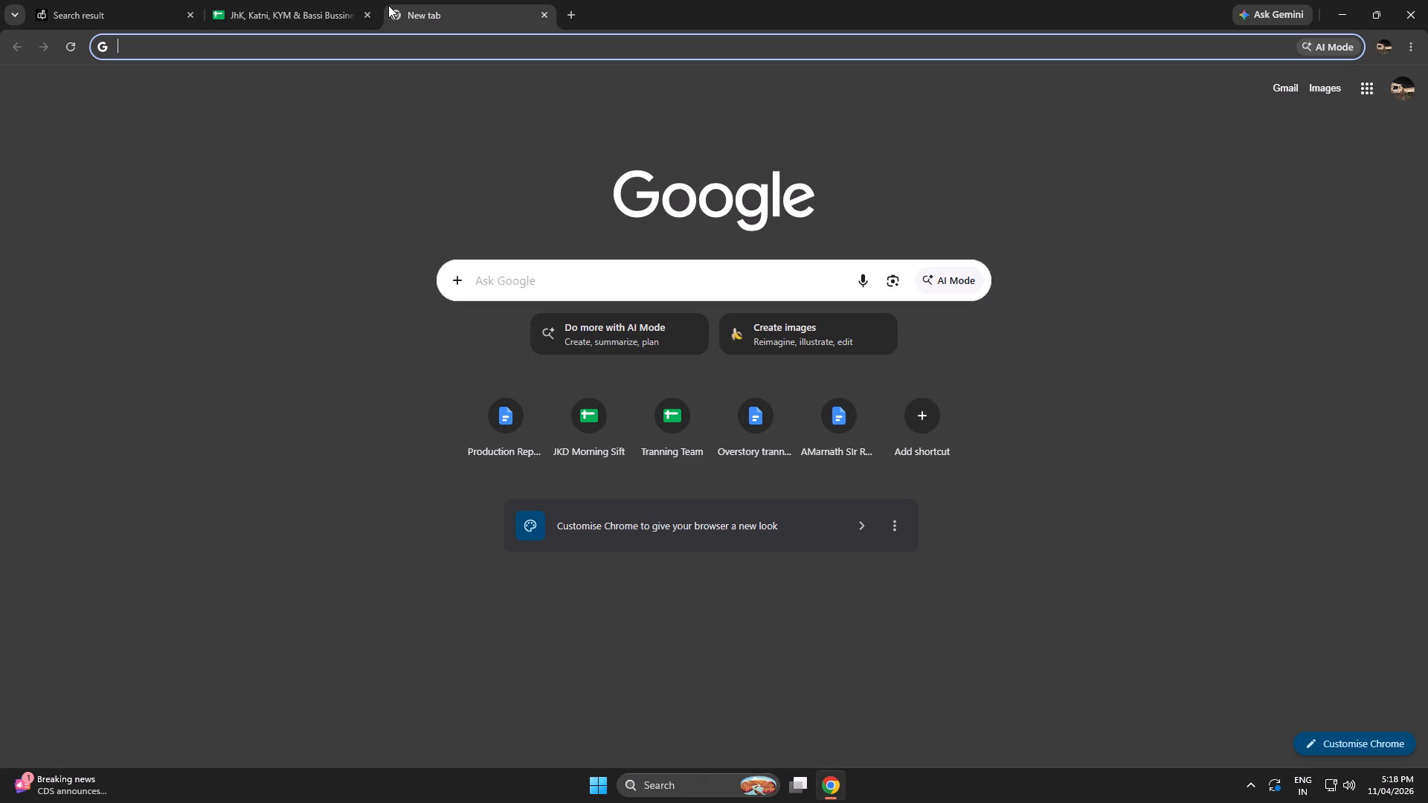
{"action": "left_click", "coordinate": [301, 0]}
{"action": "left_click", "coordinate": [489, 0]}
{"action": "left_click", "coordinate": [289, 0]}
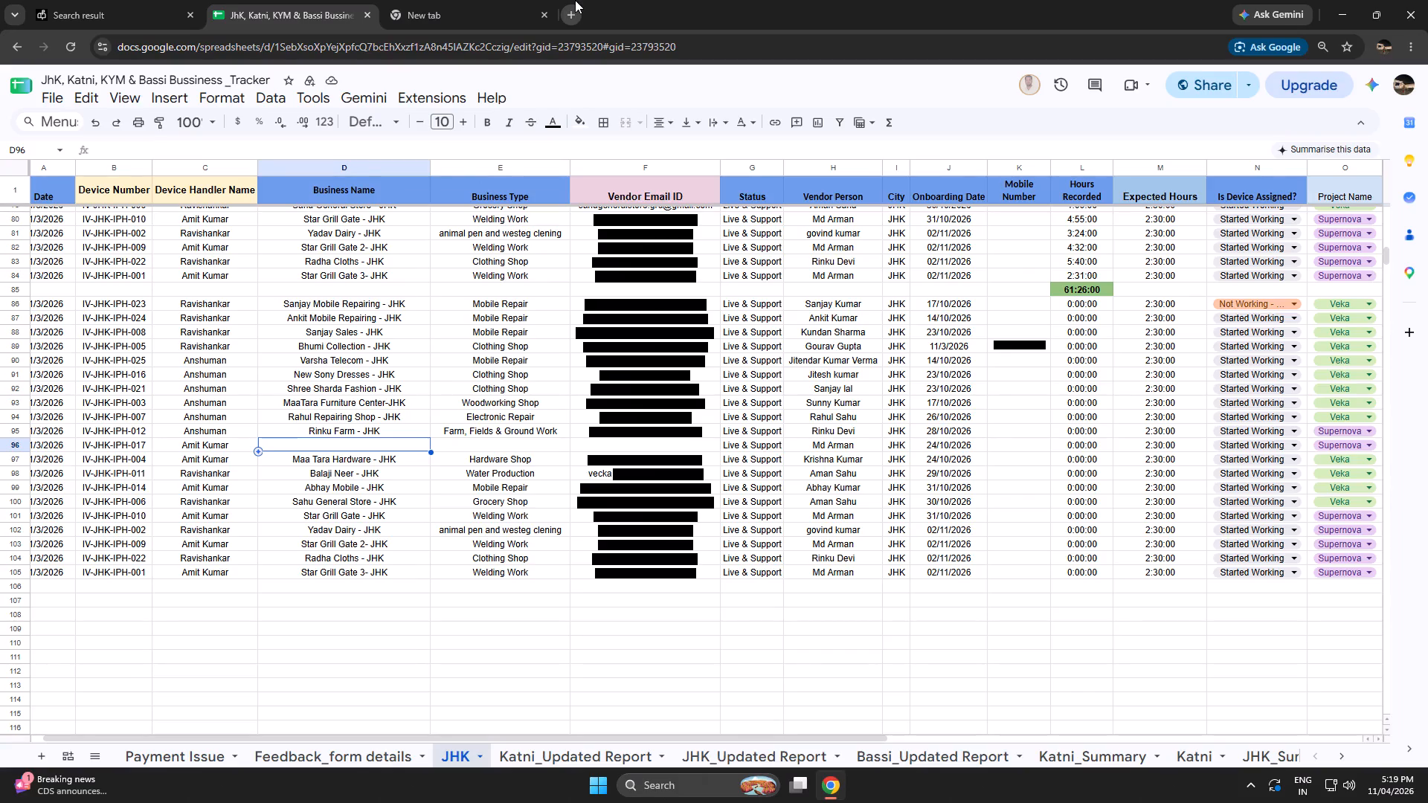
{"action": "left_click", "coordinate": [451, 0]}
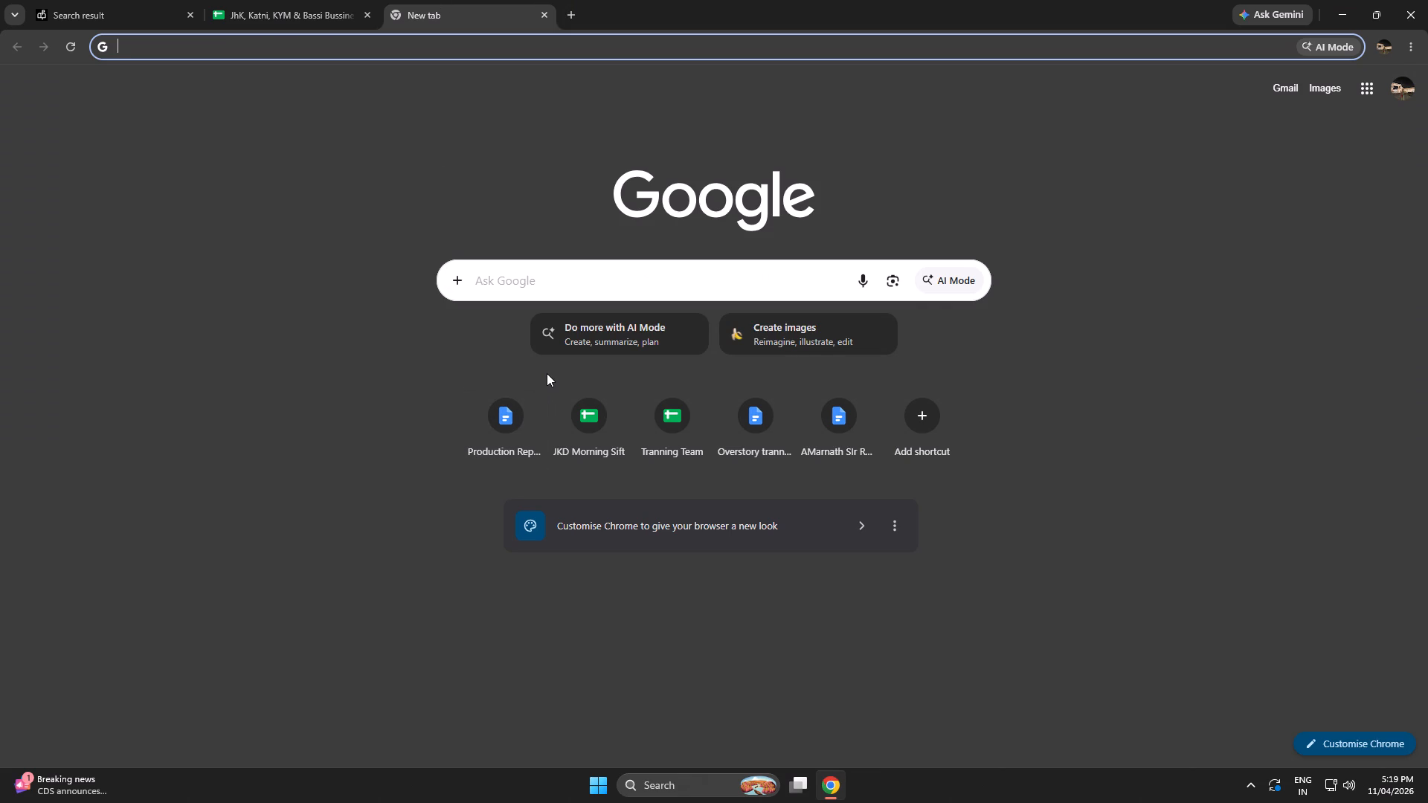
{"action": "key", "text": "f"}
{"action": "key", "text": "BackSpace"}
Switch to the webmail inbox showing the shared-spreadsheet invitation for the business tracker.
{"action": "left_click", "coordinate": [74, 0]}
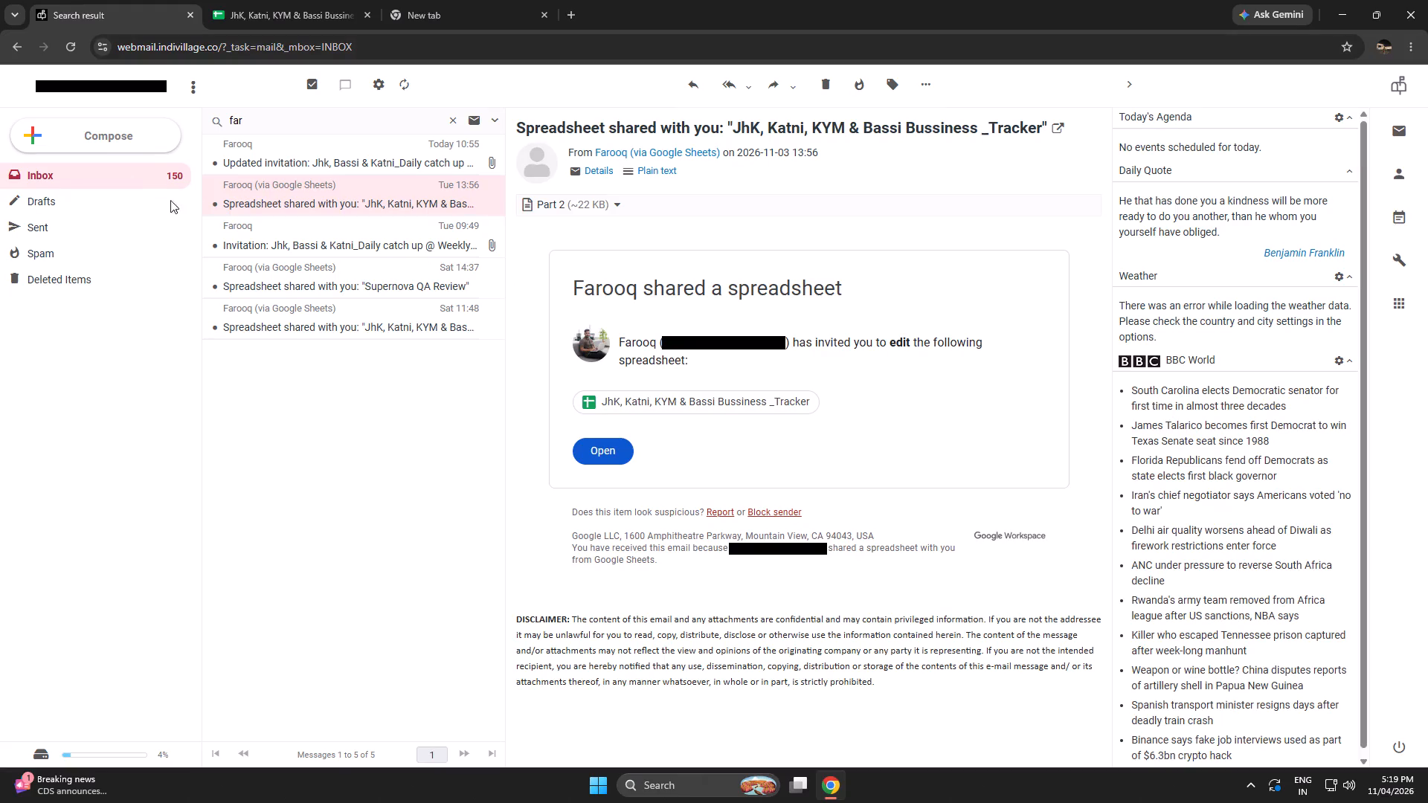
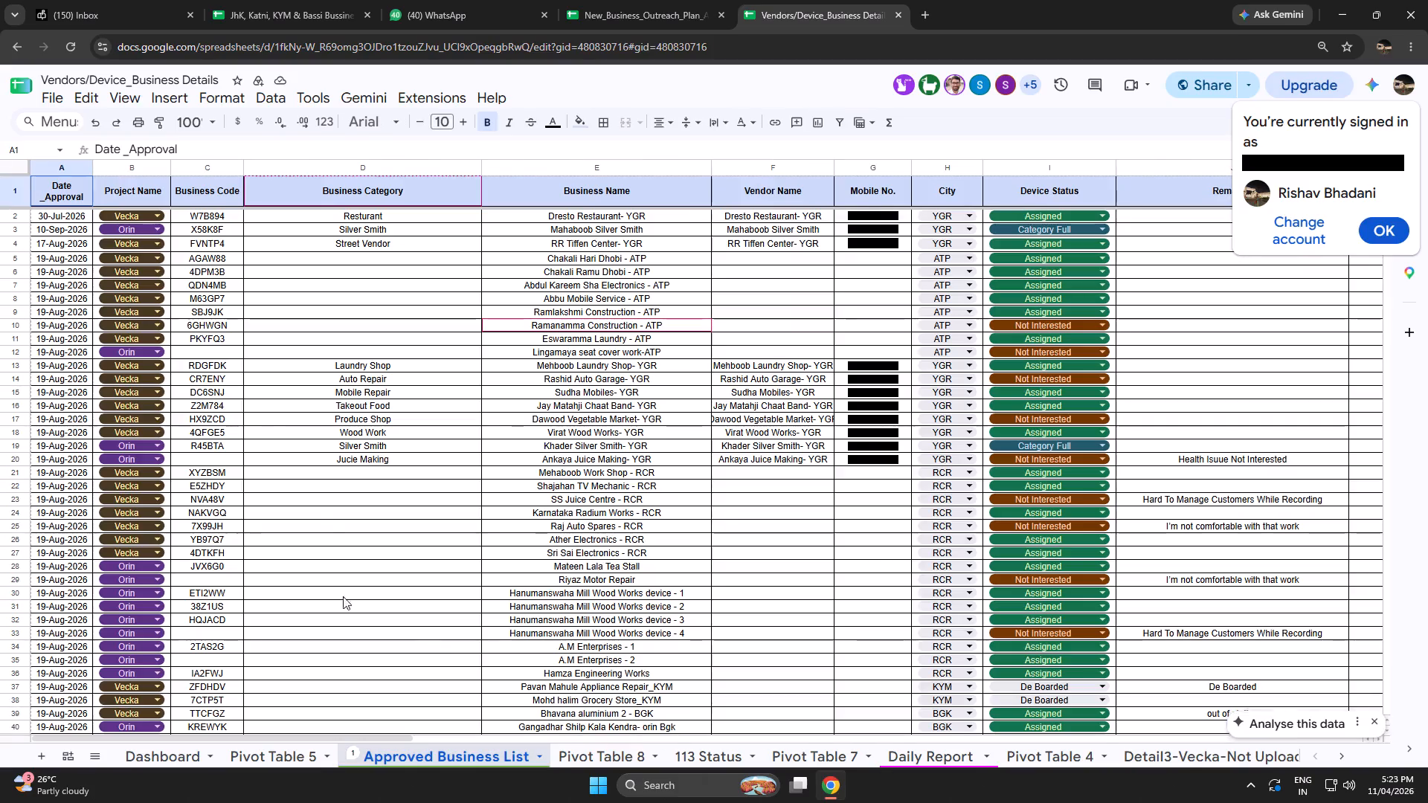
Create a temporary filter over the entire Approved Business List sheet.
{"action": "left_click", "coordinate": [0, 160]}
{"action": "left_click", "coordinate": [7, 159]}
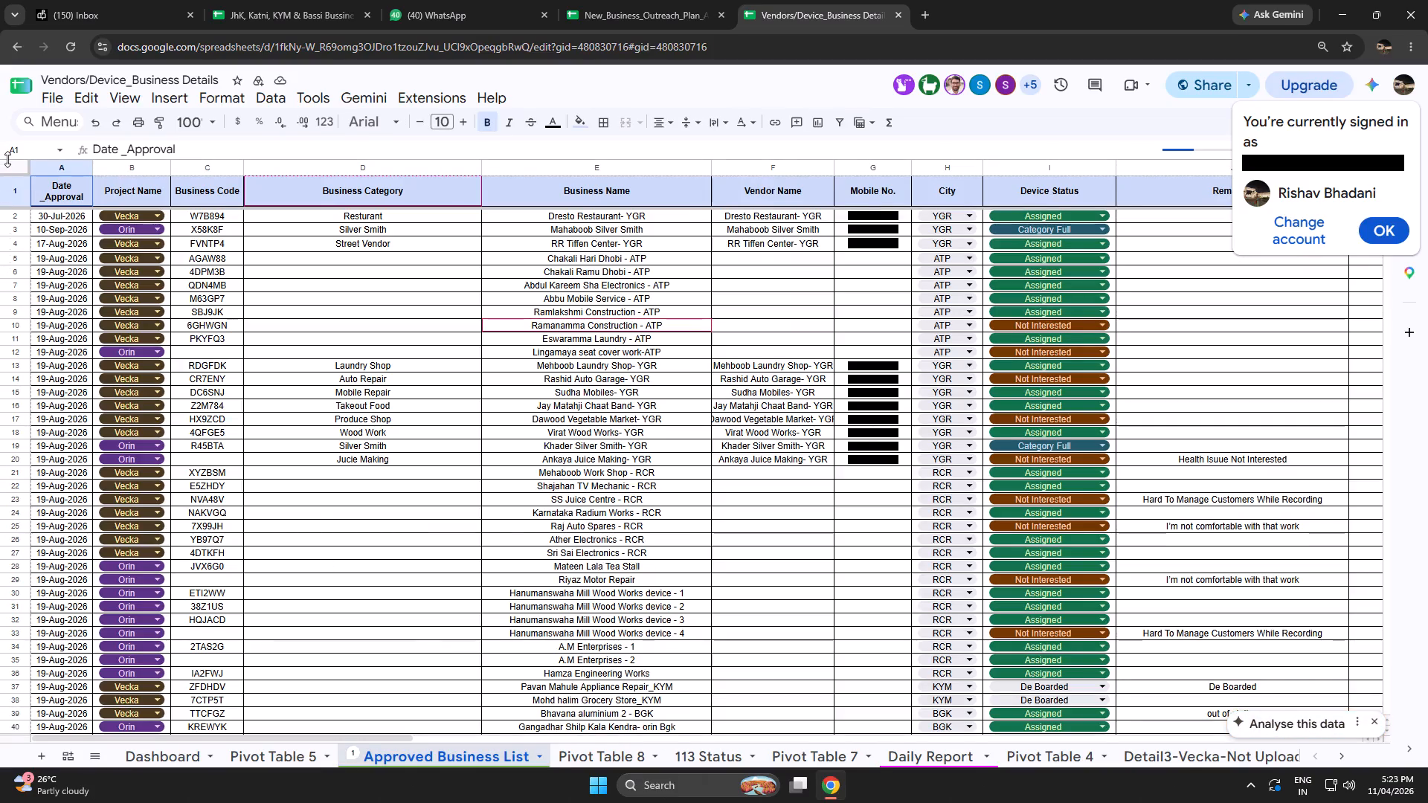
{"action": "left_click", "coordinate": [14, 174]}
{"action": "left_click", "coordinate": [13, 170]}
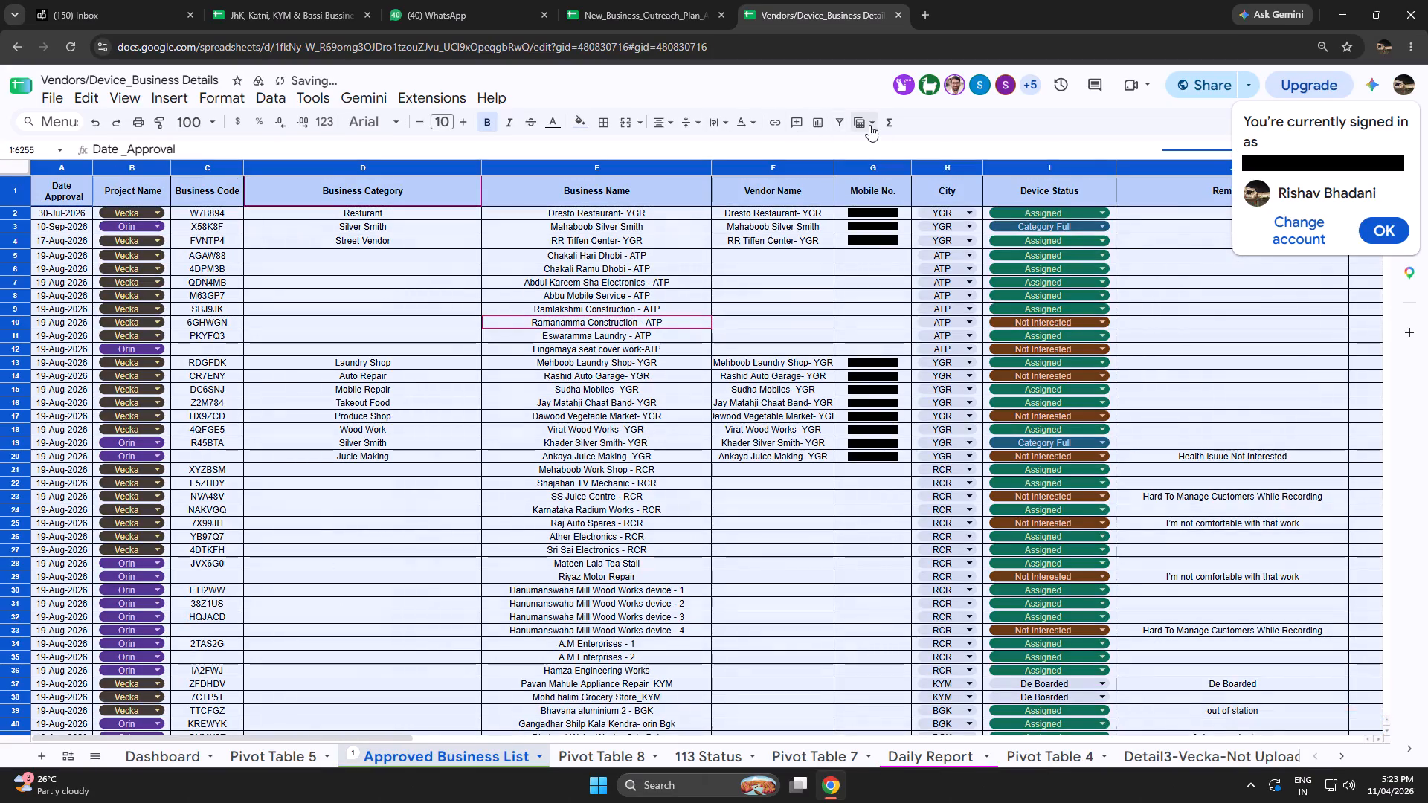
{"action": "left_click", "coordinate": [869, 125]}
{"action": "left_click", "coordinate": [887, 172]}
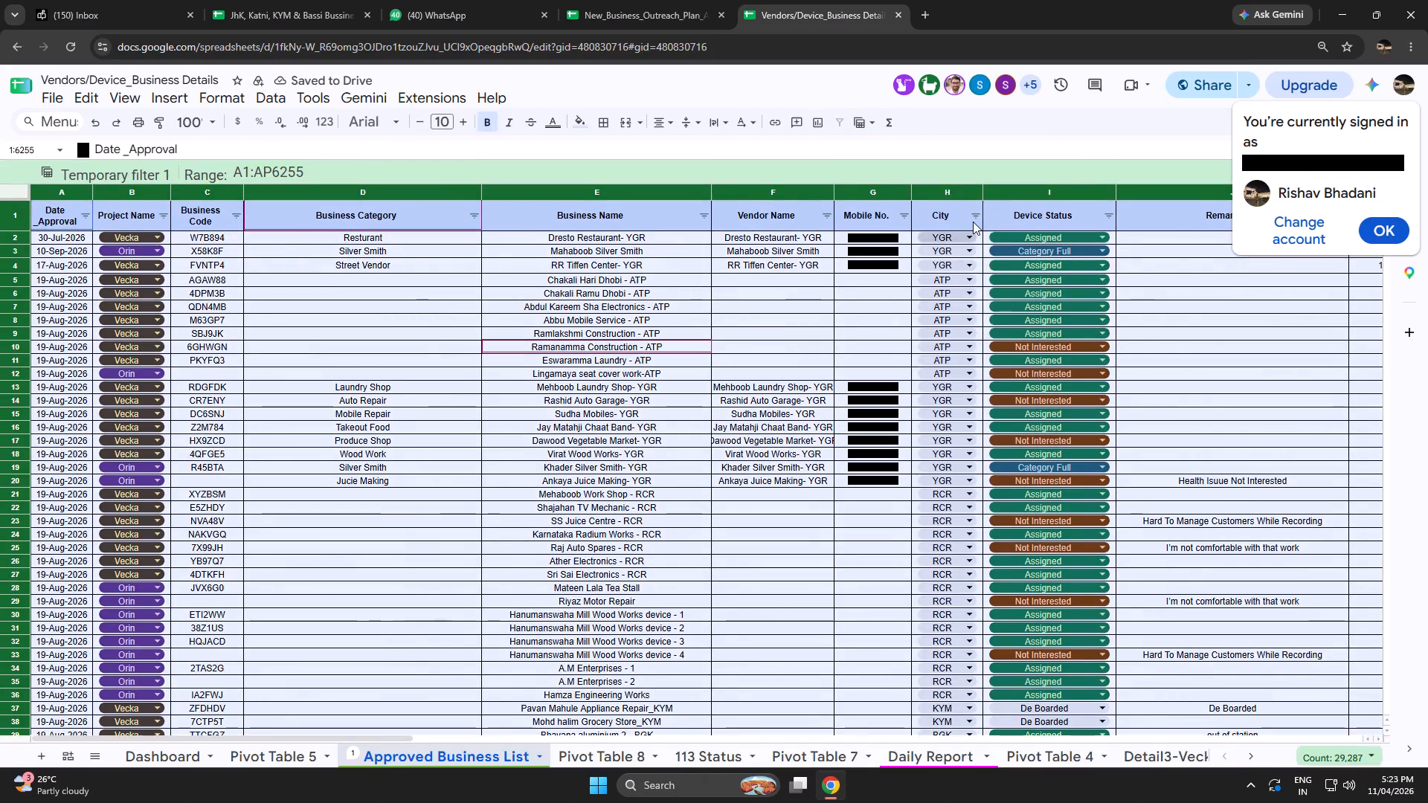
Filter the City column to show only JHK.
{"action": "left_click", "coordinate": [973, 222]}
{"action": "left_click_drag", "start_coordinate": [826, 464], "coordinate": [820, 465]}
{"action": "left_click", "coordinate": [819, 465]}
{"action": "left_click", "coordinate": [832, 506]}
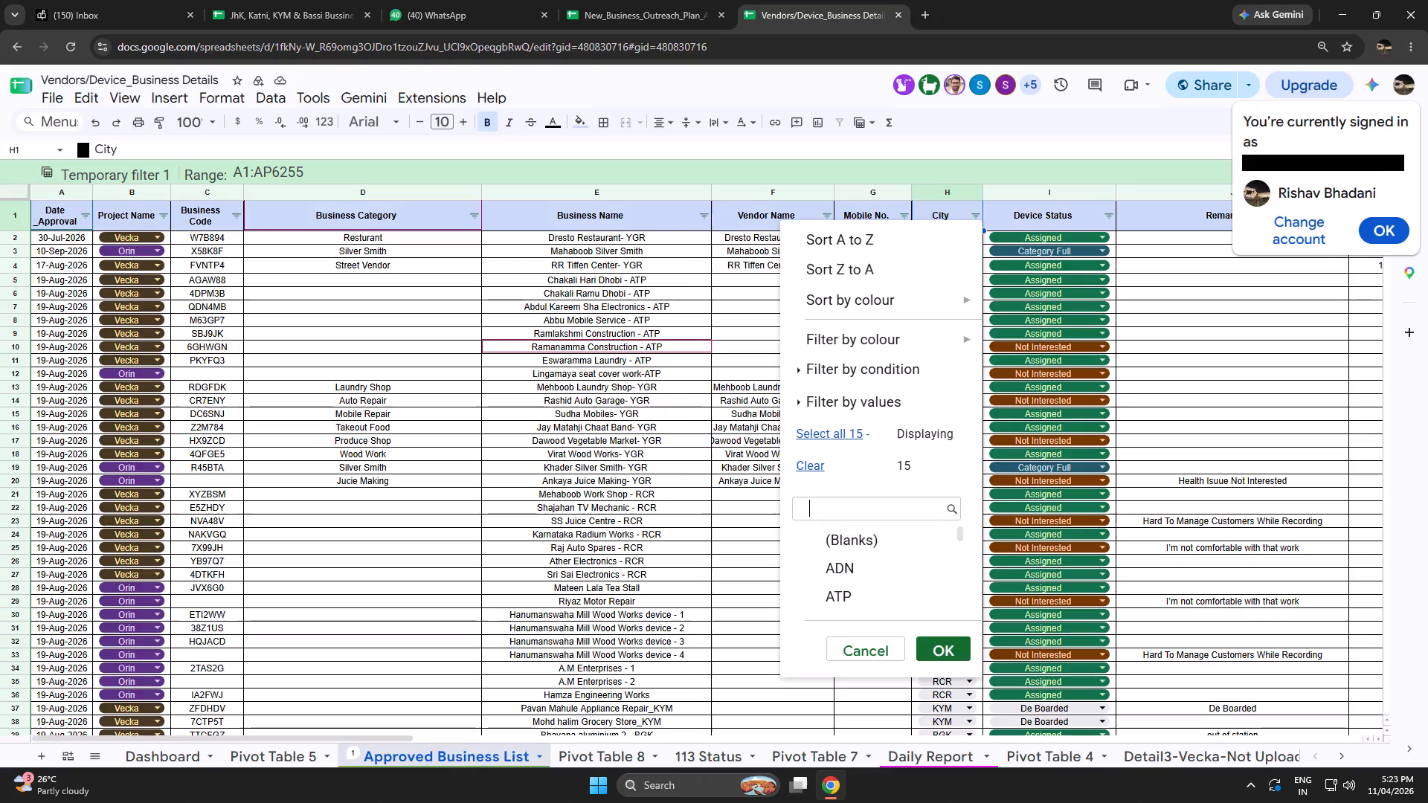
{"action": "key", "text": "j"}
{"action": "key", "text": "h"}
{"action": "left_click", "coordinate": [854, 514]}
{"action": "left_click", "coordinate": [939, 610]}
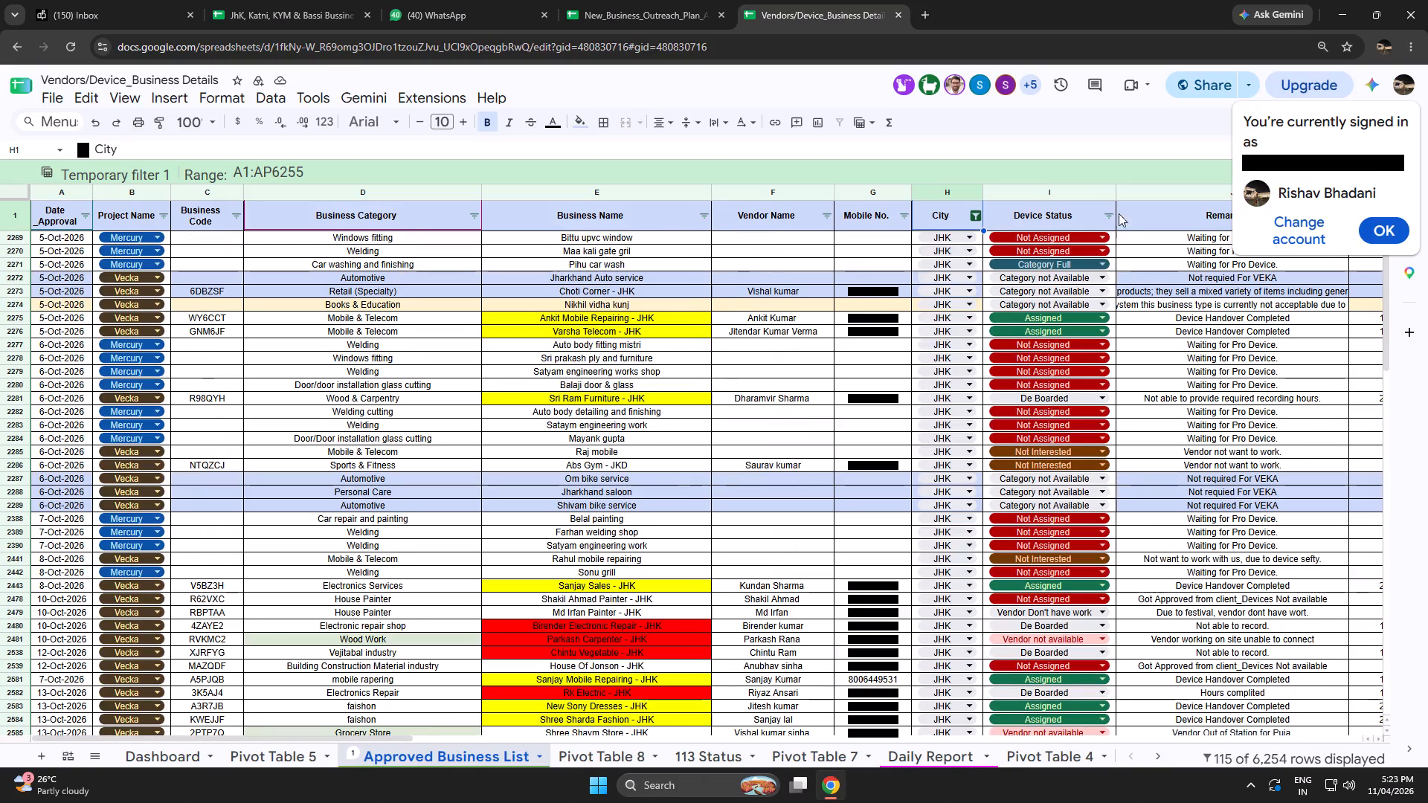
Filter the Device Status column to show only Assigned devices.
{"action": "left_click", "coordinate": [1107, 211]}
{"action": "left_click", "coordinate": [956, 465]}
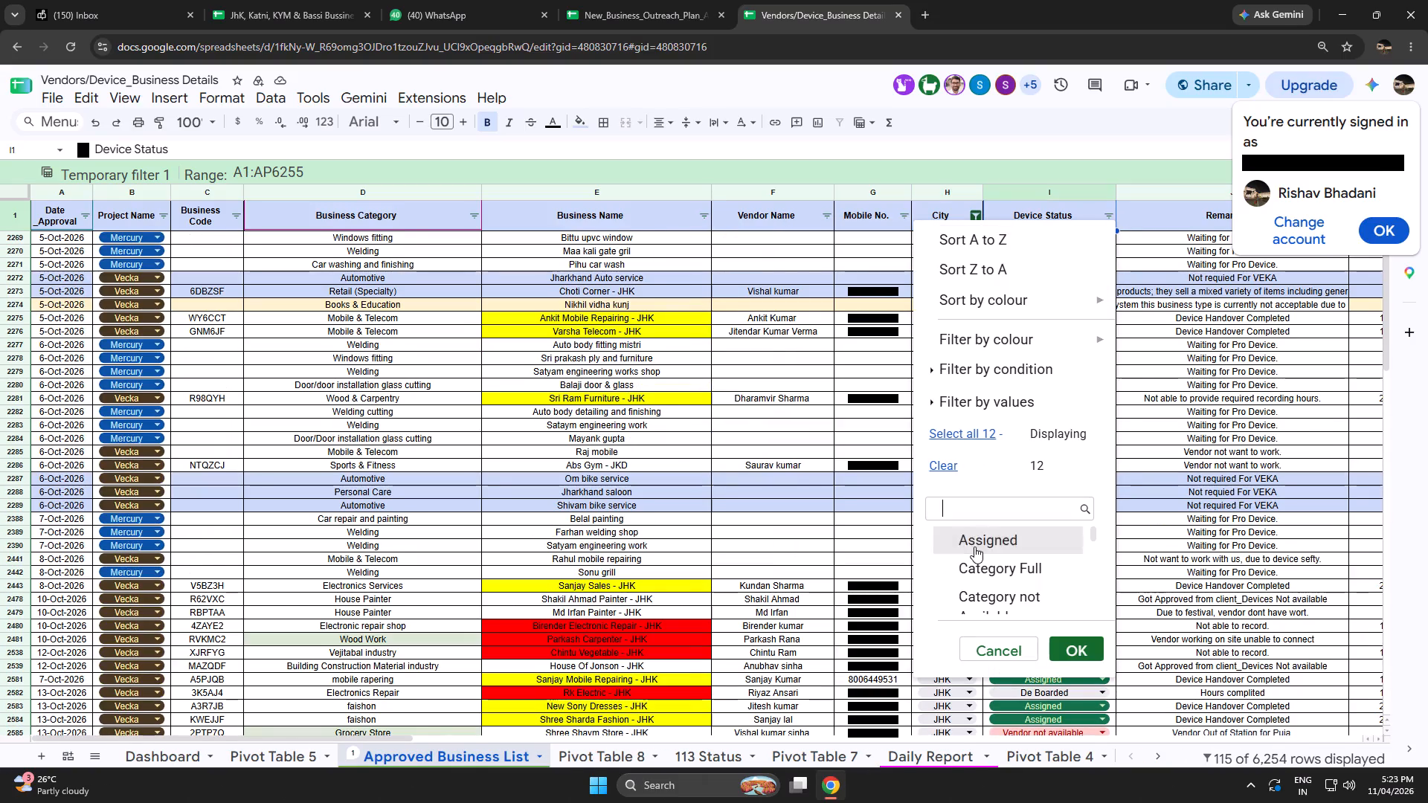
{"action": "left_click", "coordinate": [974, 546]}
{"action": "left_click", "coordinate": [1092, 649]}
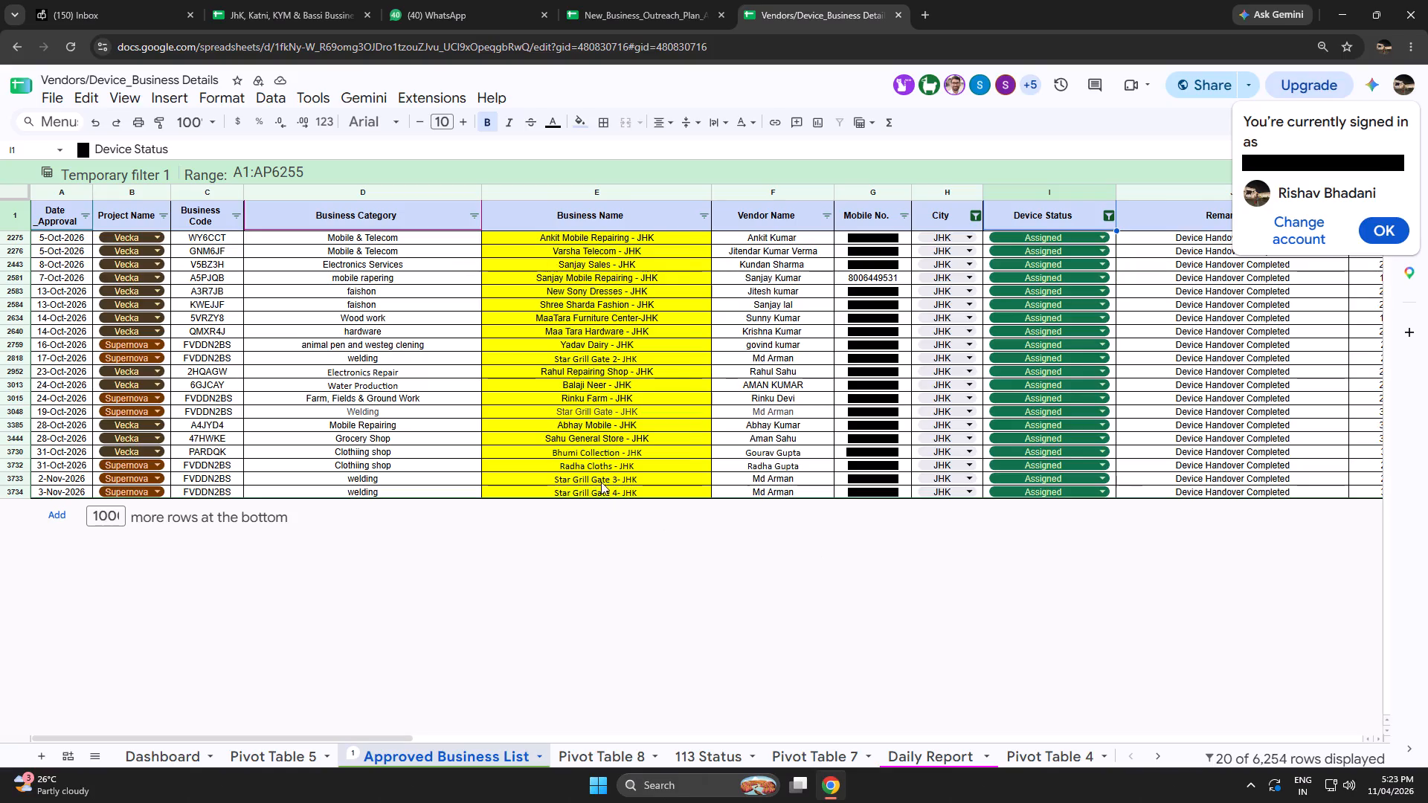
Copy the business name Star Grill Gate 4- JHK from the filtered list into row 96 of the tracker's JHK sheet.
{"action": "left_click", "coordinate": [394, 496]}
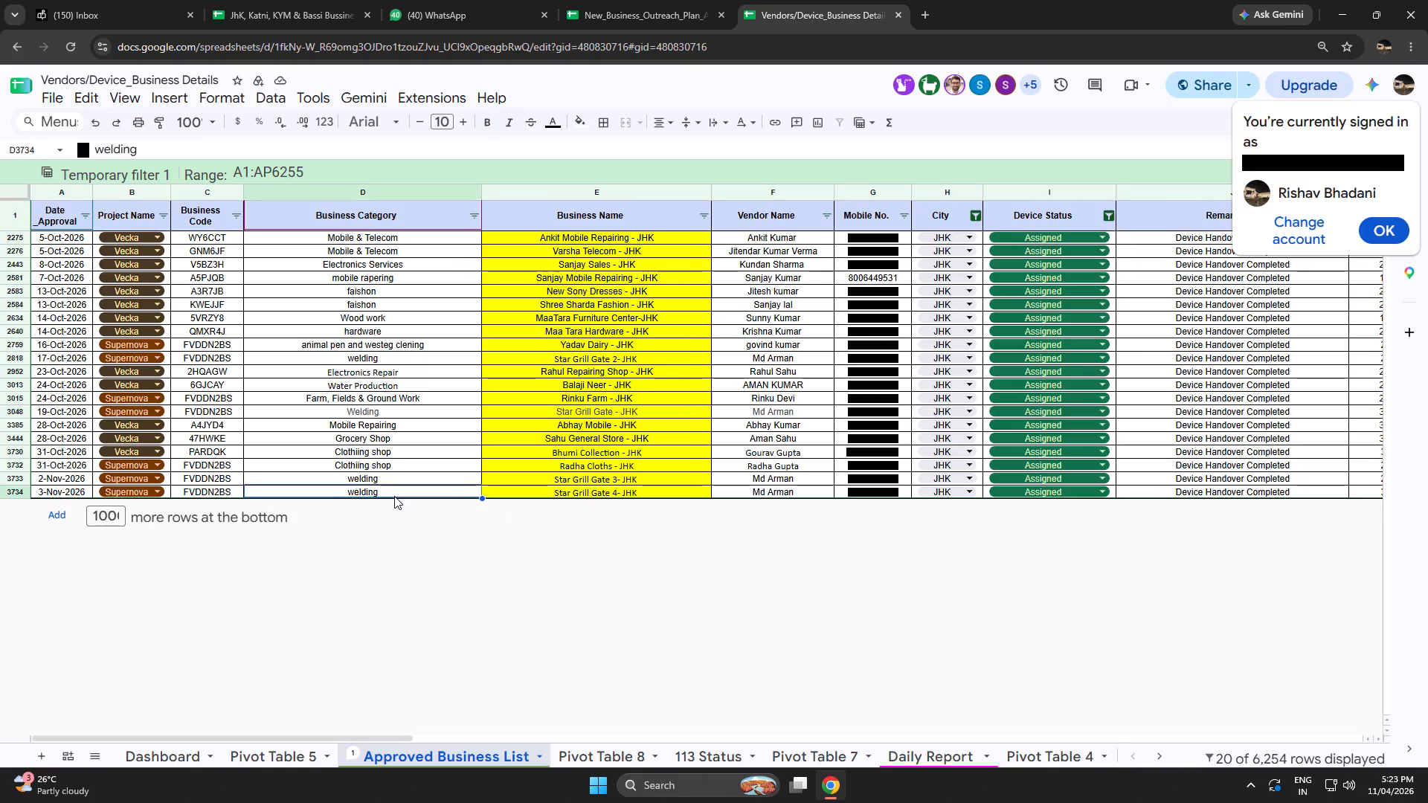
{"action": "left_click", "coordinate": [560, 495]}
{"action": "key", "text": "ctrl+c"}
{"action": "left_click", "coordinate": [260, 0]}
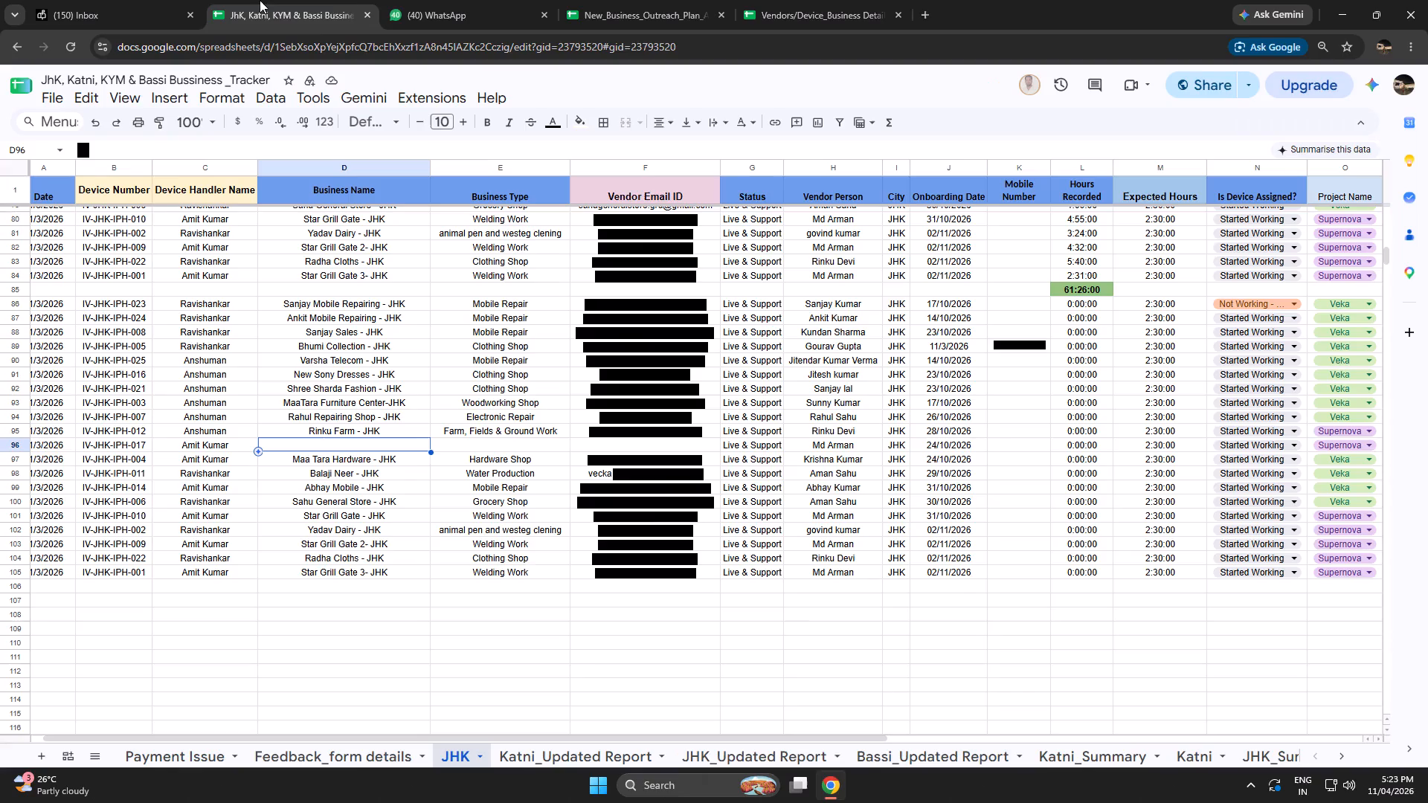
{"action": "left_click", "coordinate": [620, 0]}
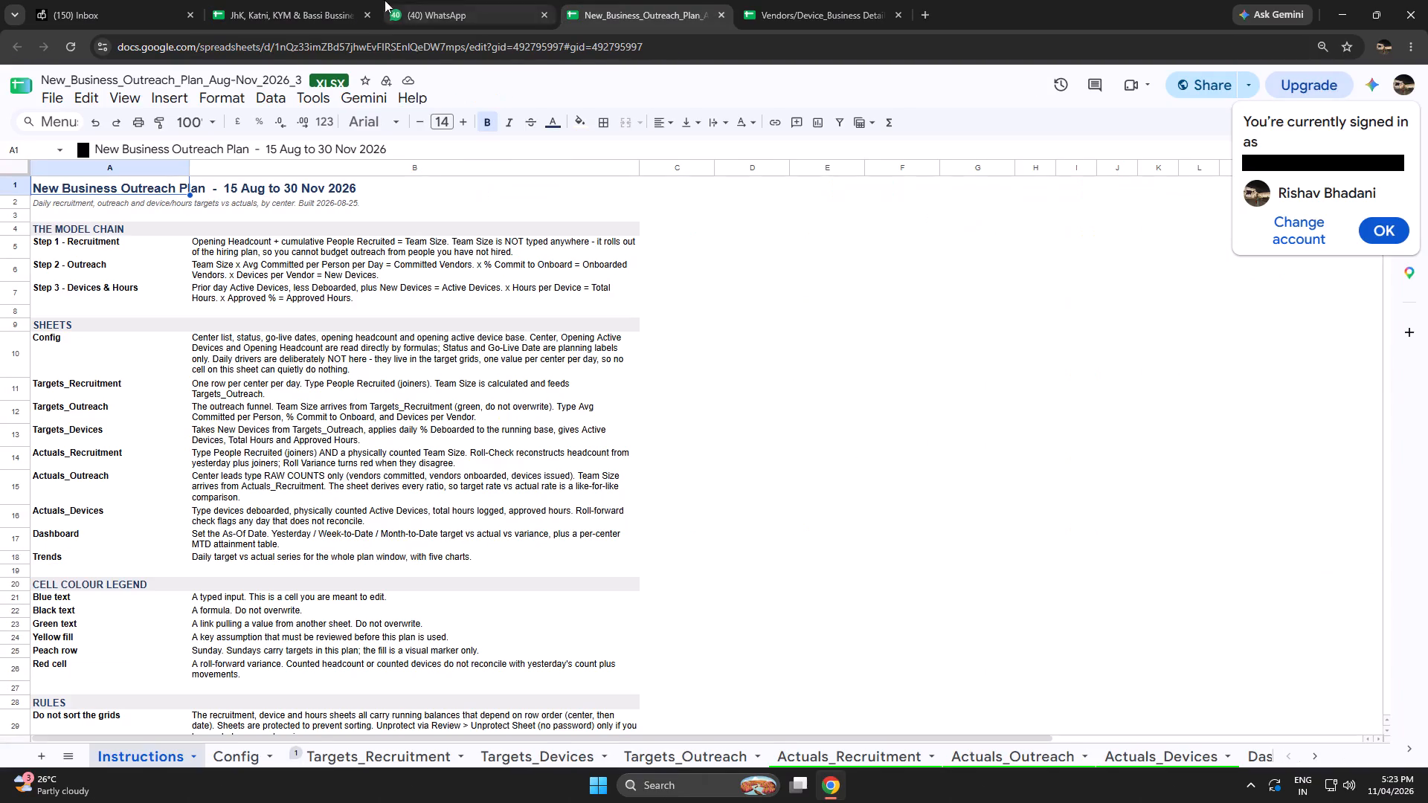
{"action": "left_click", "coordinate": [324, 0]}
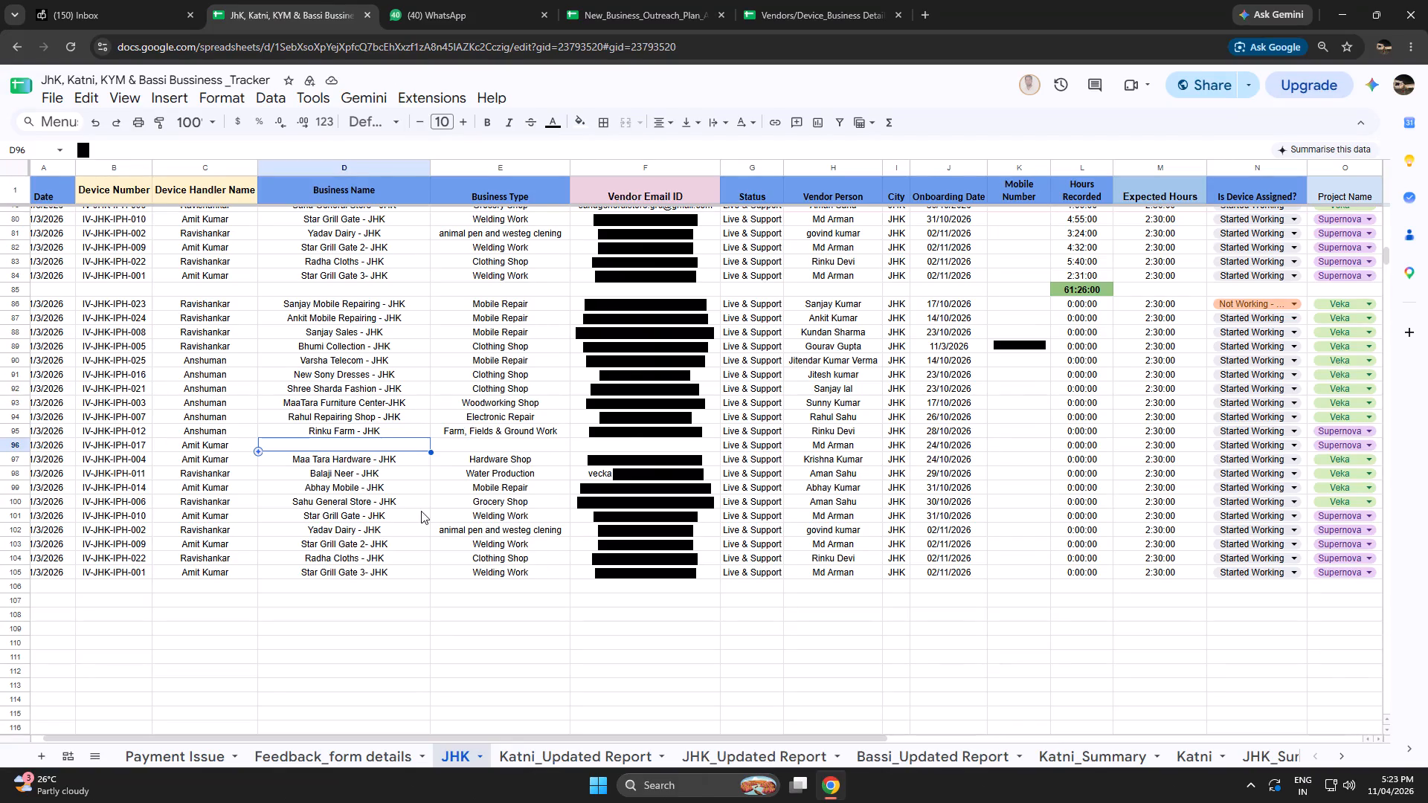
{"action": "key", "text": "ctrl+v"}
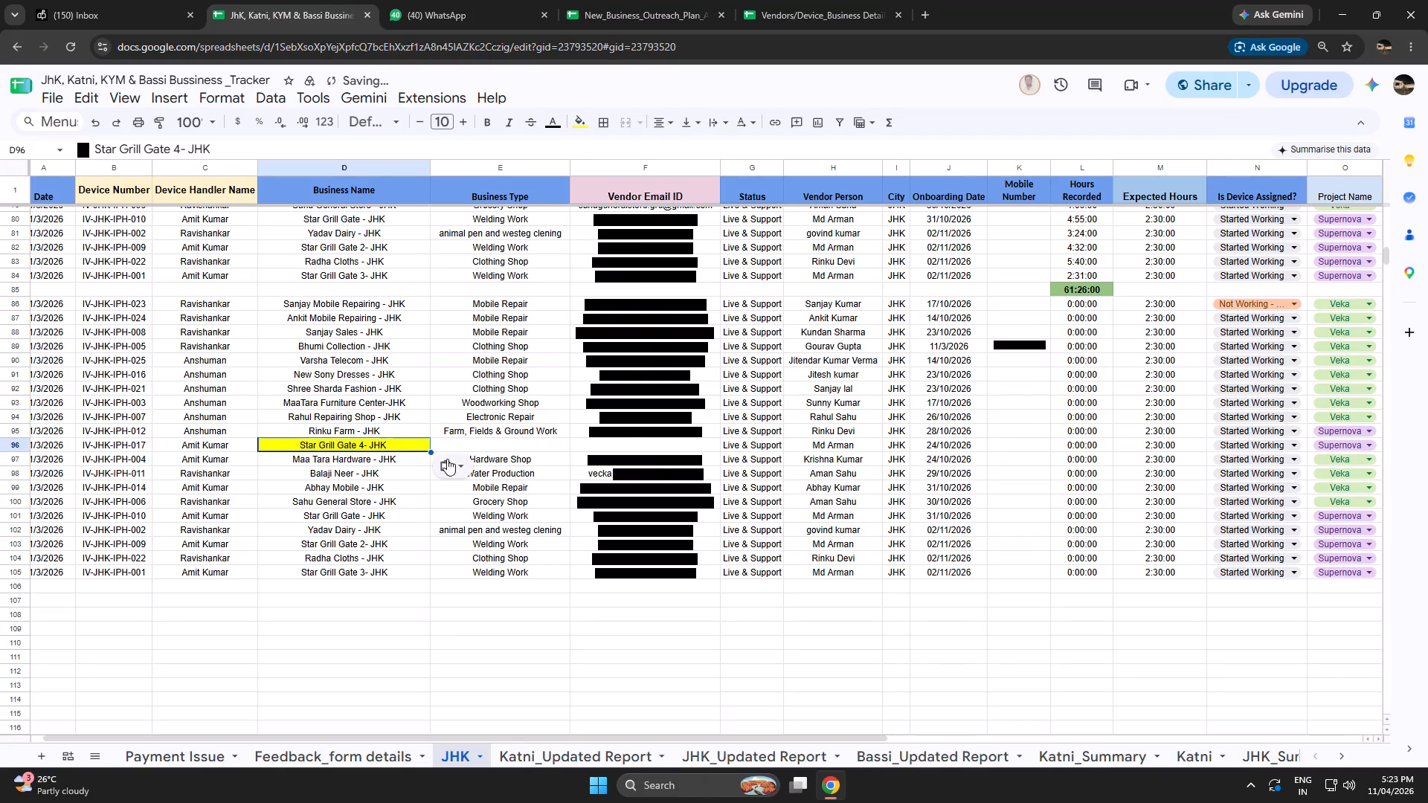
Copy the business type Welding Work from row 105 into the Business Type cell of row 96.
{"action": "left_click", "coordinate": [472, 573]}
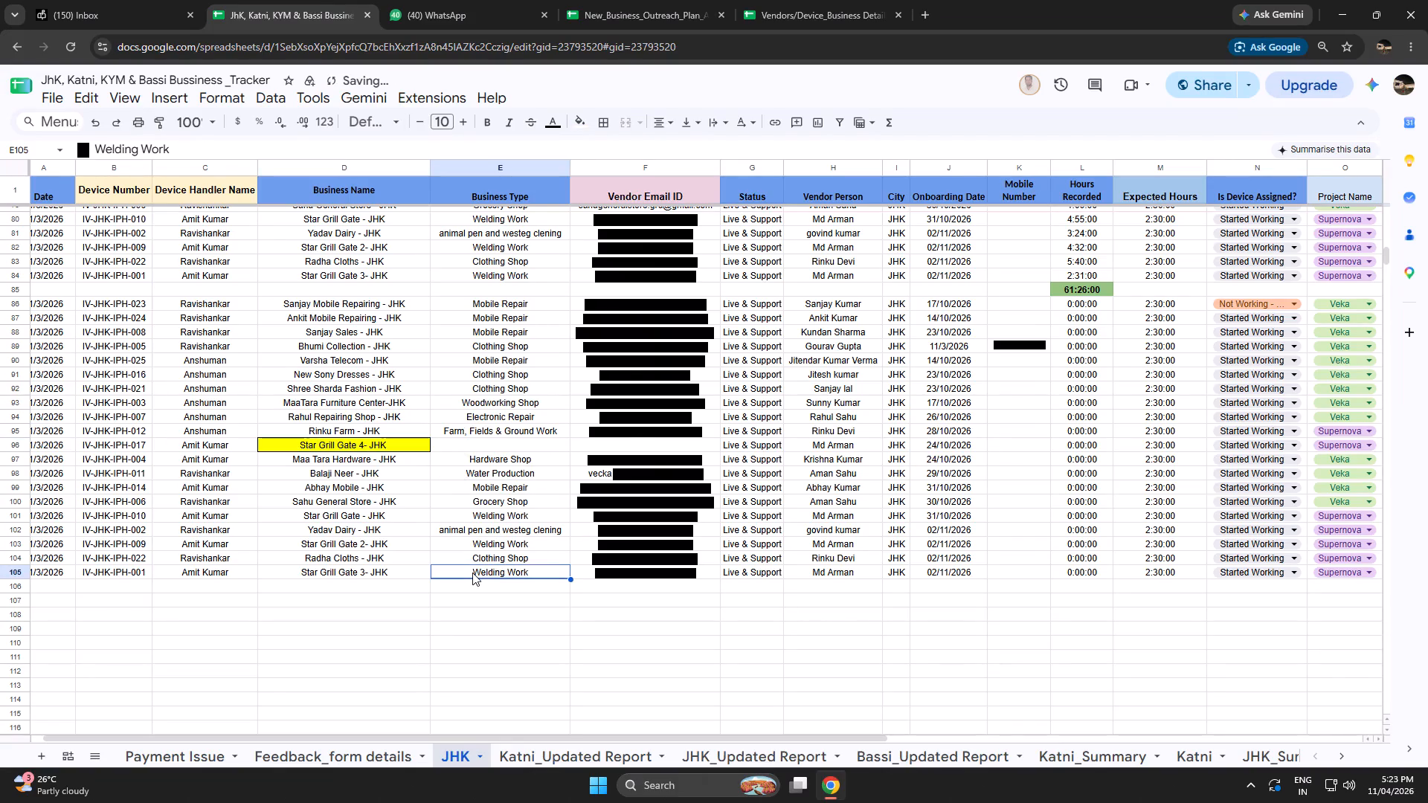
{"action": "key", "text": "ctrl+c"}
{"action": "left_click", "coordinate": [509, 440]}
{"action": "key", "text": "ctrl+v"}
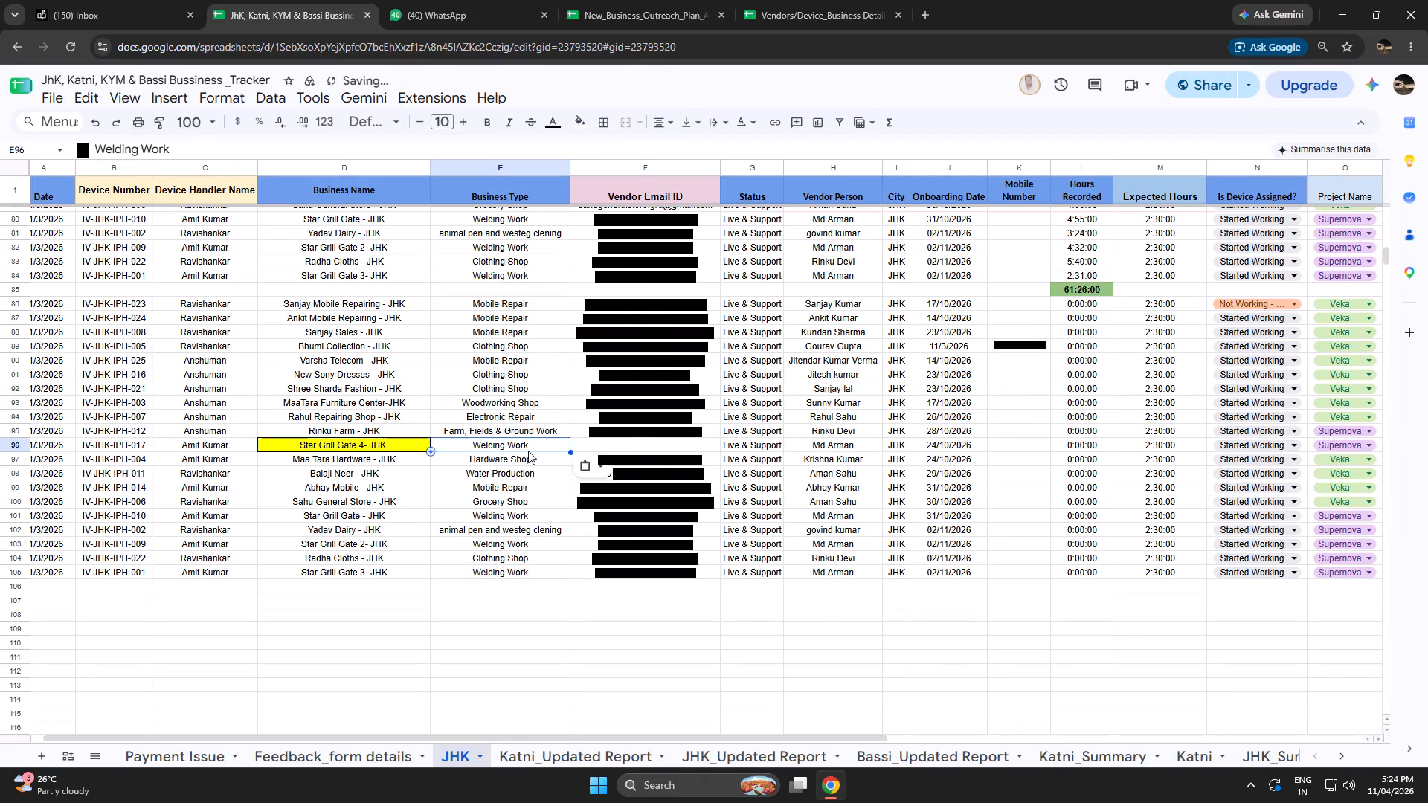
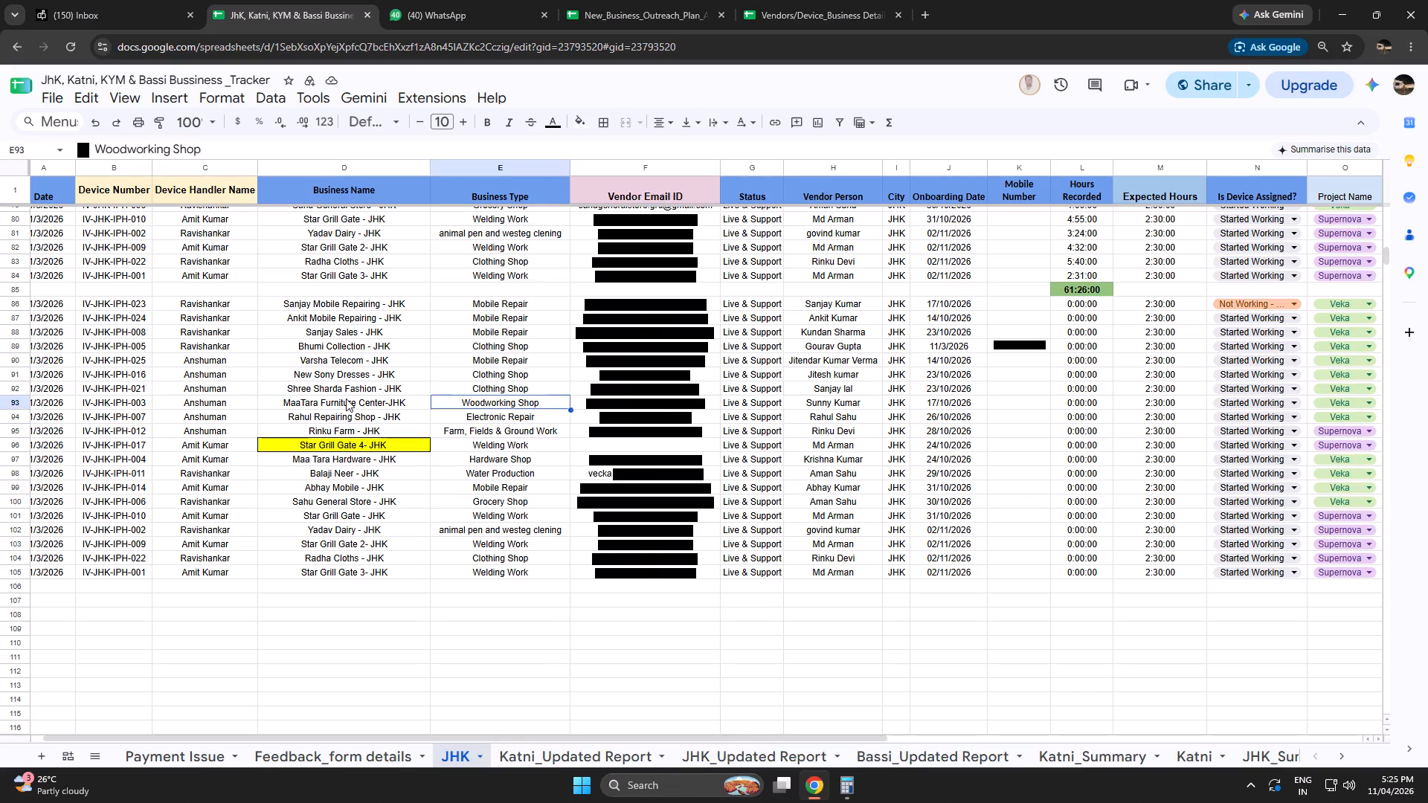
Set the Hours Recorded for MaaTara Furniture Center-JHK in row 93 to 6:00:00.
{"action": "key", "text": "Right"}
{"action": "key", "text": "Right"}
{"action": "key", "text": "Right"}
{"action": "key", "text": "Right"}
{"action": "key", "text": "Right"}
{"action": "key", "text": "Right"}
{"action": "key", "text": "Right"}
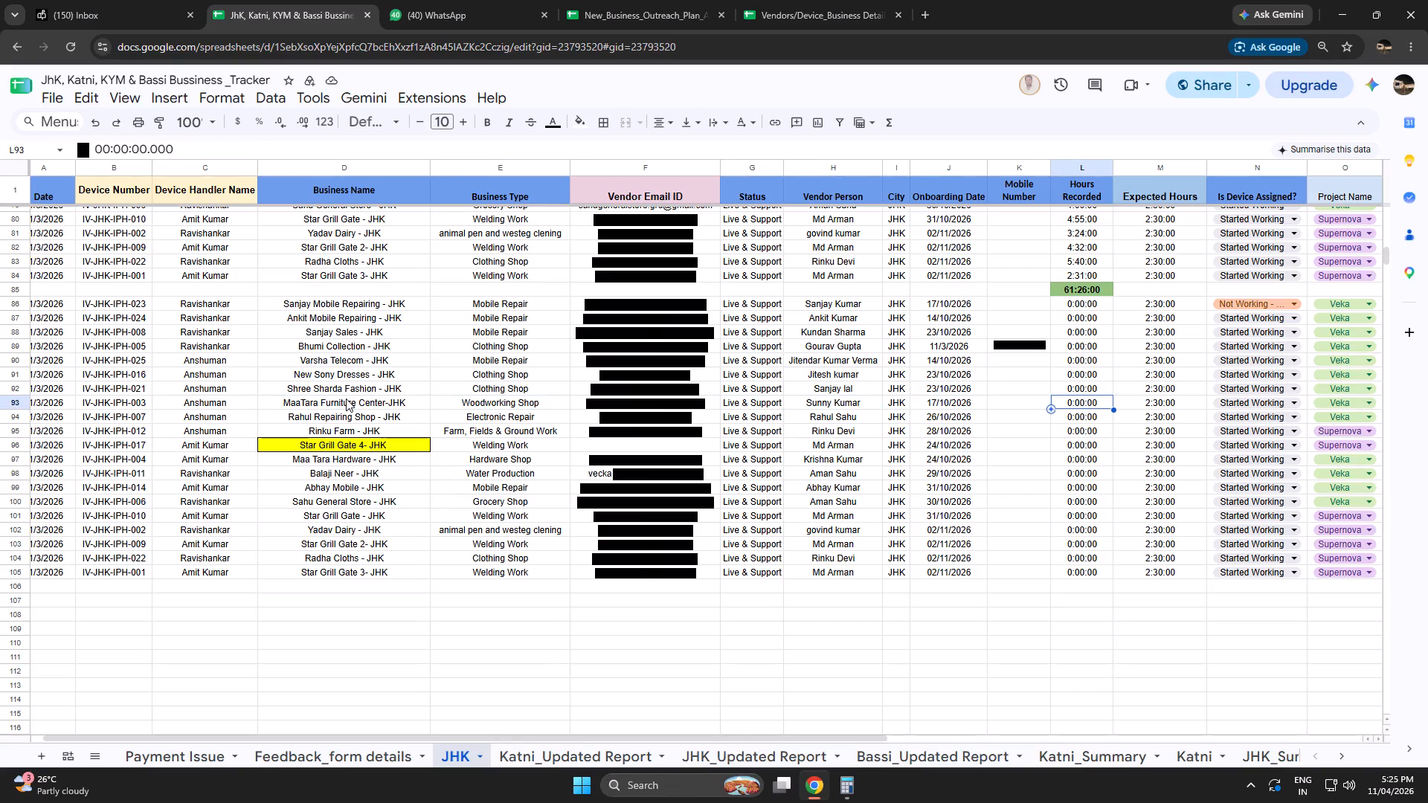
{"action": "double_click", "coordinate": [1071, 403]}
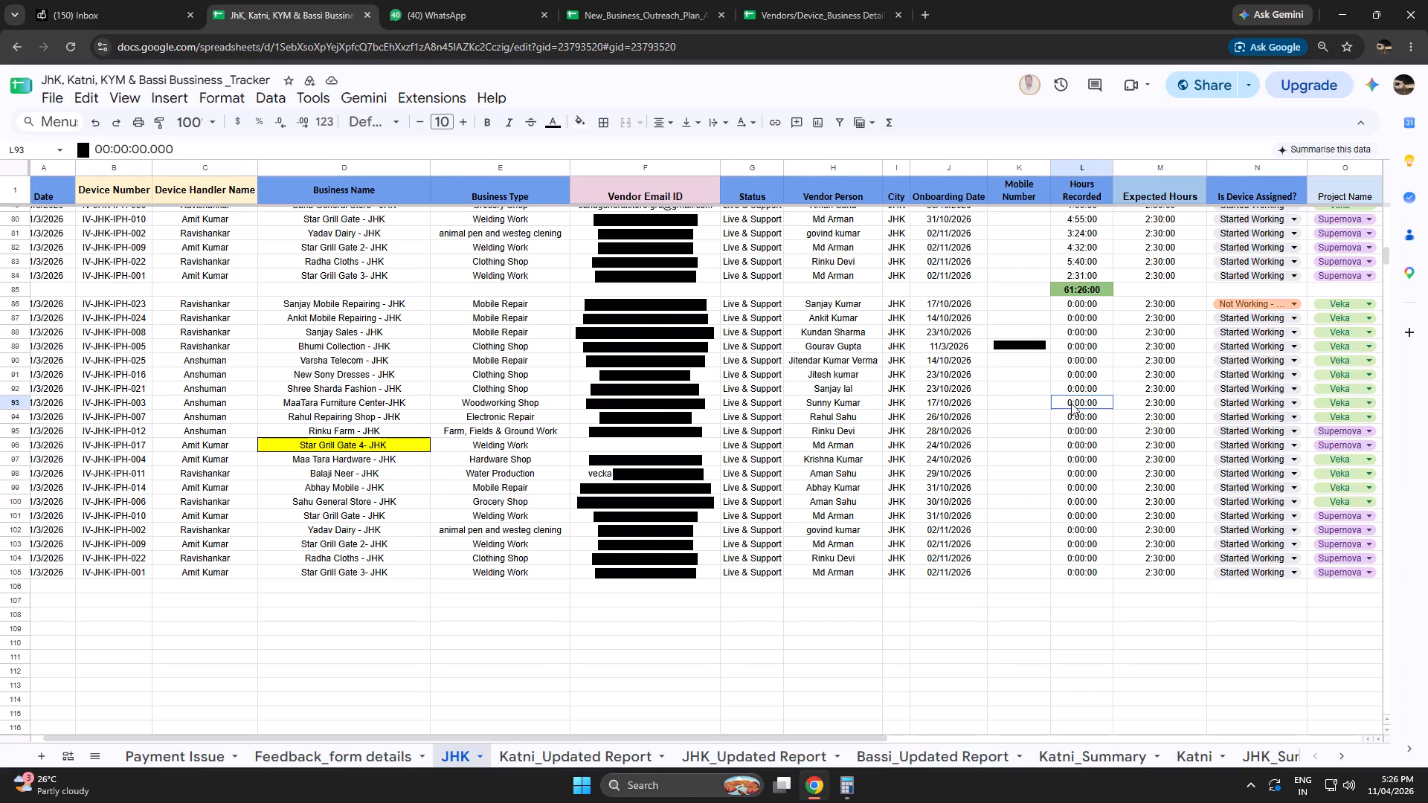
{"action": "left_click", "coordinate": [1063, 400]}
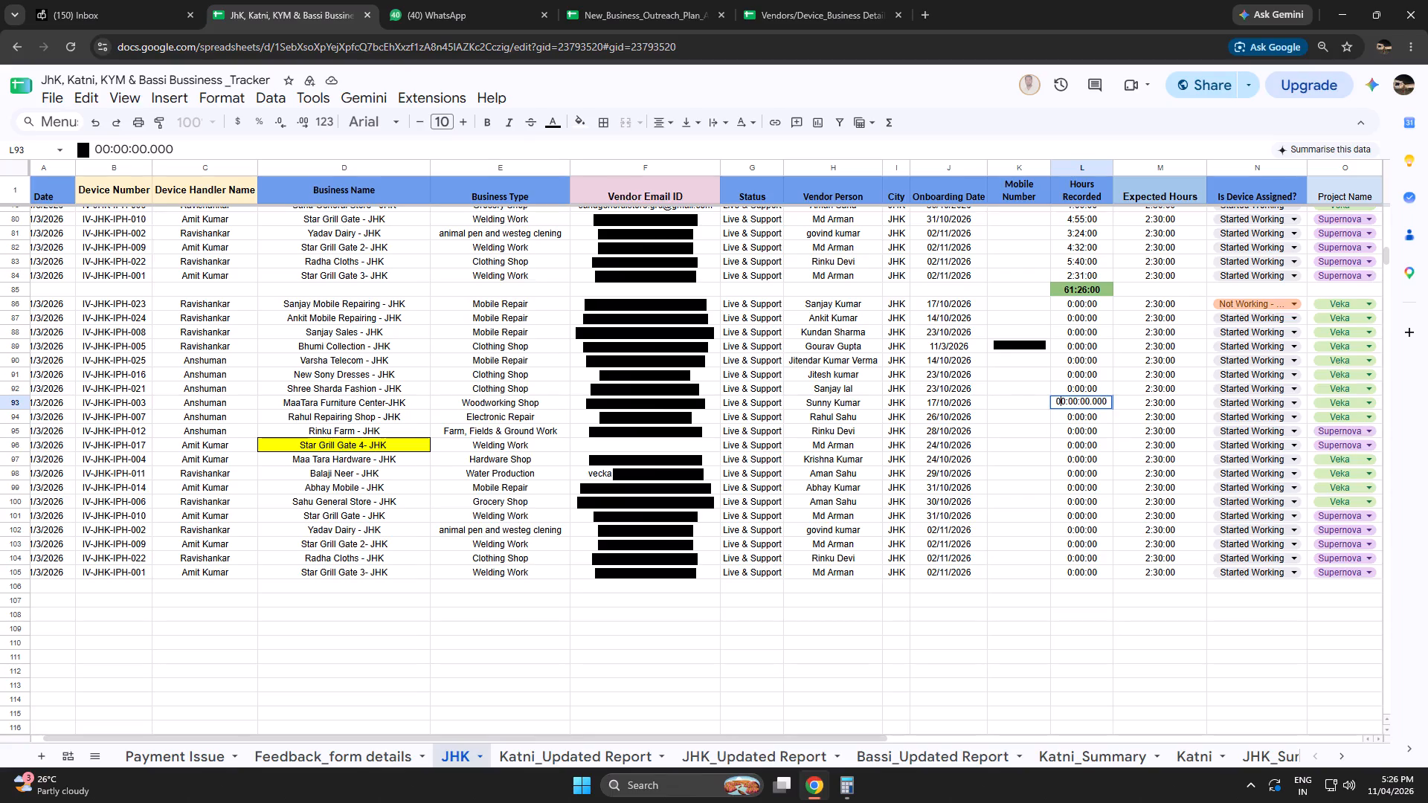
{"action": "key", "text": "Delete"}
{"action": "key", "text": "2"}
{"action": "key", "text": "BackSpace"}
{"action": "key", "text": "6"}
{"action": "key", "text": "Return"}
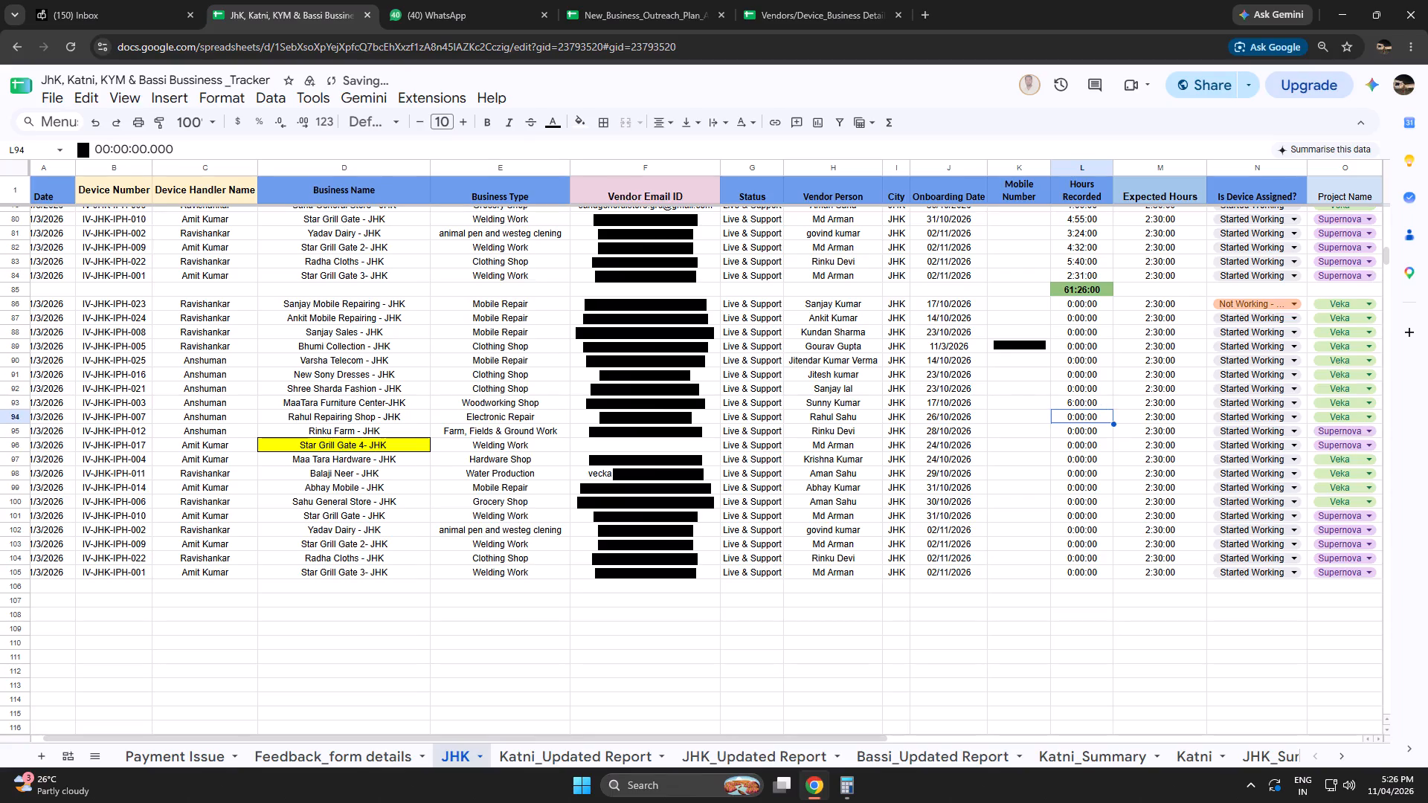
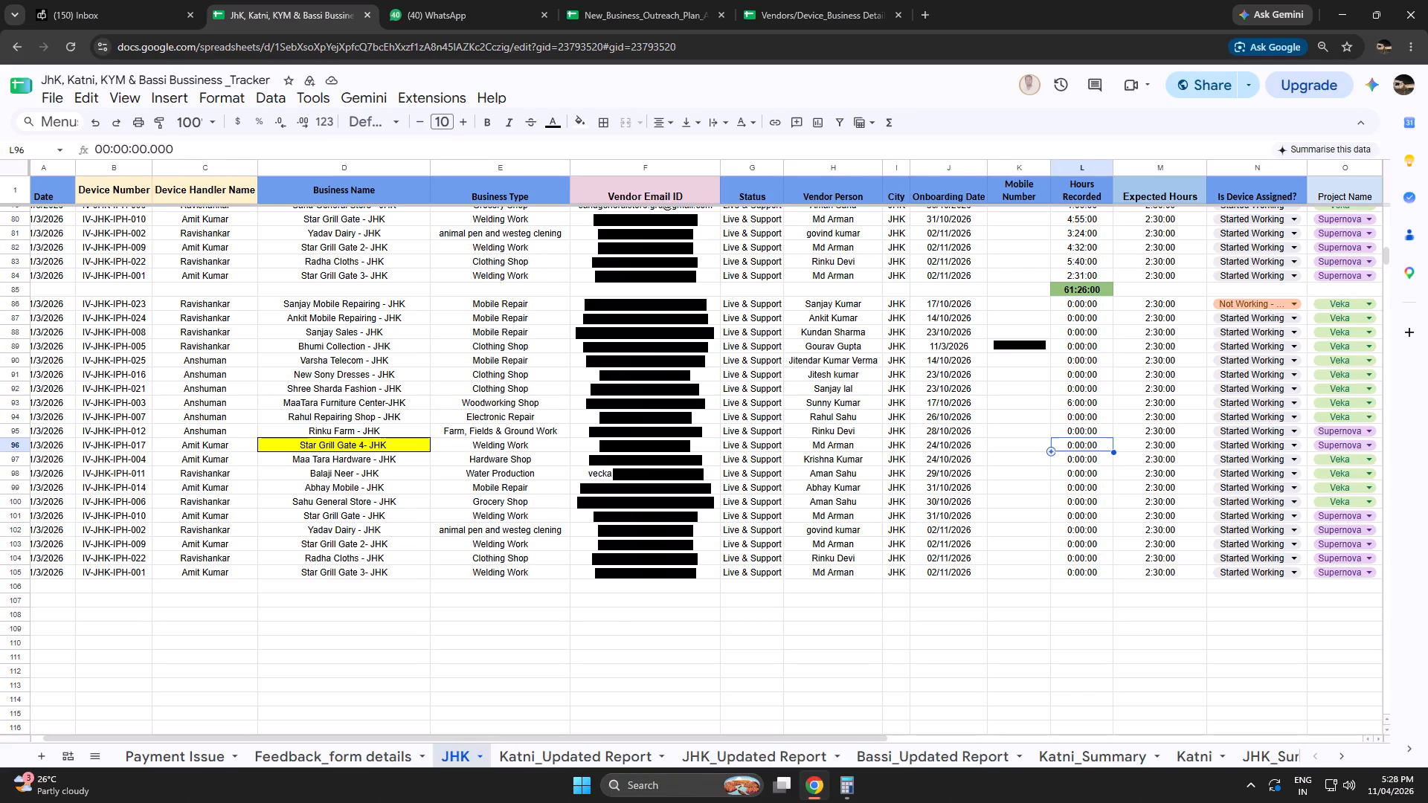
Switch from the tracker to the Vendors/Device_Business Details spreadsheet to consult its filtered Approved Business List.
{"action": "key", "text": "Left"}
{"action": "key", "text": "Right"}
{"action": "left_click", "coordinate": [662, 0]}
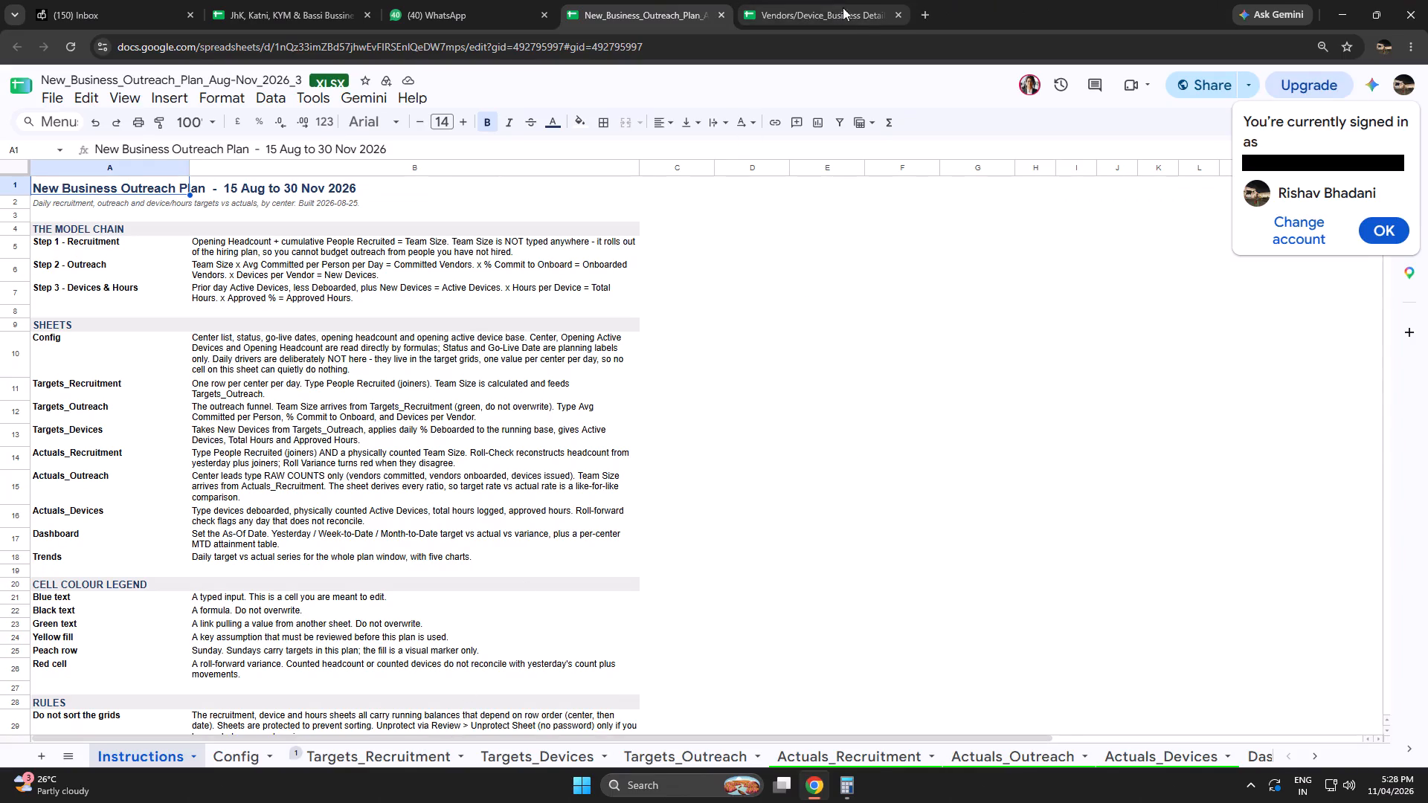
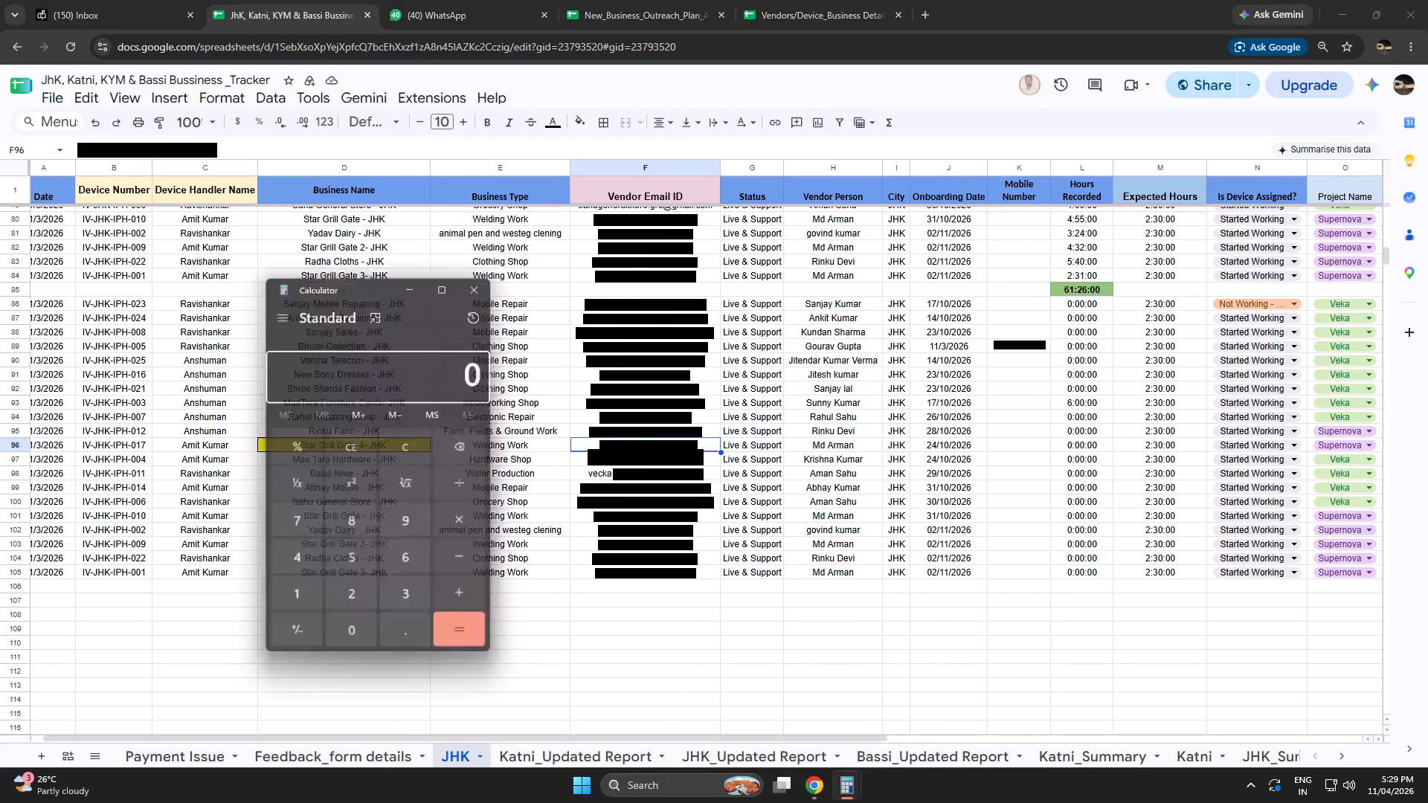
Add up the recording minutes 10, 18, 18, 30, 30, 28, 30 and 30 in the calculator.
{"action": "type", "text": "10+18+"}
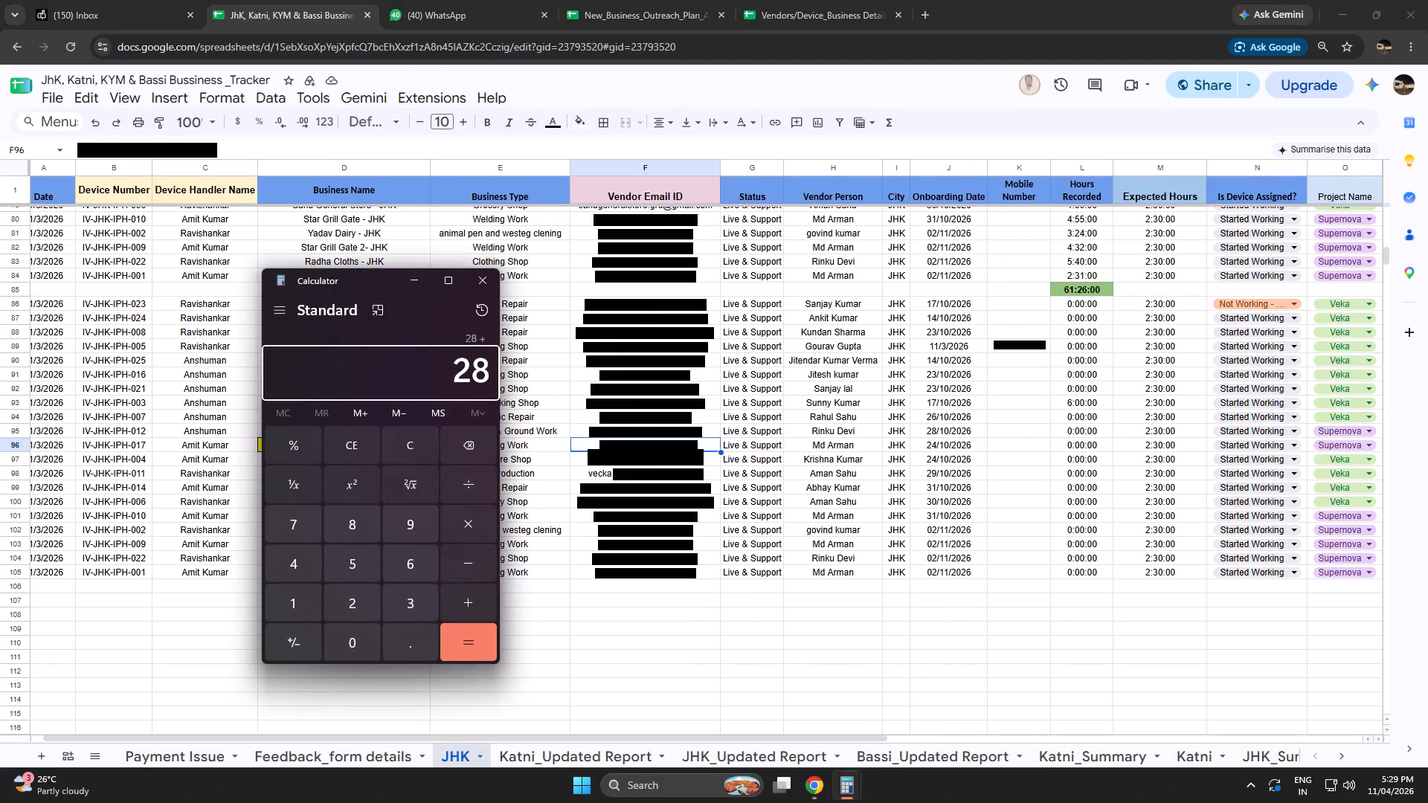
{"action": "type", "text": "18+"}
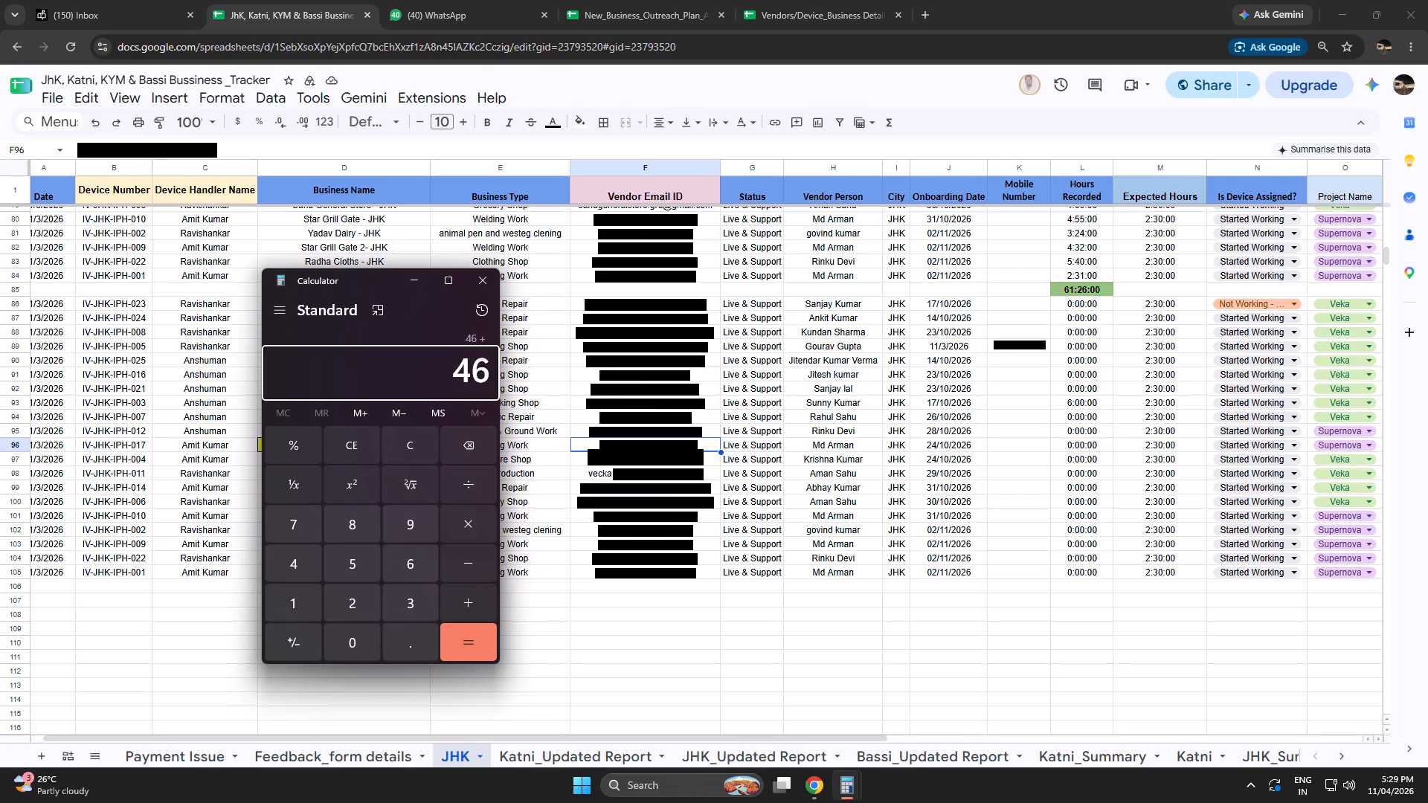
{"action": "type", "text": "30+"}
{"action": "type", "text": "30+"}
{"action": "type", "text": "28+"}
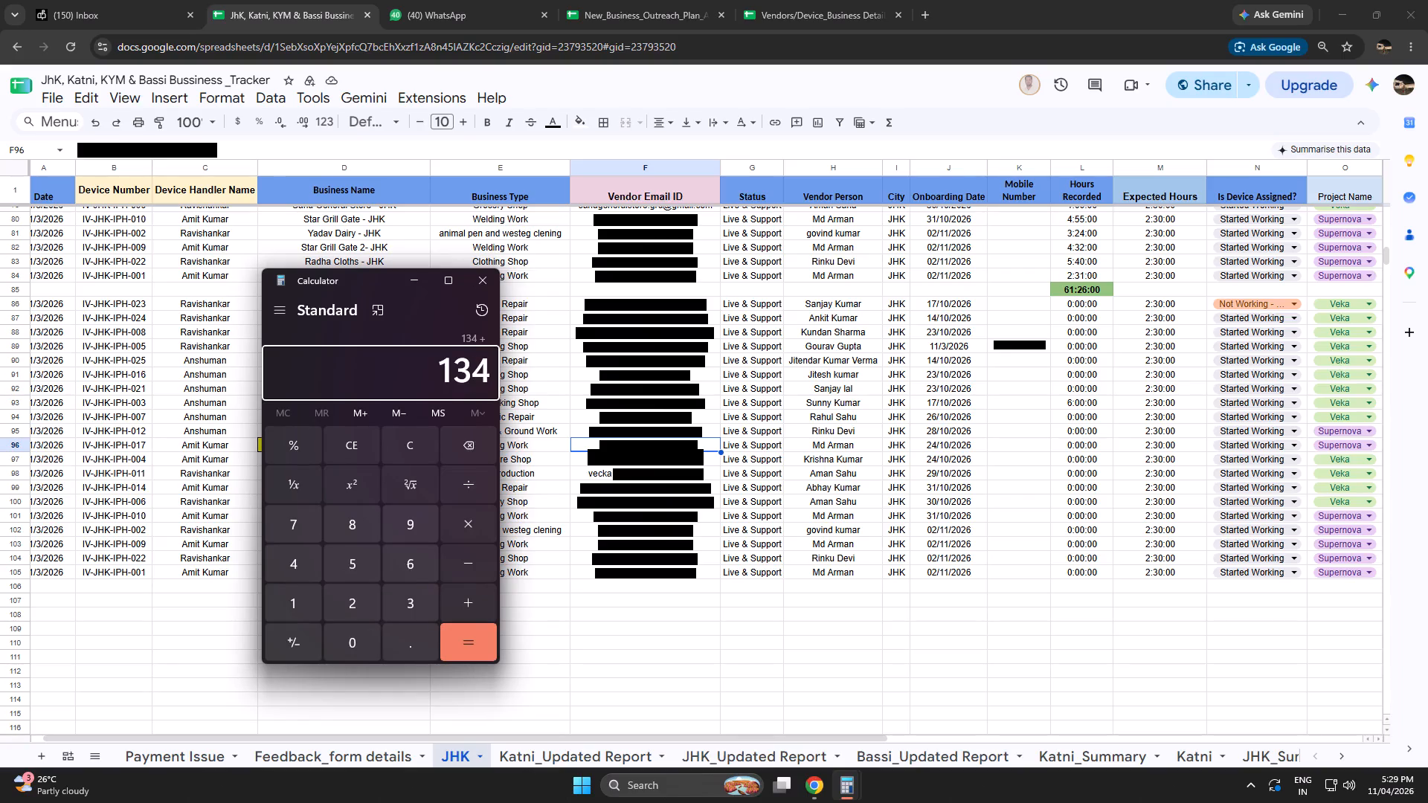
{"action": "type", "text": "30+"}
{"action": "type", "text": "30"}
{"action": "key", "text": "Return"}
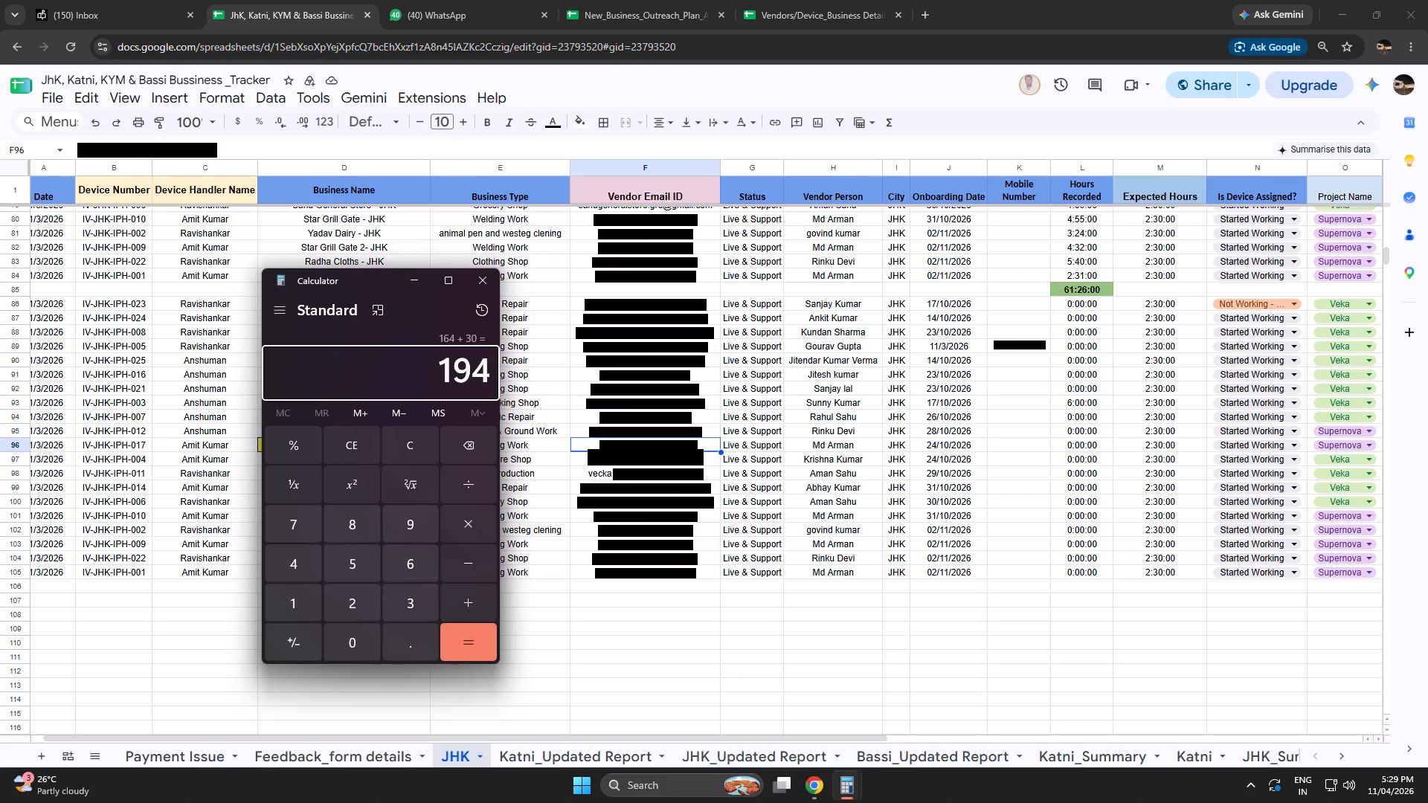
Set the Hours Recorded for Star Grill Gate 4- JHK in row 96 of the JHK sheet to 3:14:00.
{"action": "left_click", "coordinate": [693, 674]}
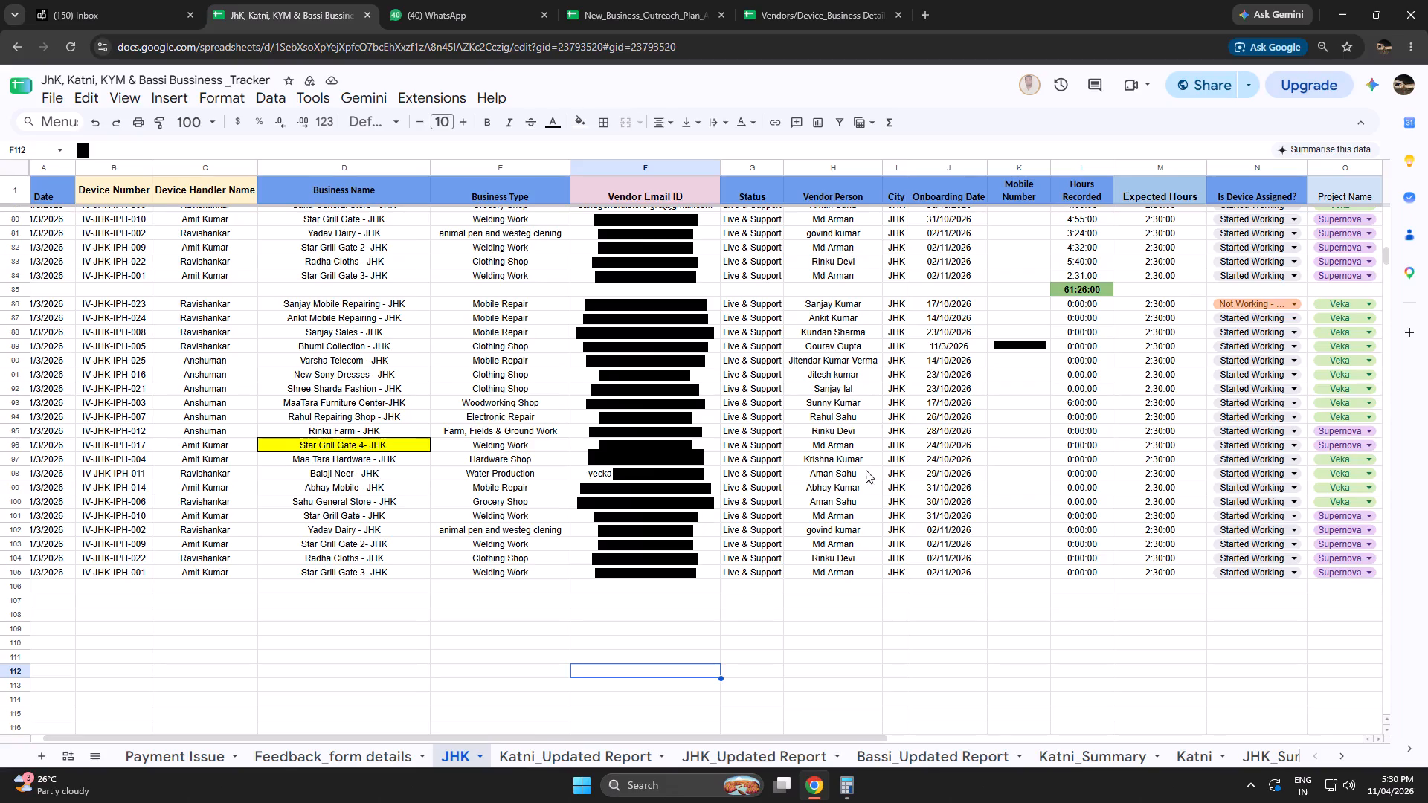
{"action": "left_click", "coordinate": [1087, 445]}
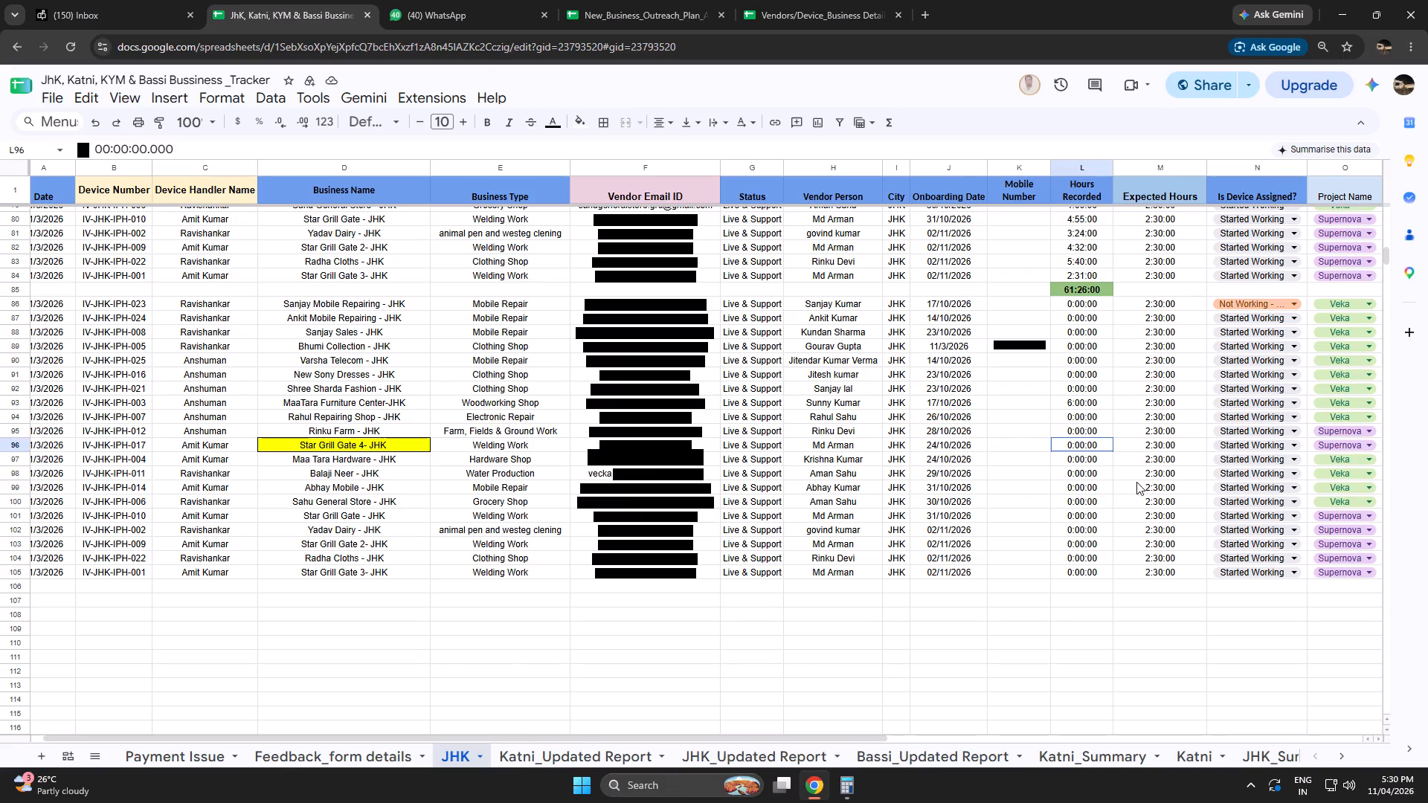
{"action": "left_click", "coordinate": [107, 146]}
{"action": "key", "text": "BackSpace"}
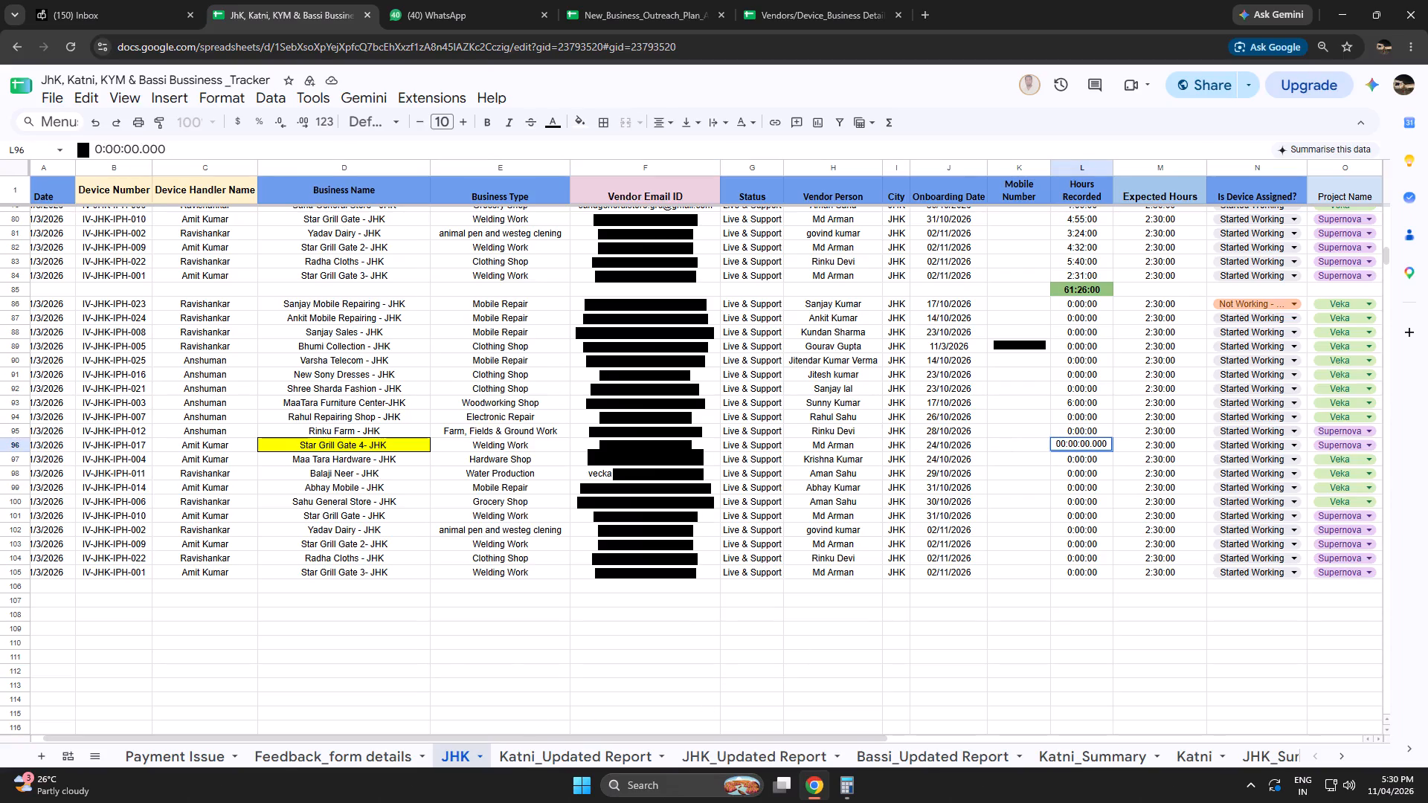
{"action": "key", "text": "3"}
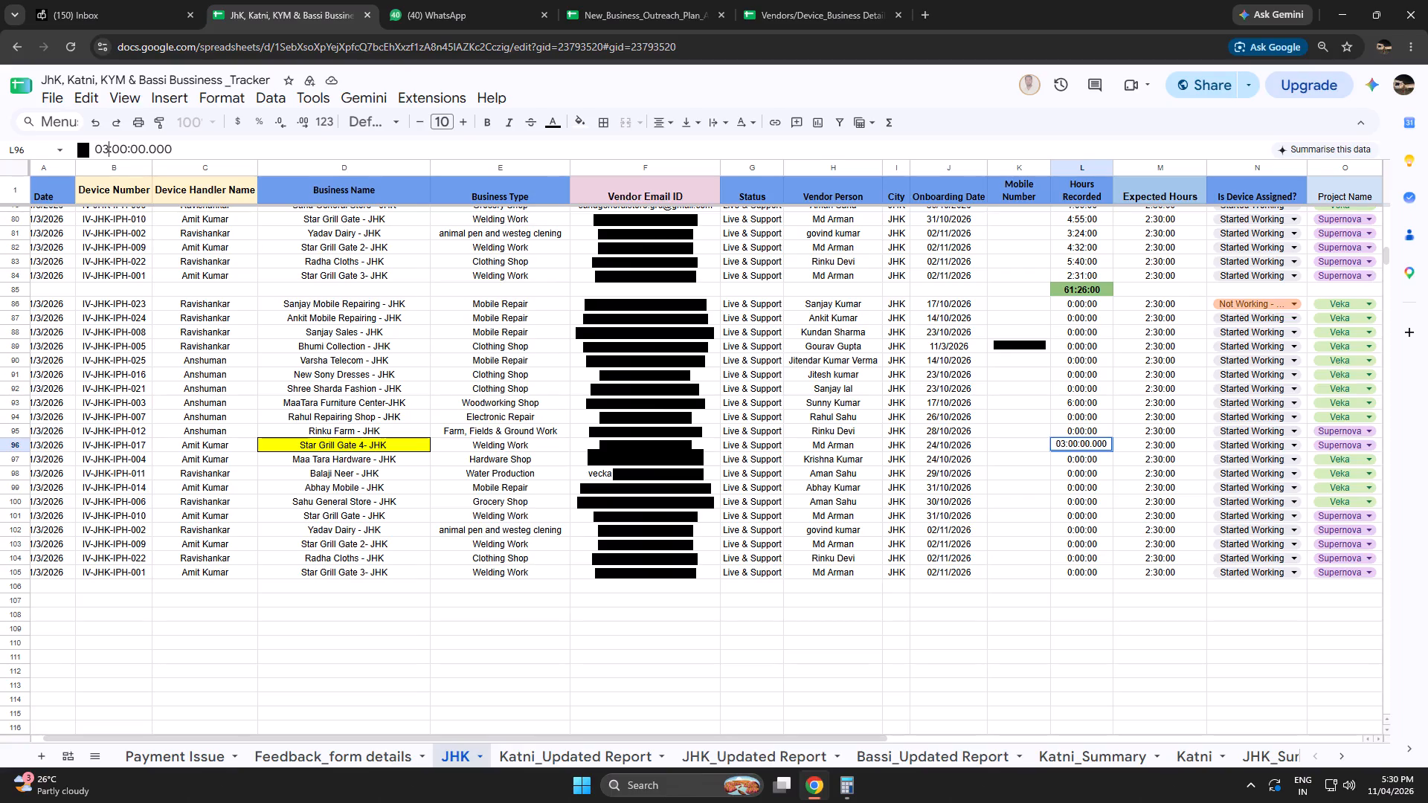
{"action": "key", "text": "Right"}
{"action": "key", "text": "Right"}
{"action": "key", "text": "Right"}
{"action": "key", "text": "BackSpace"}
{"action": "key", "text": "BackSpace"}
{"action": "type", "text": "14"}
{"action": "key", "text": "Return"}
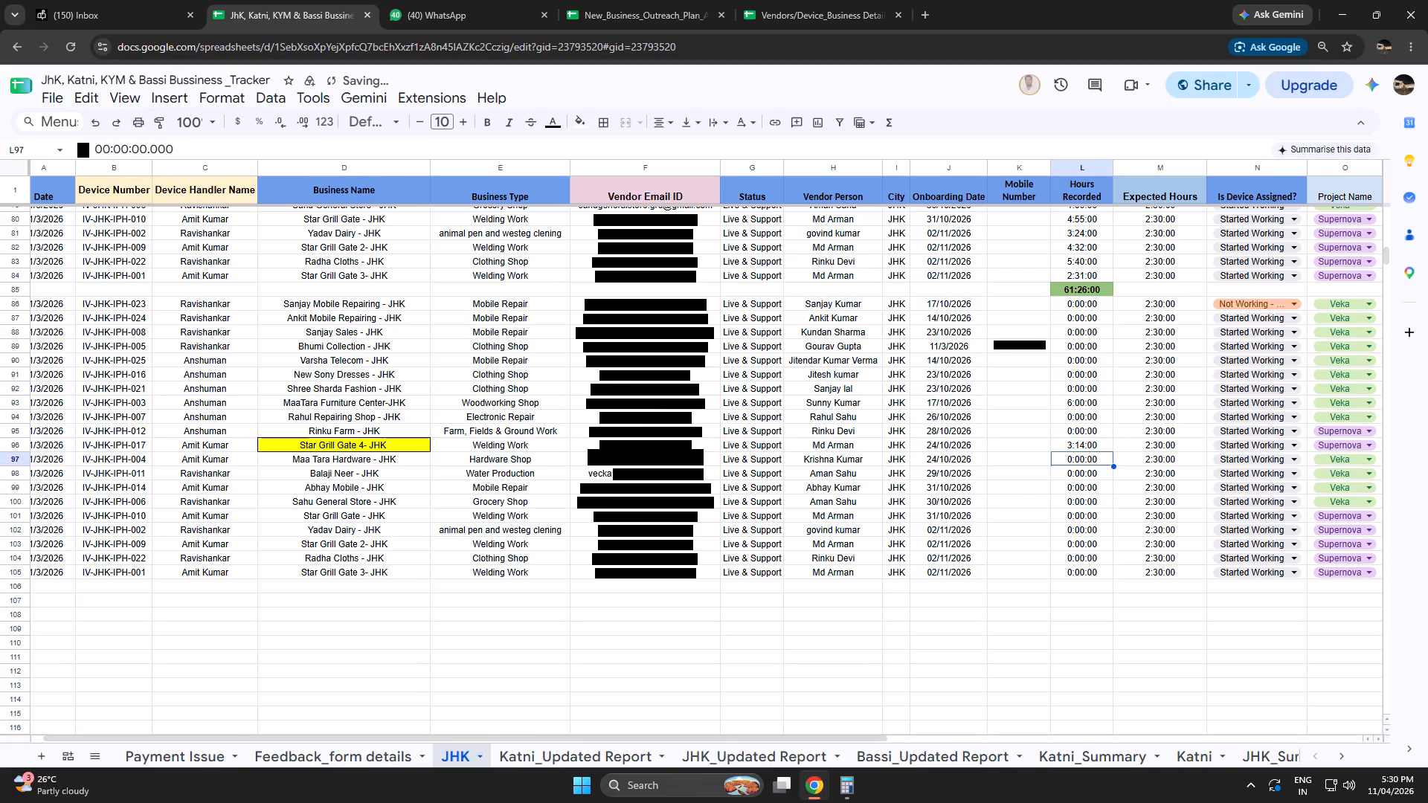
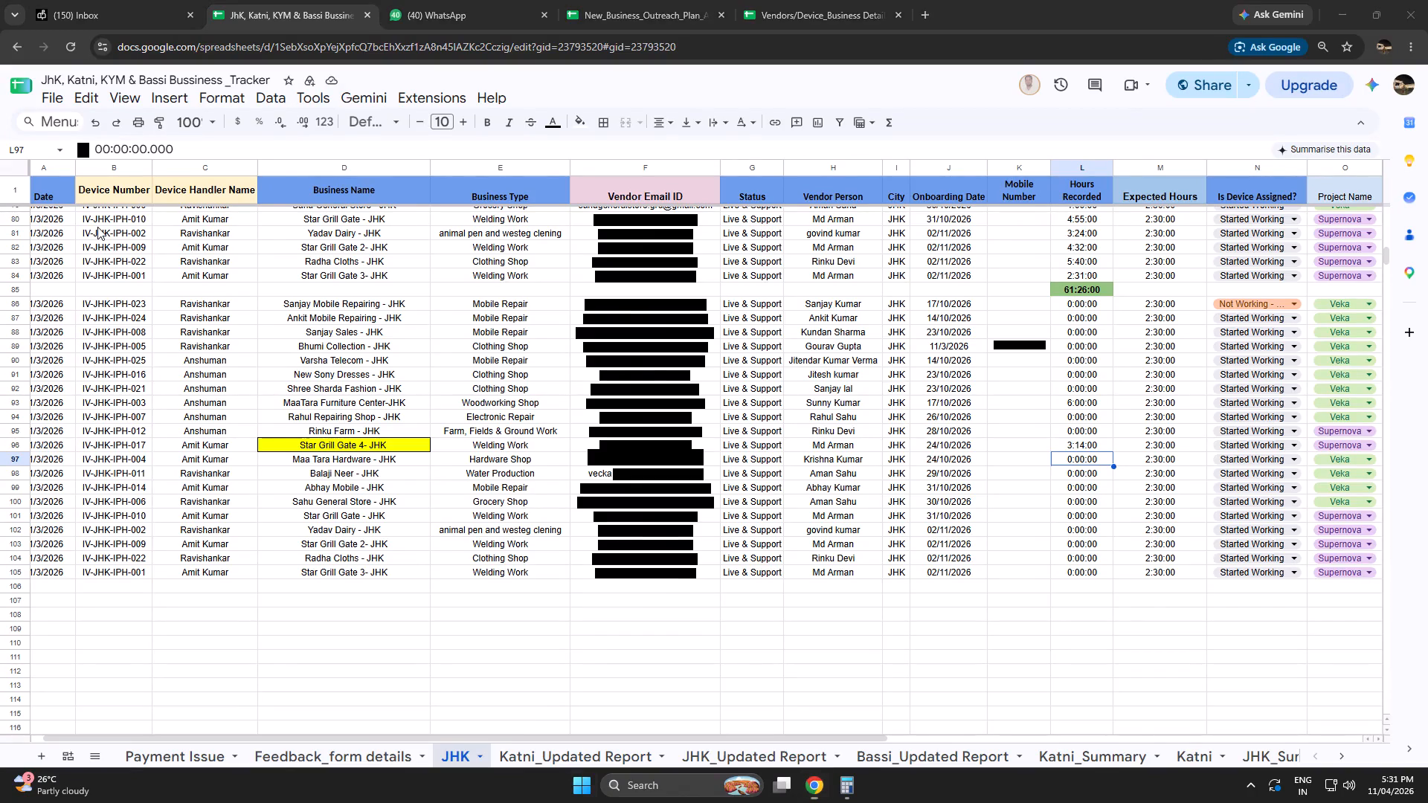
Open the calculator.
{"action": "type", "text": "ca"}
{"action": "key", "text": "Return"}
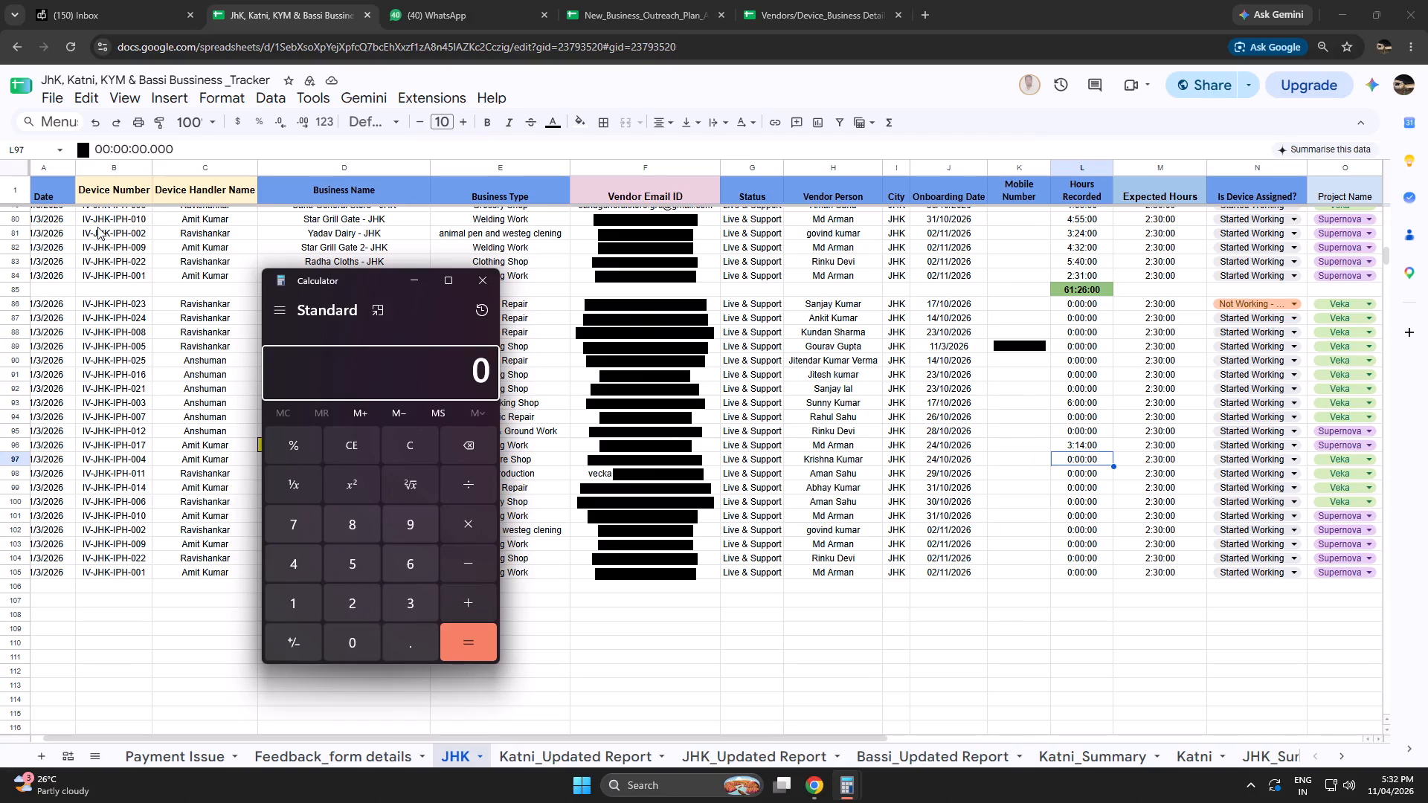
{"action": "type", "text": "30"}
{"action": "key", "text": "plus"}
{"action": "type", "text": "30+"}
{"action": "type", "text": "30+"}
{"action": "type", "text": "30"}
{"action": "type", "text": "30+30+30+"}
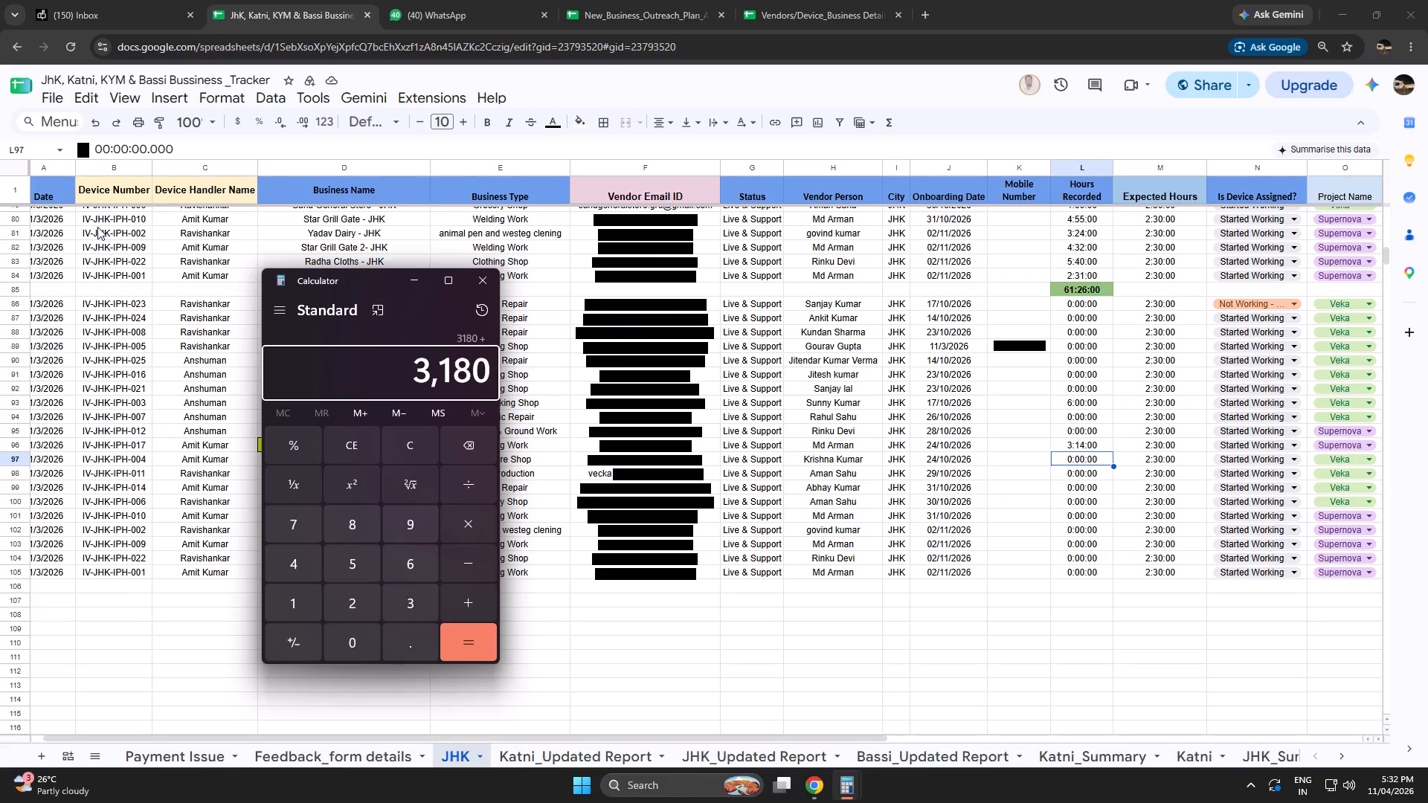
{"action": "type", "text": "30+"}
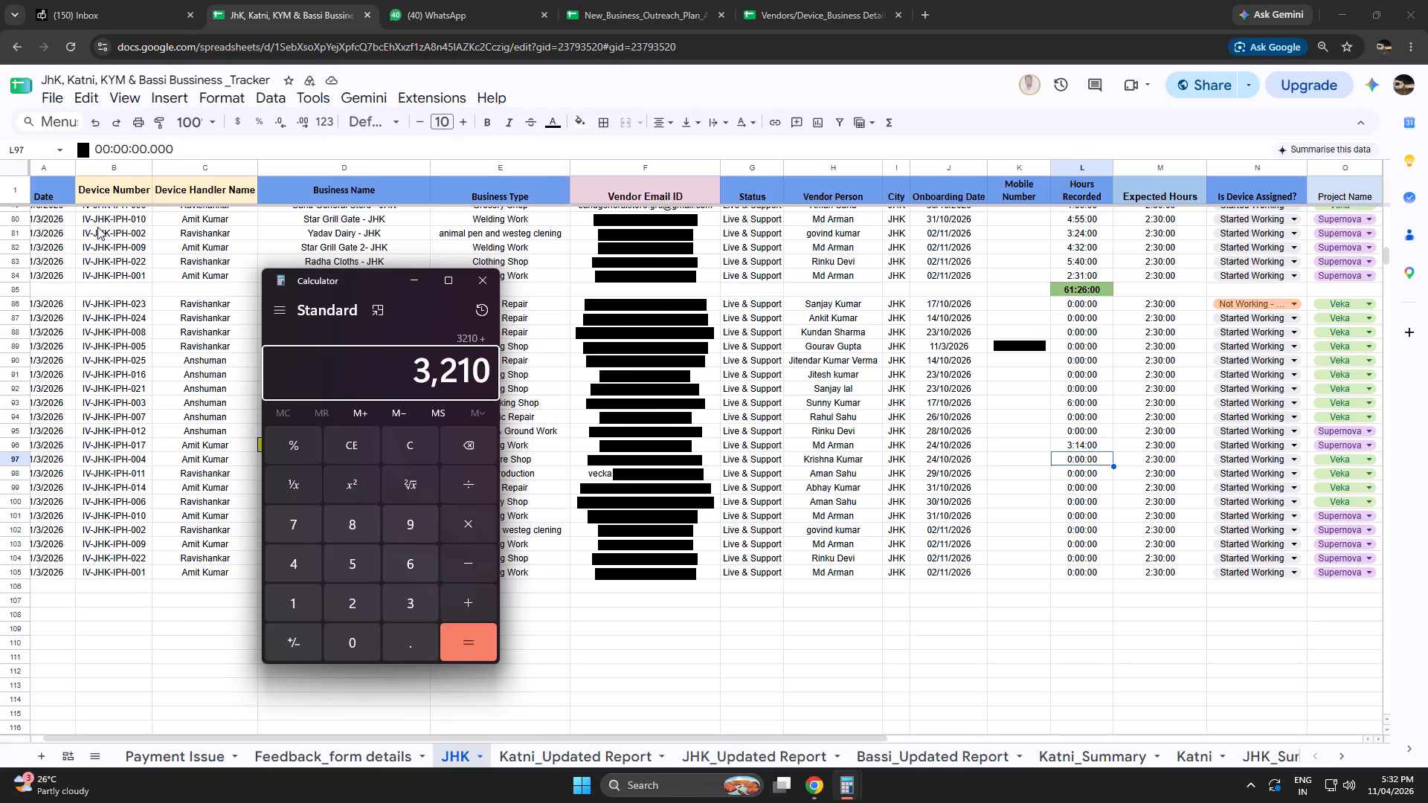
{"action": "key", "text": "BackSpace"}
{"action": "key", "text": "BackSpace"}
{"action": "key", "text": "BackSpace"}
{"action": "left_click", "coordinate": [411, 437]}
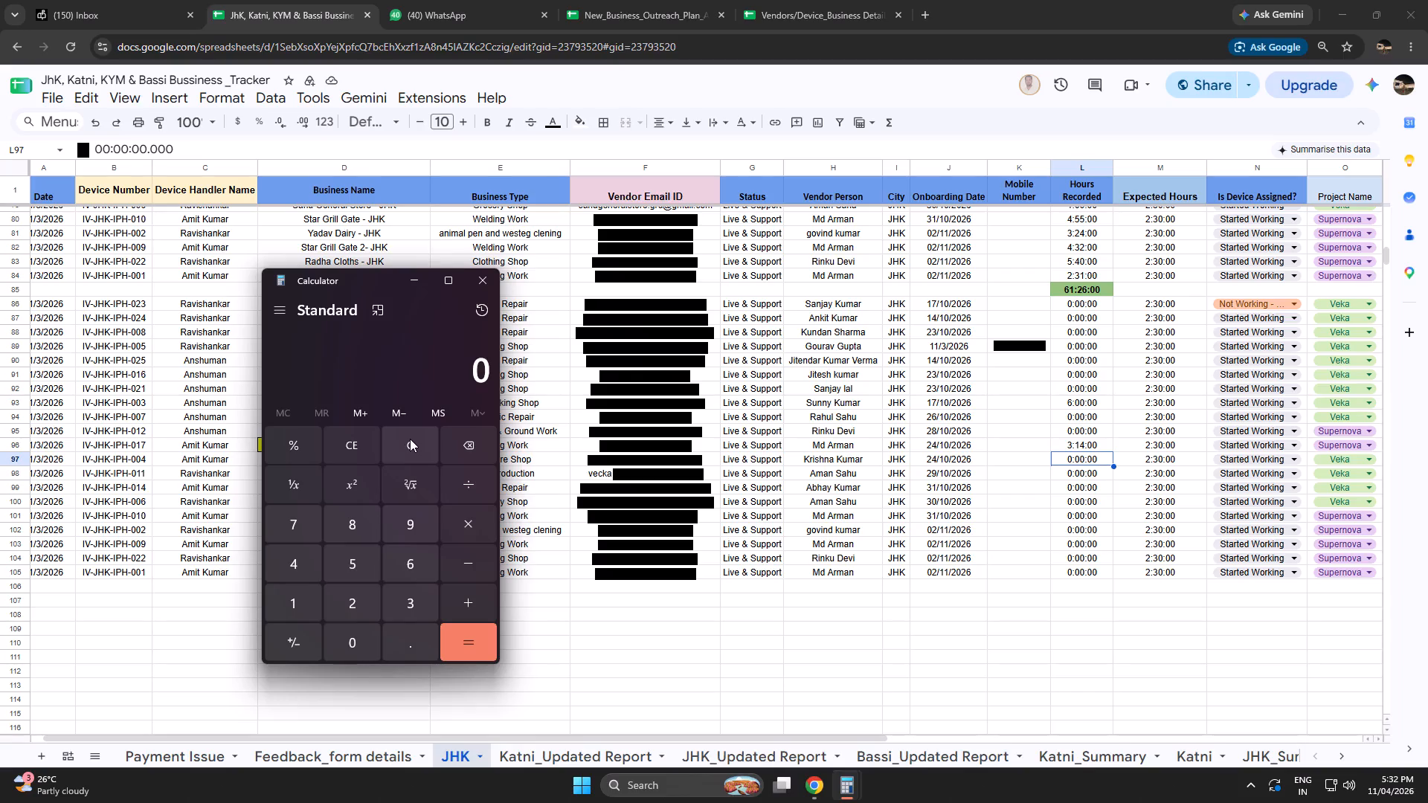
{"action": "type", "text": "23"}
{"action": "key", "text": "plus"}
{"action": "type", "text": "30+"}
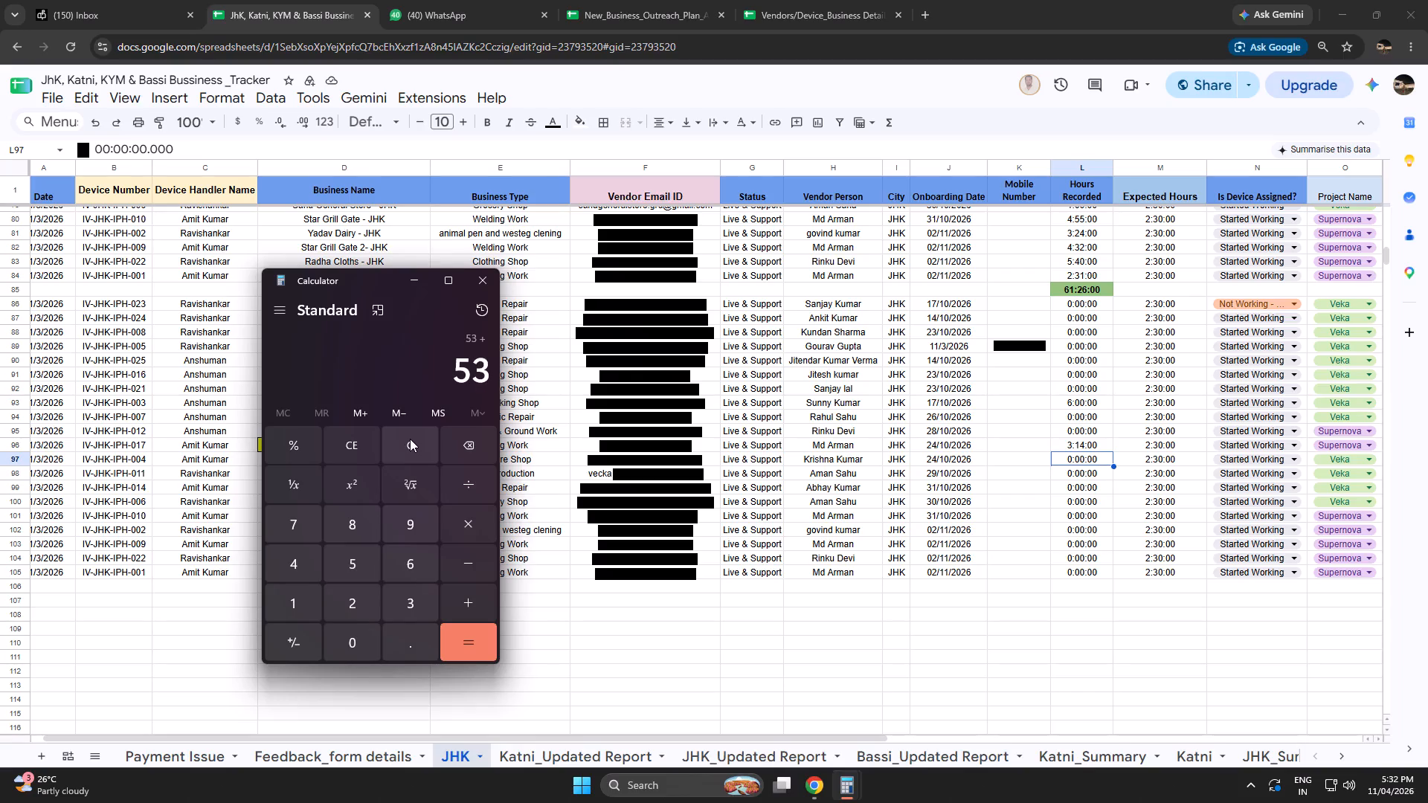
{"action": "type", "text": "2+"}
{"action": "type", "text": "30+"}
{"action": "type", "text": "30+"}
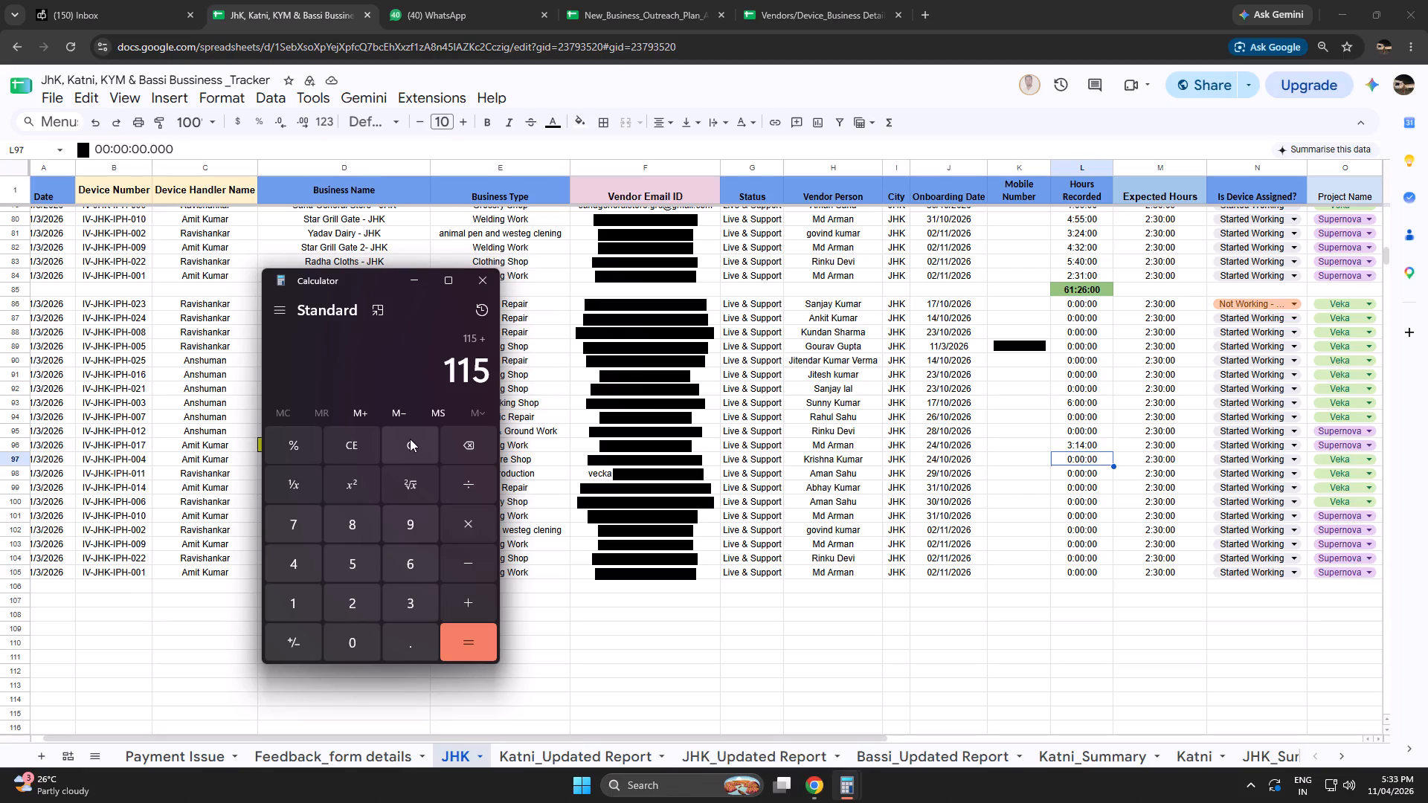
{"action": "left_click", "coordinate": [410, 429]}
Add up the recording minutes 23, 30, 2, 30, 90, 90 and 30 in the calculator.
{"action": "type", "text": "23+"}
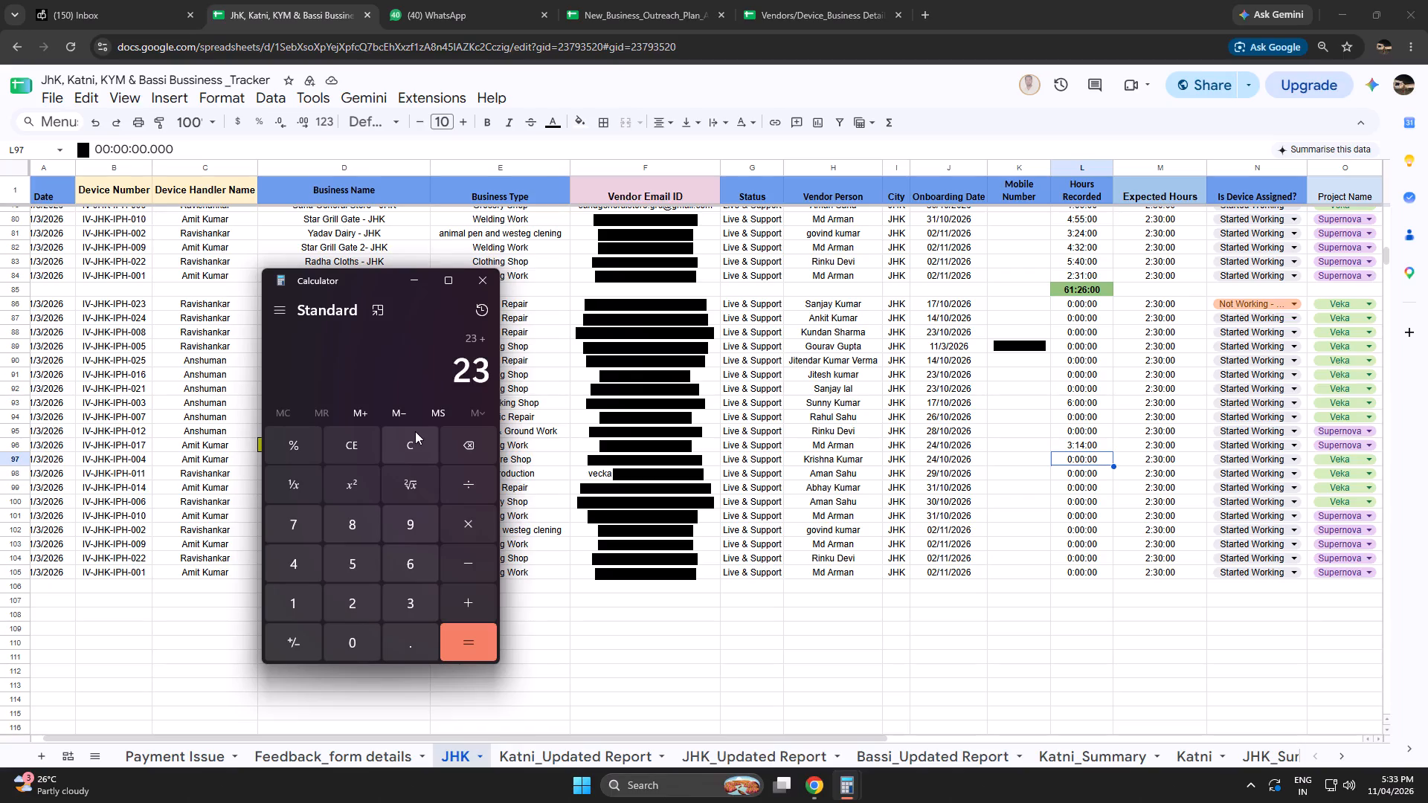
{"action": "type", "text": "30+"}
{"action": "type", "text": "2+30+"}
{"action": "type", "text": "90+"}
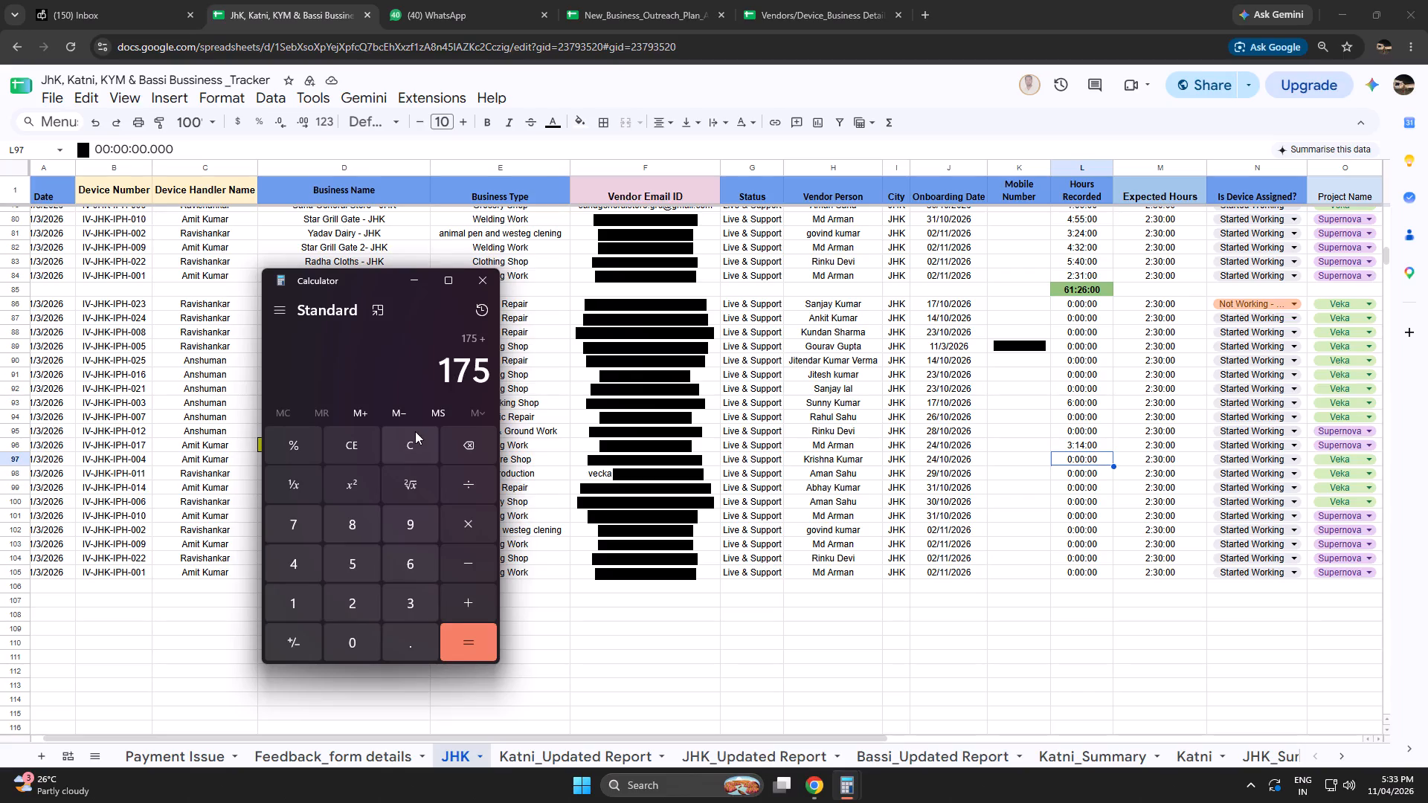
{"action": "type", "text": "90+"}
{"action": "type", "text": "30+"}
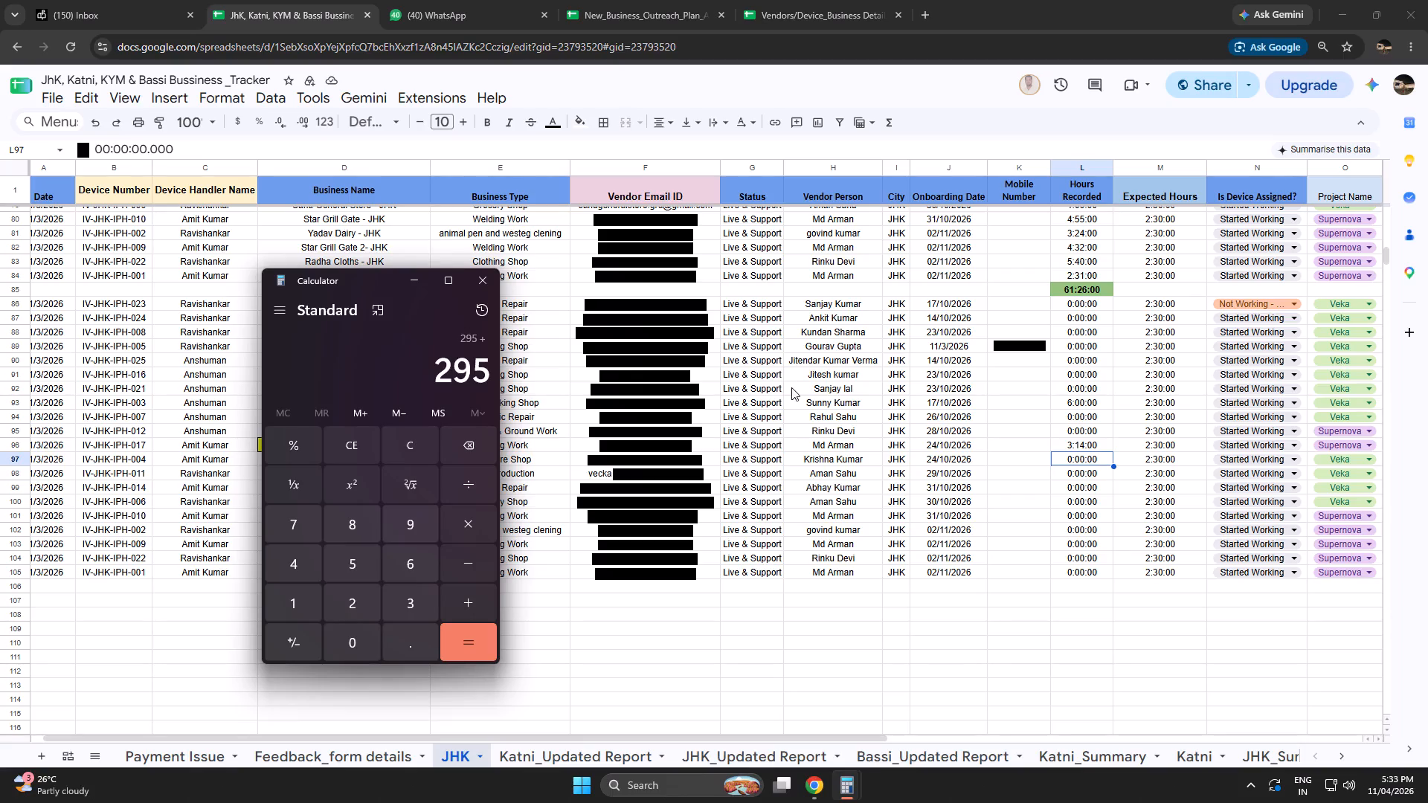
{"action": "left_click", "coordinate": [406, 279]}
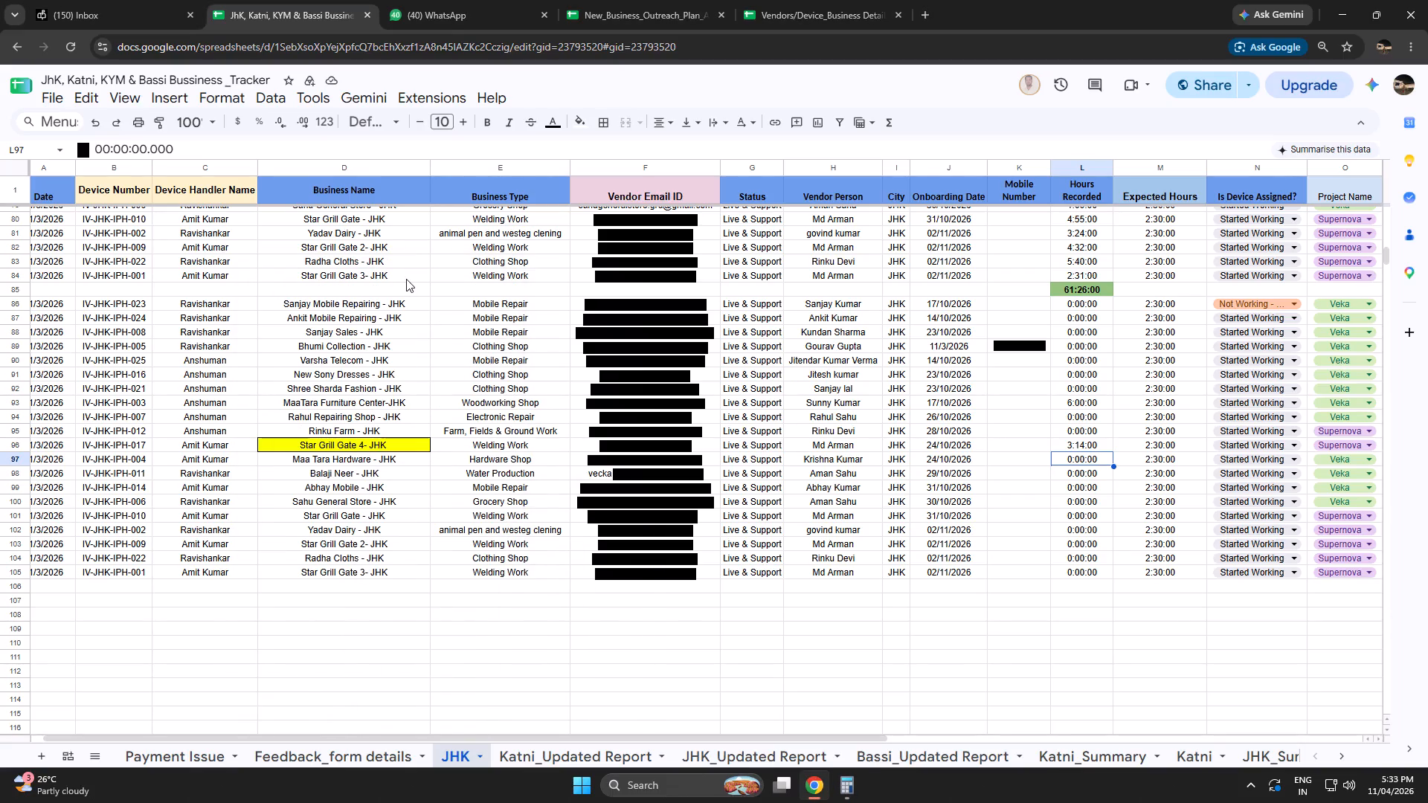
Move the JHK_Updated Report sheet directly after the JHK sheet, before Katni_Updated Report, and return to the JHK sheet.
{"action": "scroll", "coordinate": [420, 286], "scroll_direction": "up", "scroll_amount": 1}
{"action": "scroll", "coordinate": [615, 501], "scroll_direction": "down", "scroll_amount": 1}
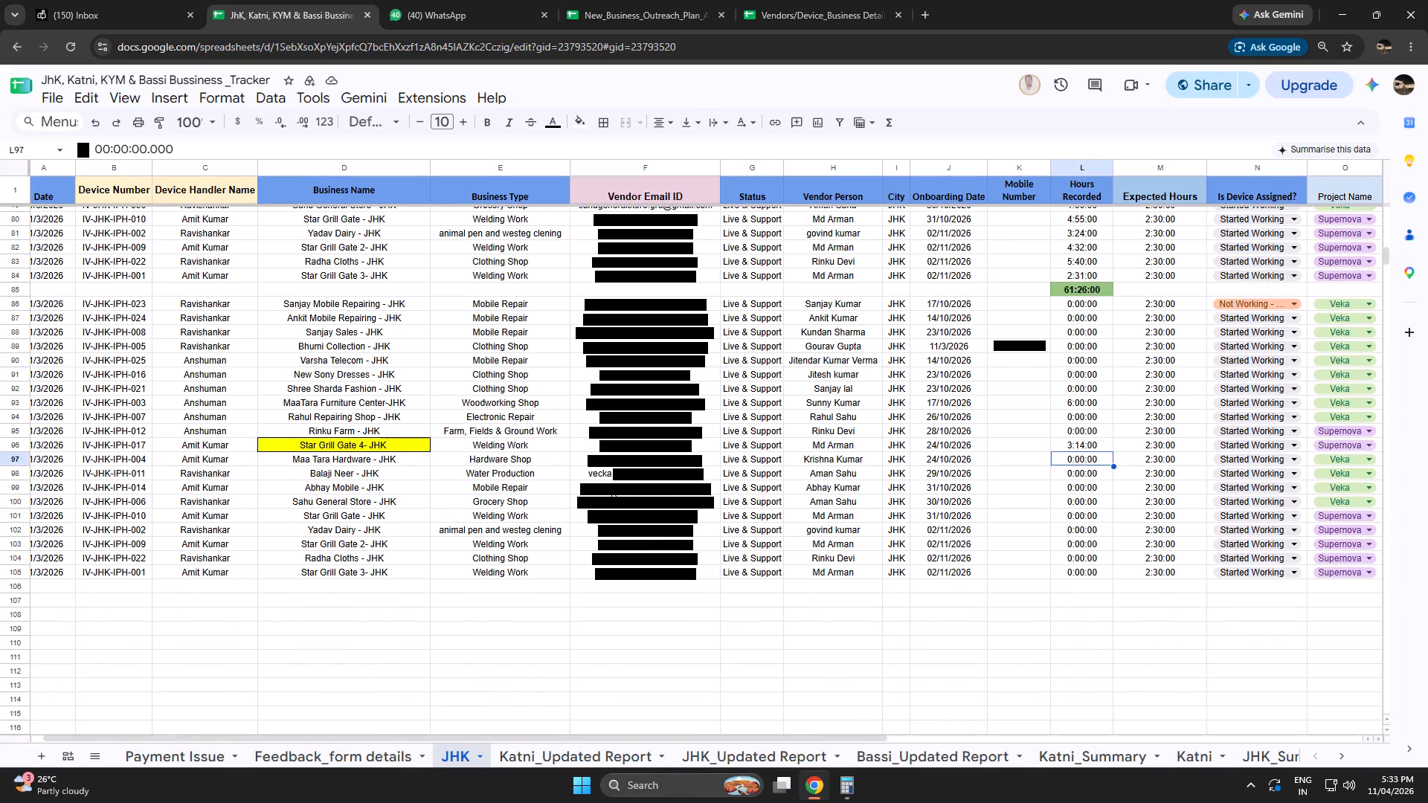
{"action": "scroll", "coordinate": [611, 490], "scroll_direction": "up", "scroll_amount": 1}
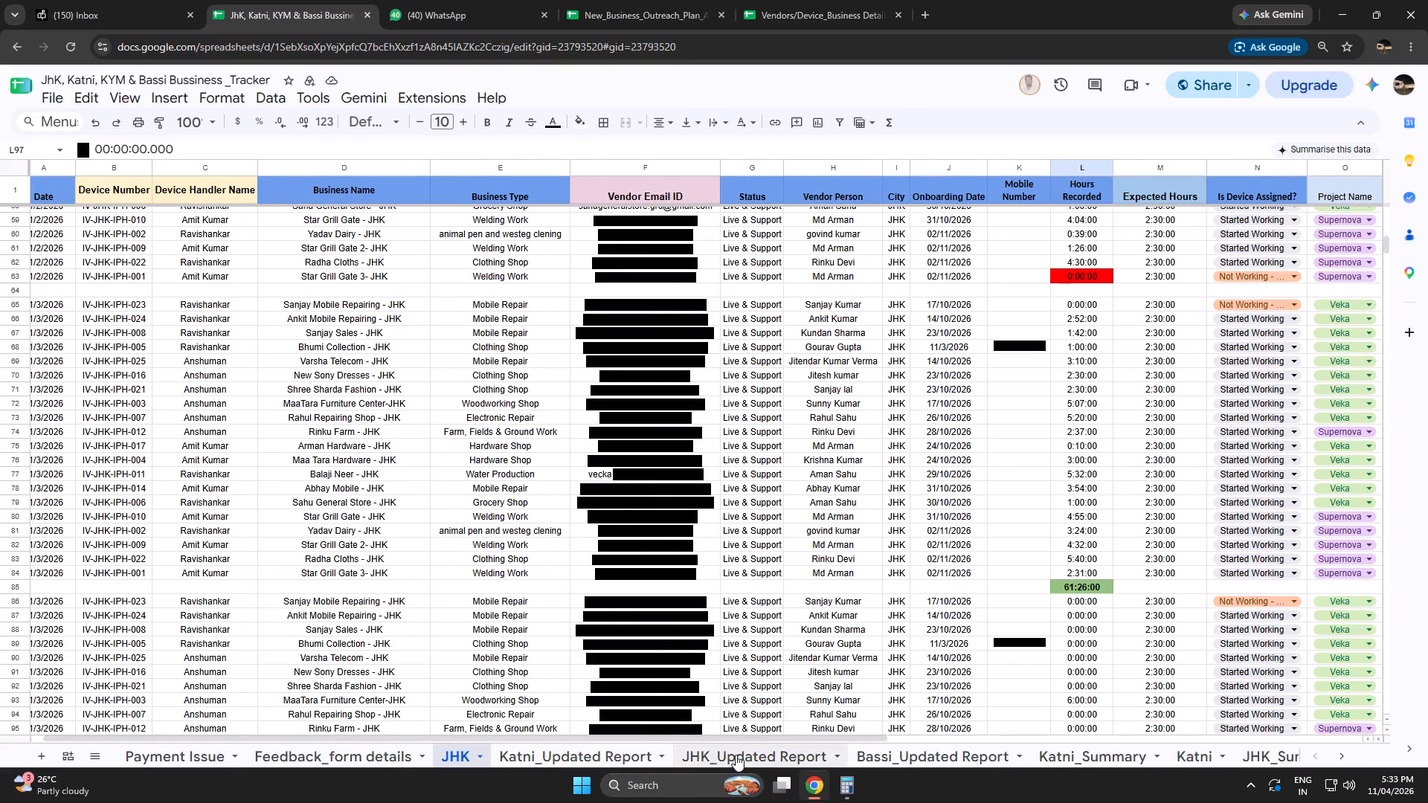
{"action": "left_click_drag", "start_coordinate": [736, 755], "coordinate": [563, 761]}
{"action": "left_click", "coordinate": [563, 761]}
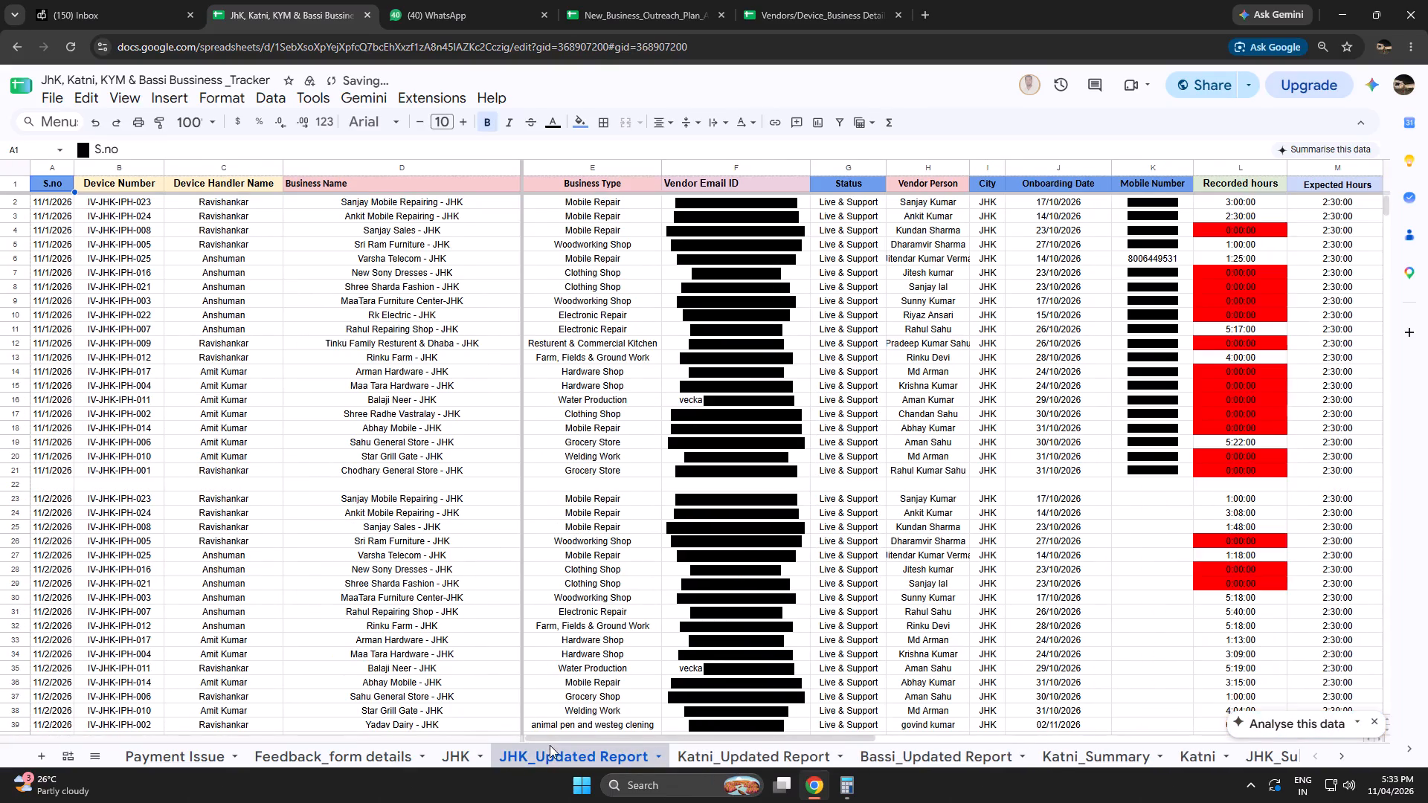
{"action": "left_click", "coordinate": [548, 757]}
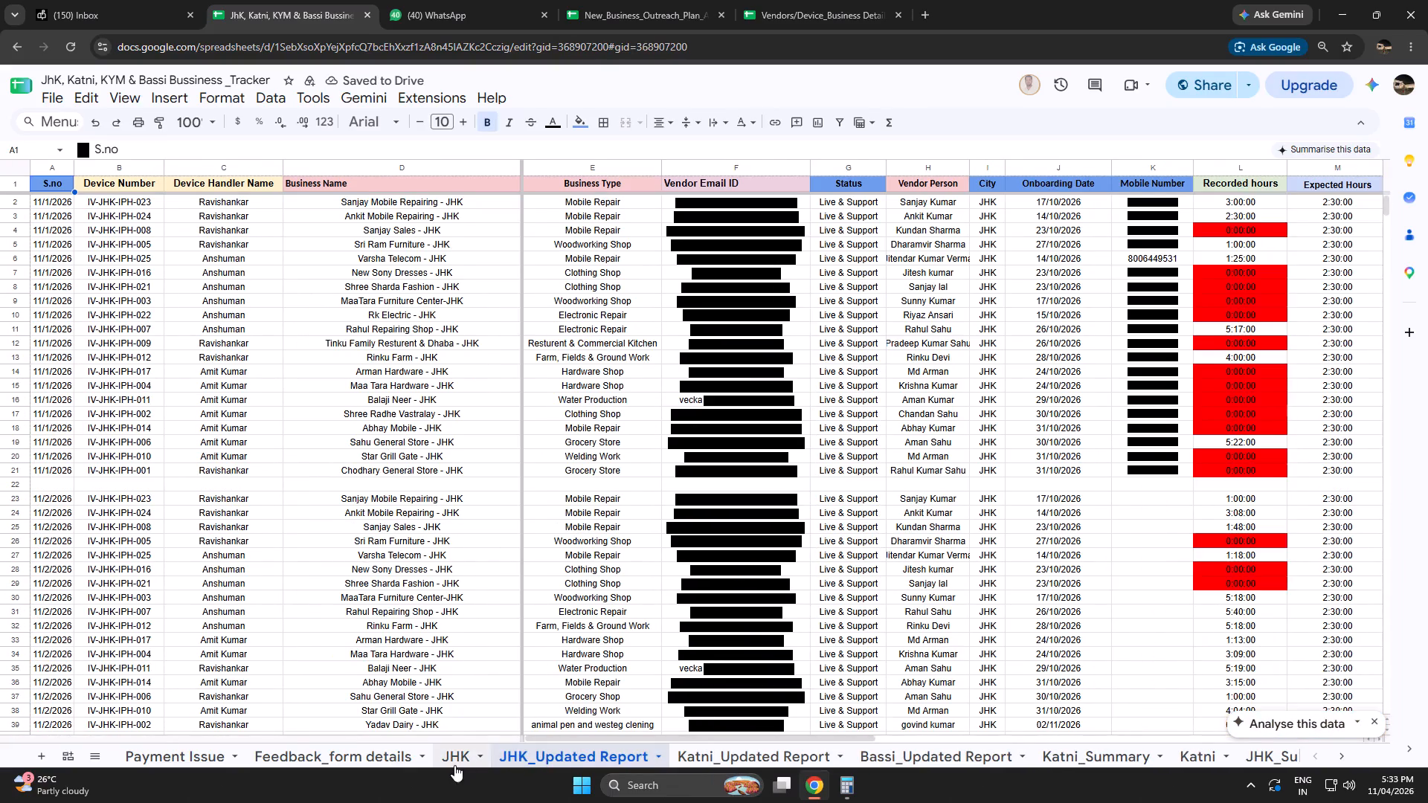
{"action": "left_click", "coordinate": [454, 765]}
{"action": "left_click", "coordinate": [531, 759]}
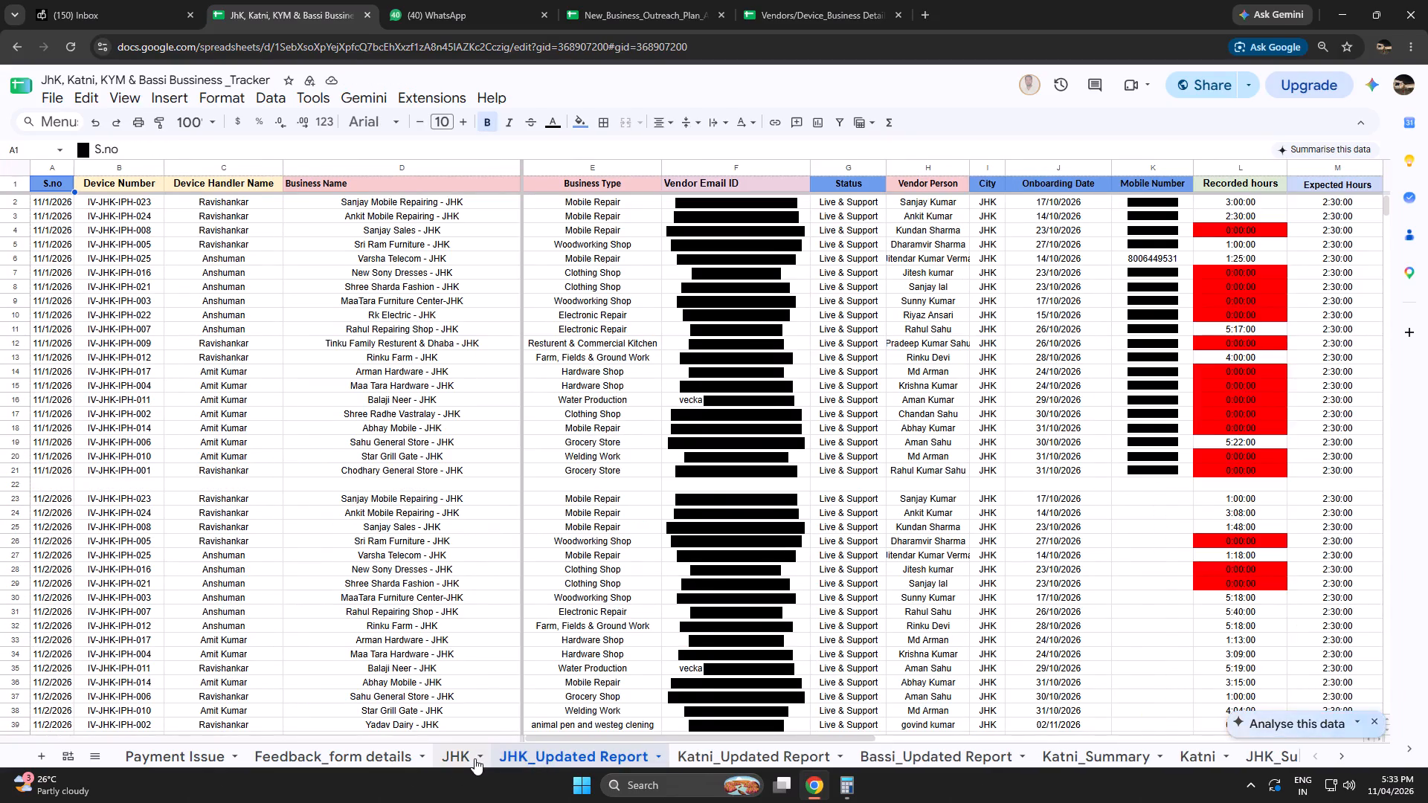
{"action": "left_click", "coordinate": [467, 758]}
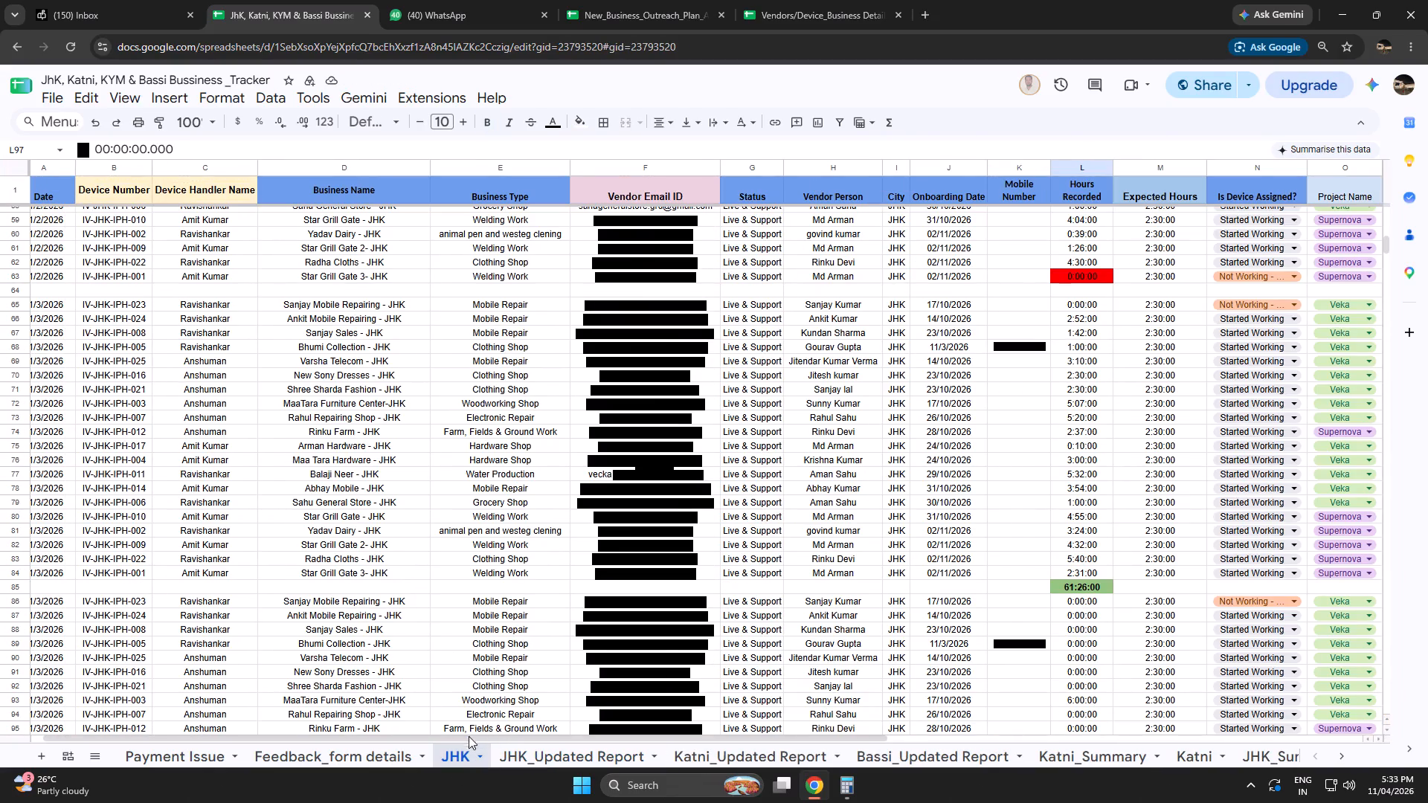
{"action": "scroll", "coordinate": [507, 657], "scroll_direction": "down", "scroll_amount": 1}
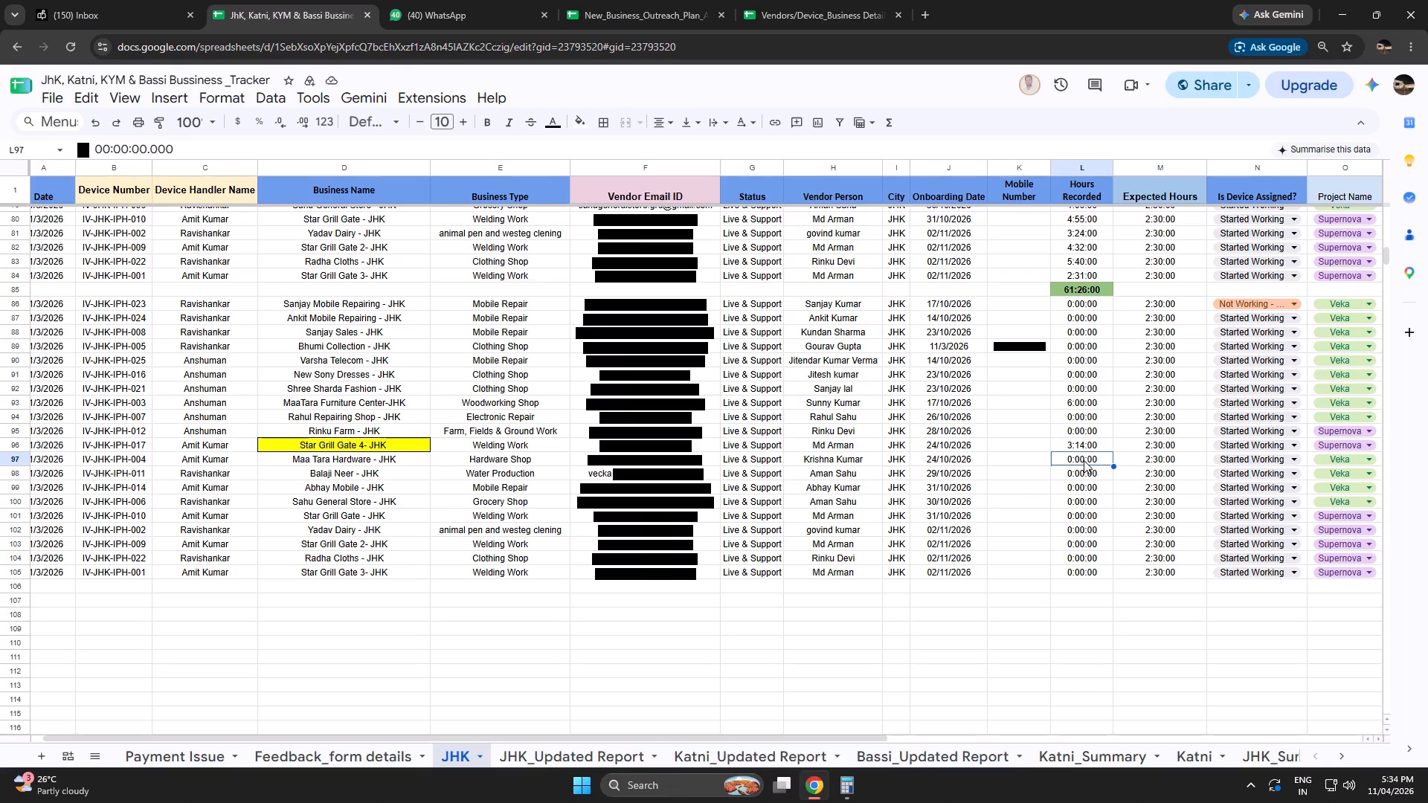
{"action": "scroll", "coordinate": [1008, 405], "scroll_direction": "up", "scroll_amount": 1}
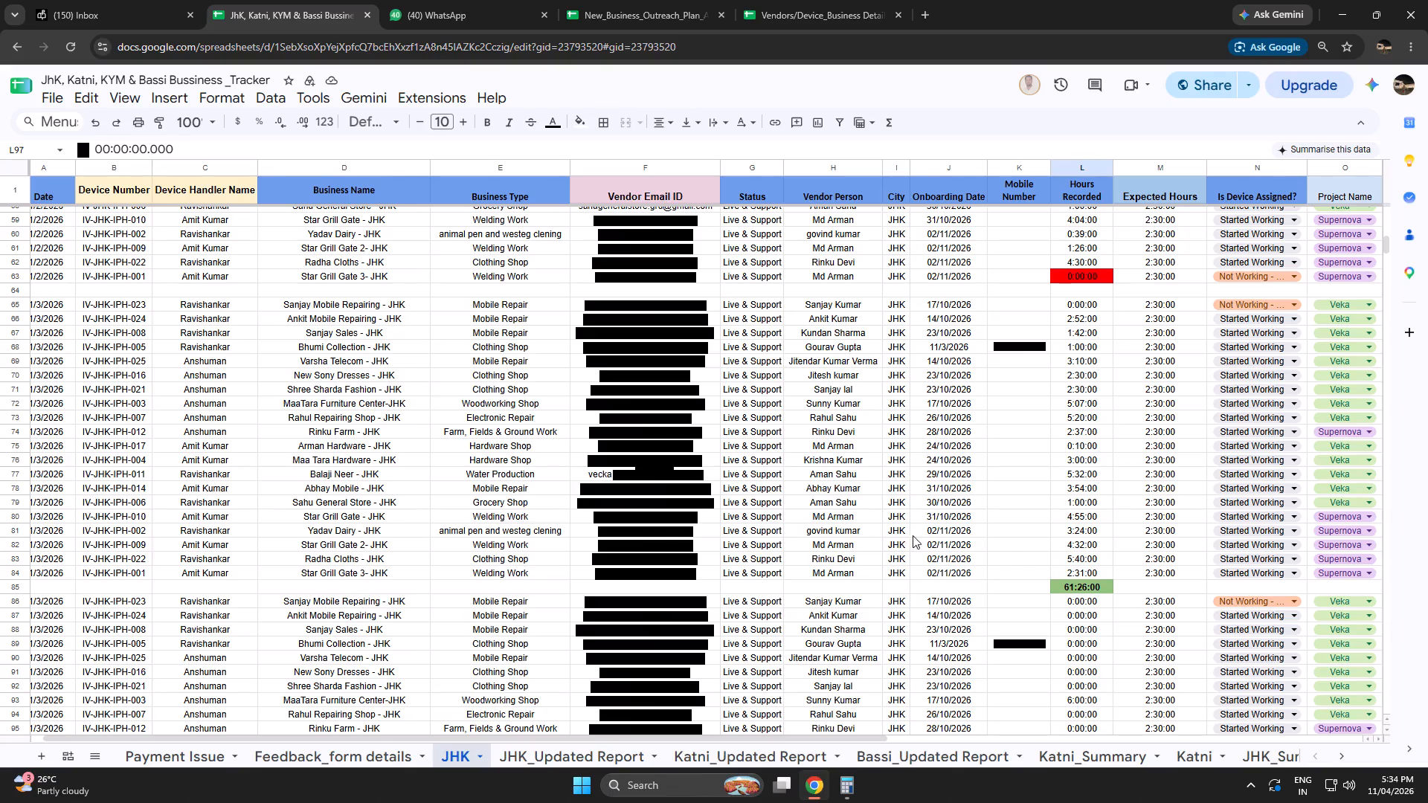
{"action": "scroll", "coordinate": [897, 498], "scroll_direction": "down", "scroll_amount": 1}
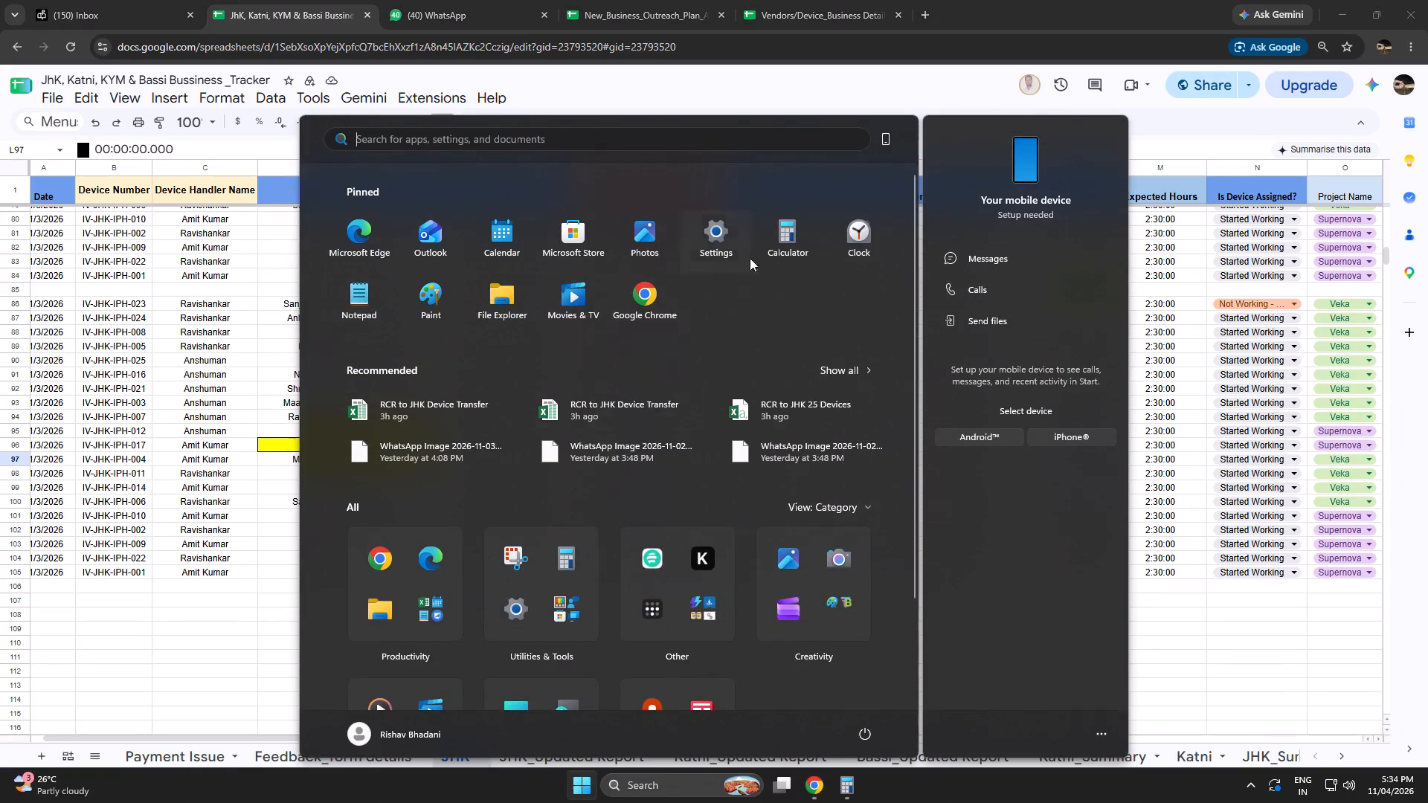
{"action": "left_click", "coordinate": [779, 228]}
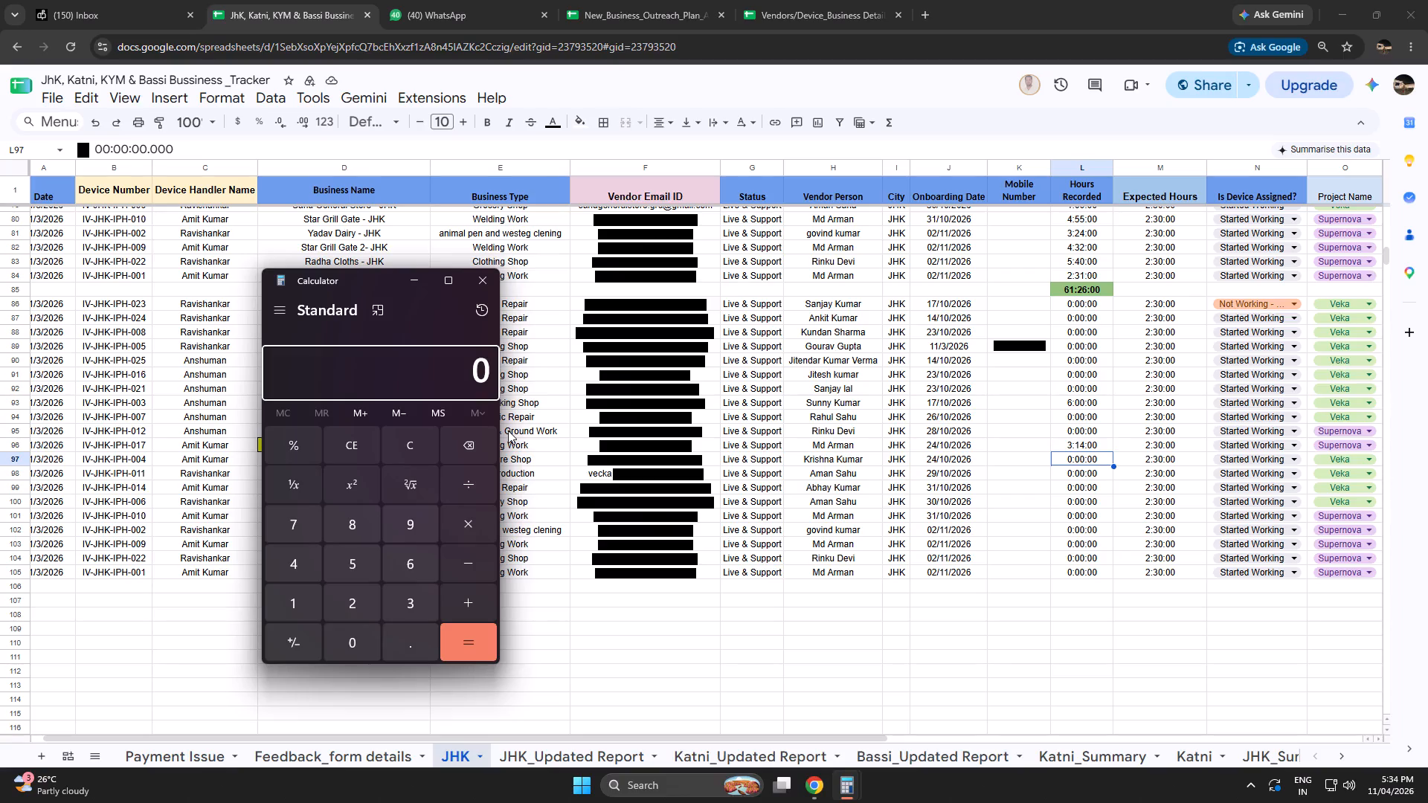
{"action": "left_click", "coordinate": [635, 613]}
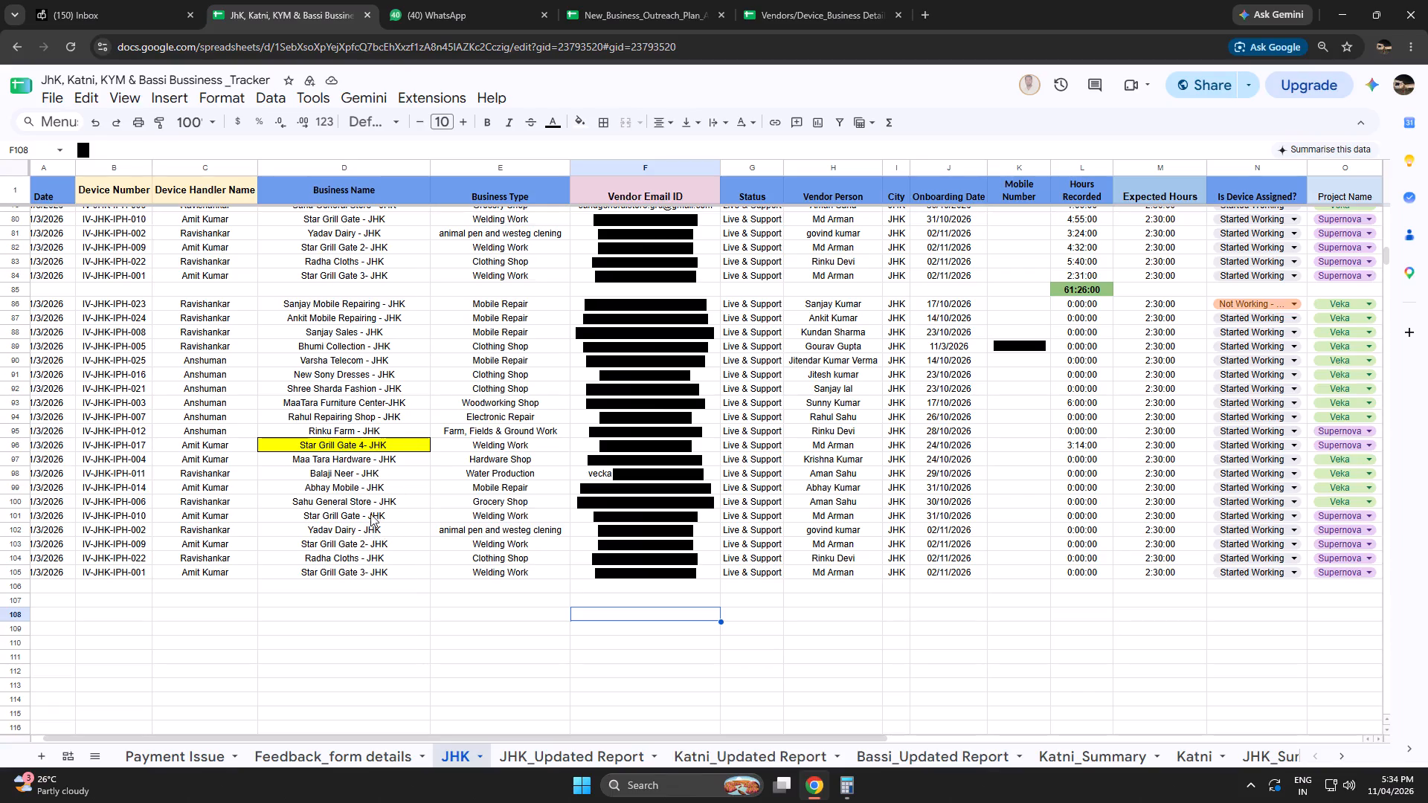
Set the Hours Recorded for Star Grill Gate - JHK in row 101 of the JHK sheet to 3:47:00.
{"action": "left_click", "coordinate": [390, 517]}
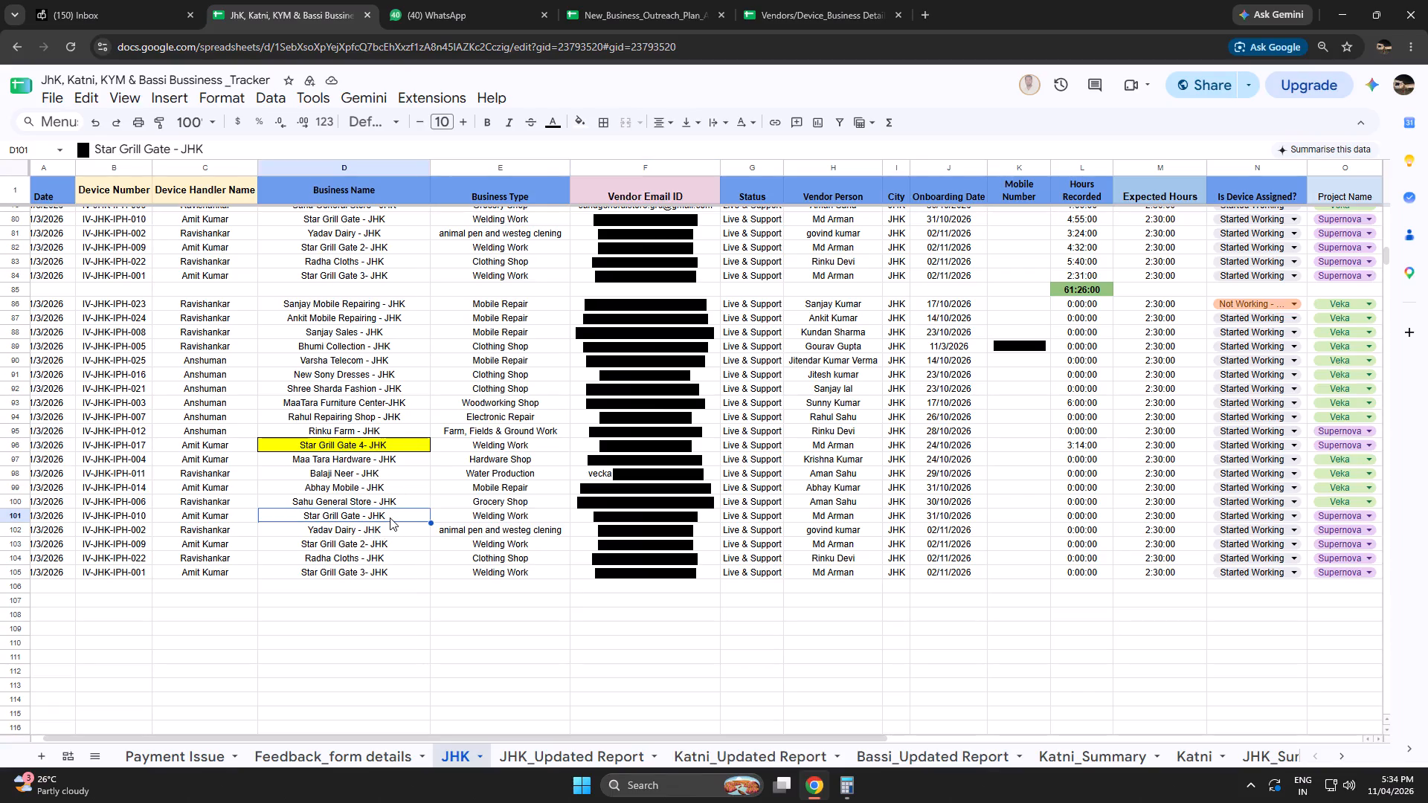
{"action": "key", "text": "Right"}
{"action": "key", "text": "Right"}
{"action": "key", "text": "Right"}
{"action": "key", "text": "Right"}
{"action": "key", "text": "Right"}
{"action": "key", "text": "Right"}
{"action": "key", "text": "Right"}
{"action": "key", "text": "Right"}
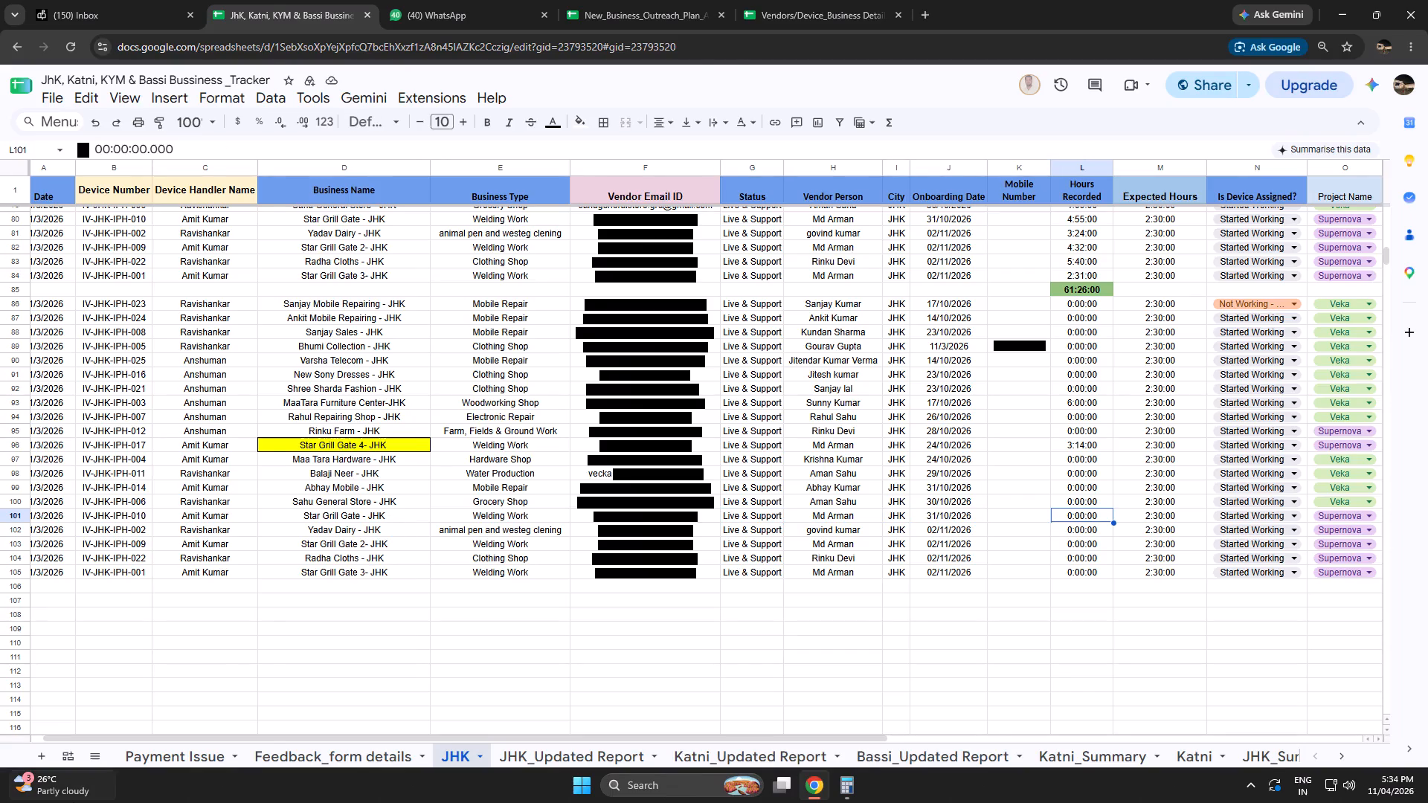
{"action": "left_click", "coordinate": [108, 146]}
{"action": "key", "text": "BackSpace"}
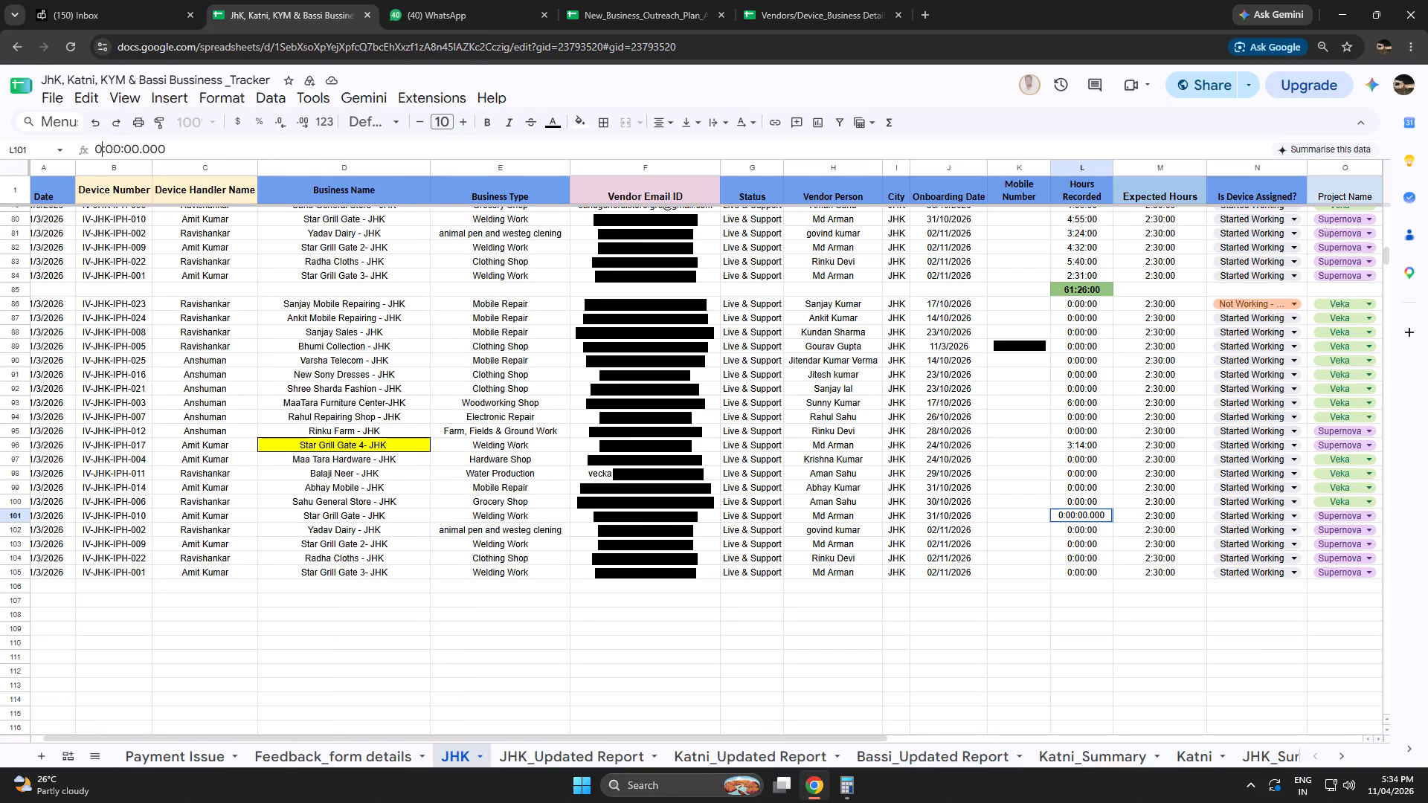
{"action": "key", "text": "3"}
{"action": "key", "text": "Right"}
{"action": "key", "text": "Right"}
{"action": "key", "text": "Right"}
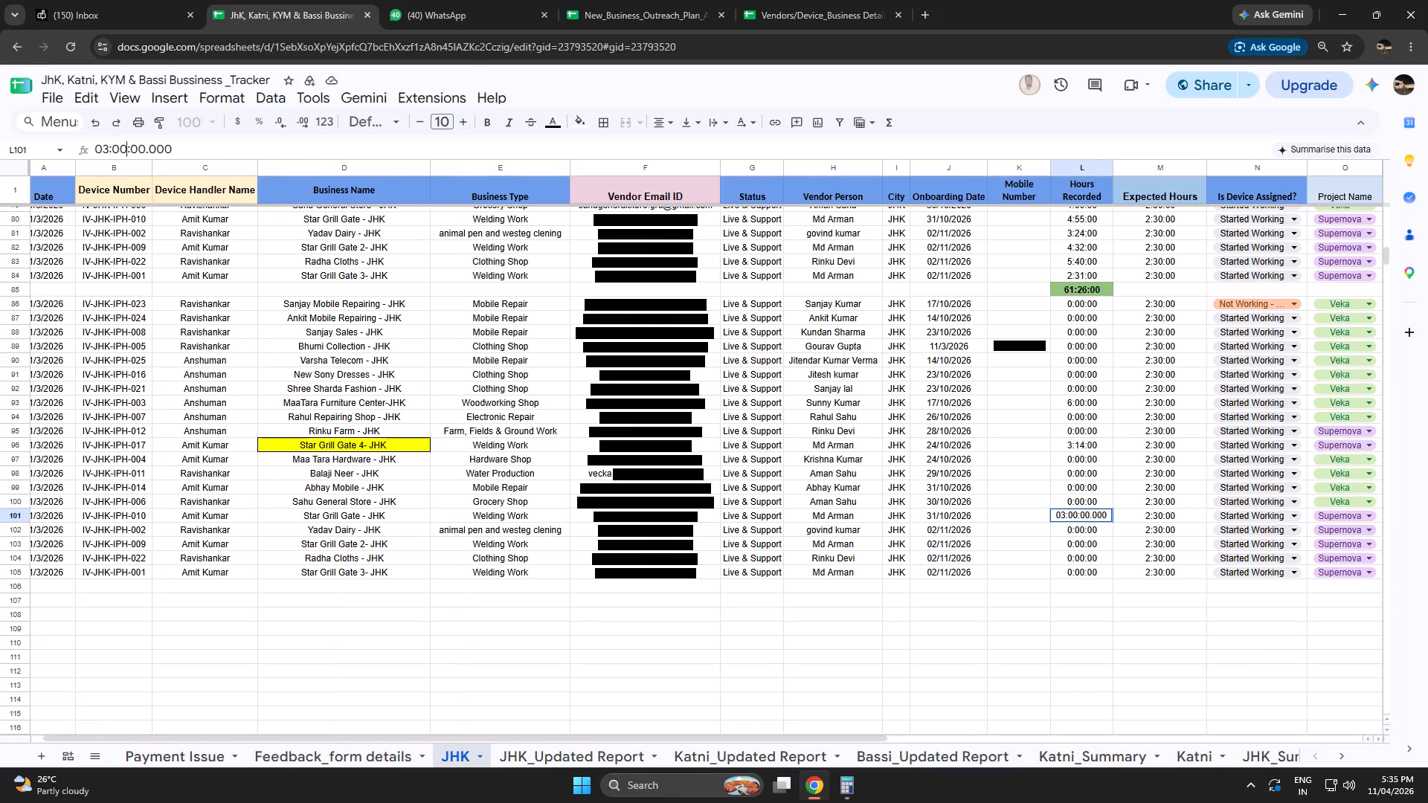
{"action": "key", "text": "BackSpace"}
{"action": "key", "text": "BackSpace"}
{"action": "type", "text": "47"}
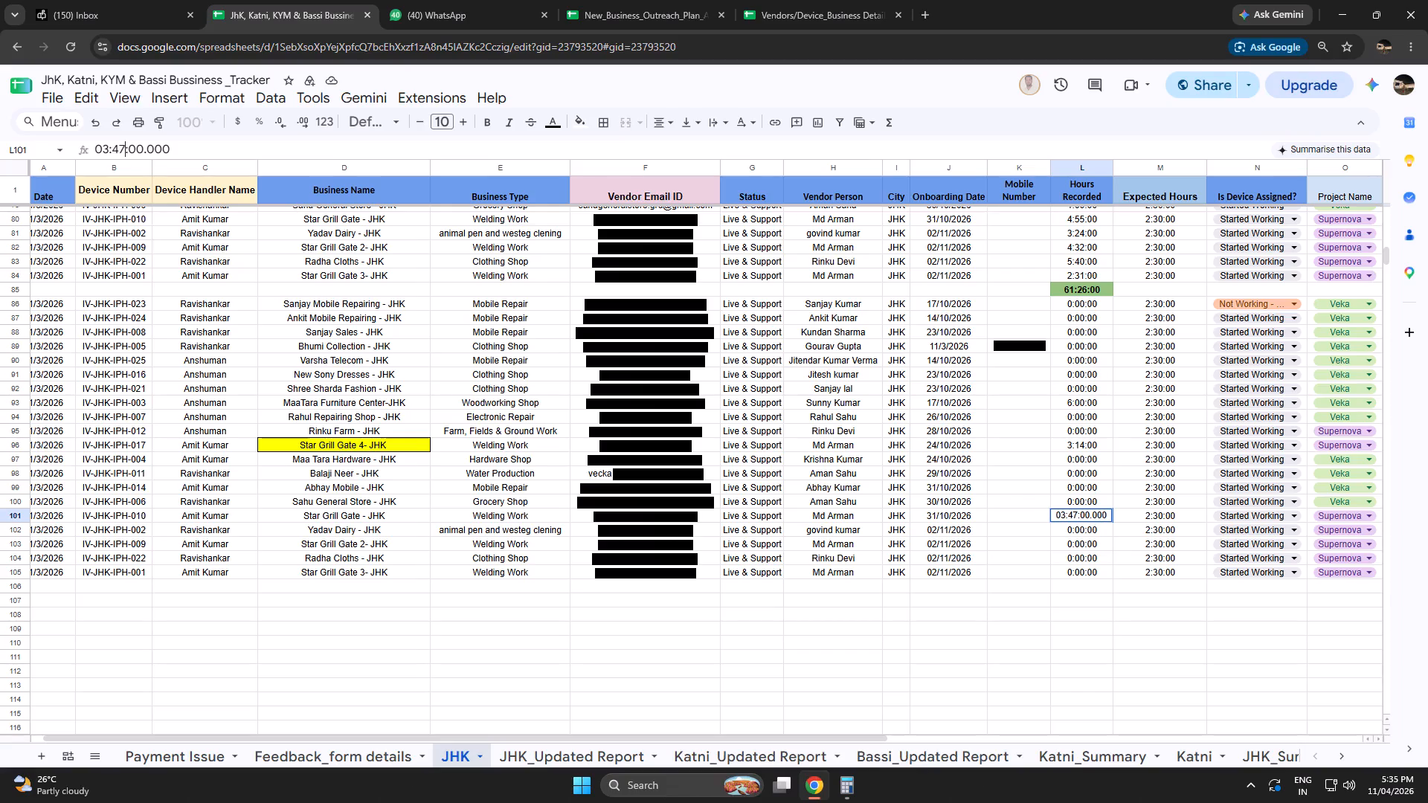
{"action": "key", "text": "Return"}
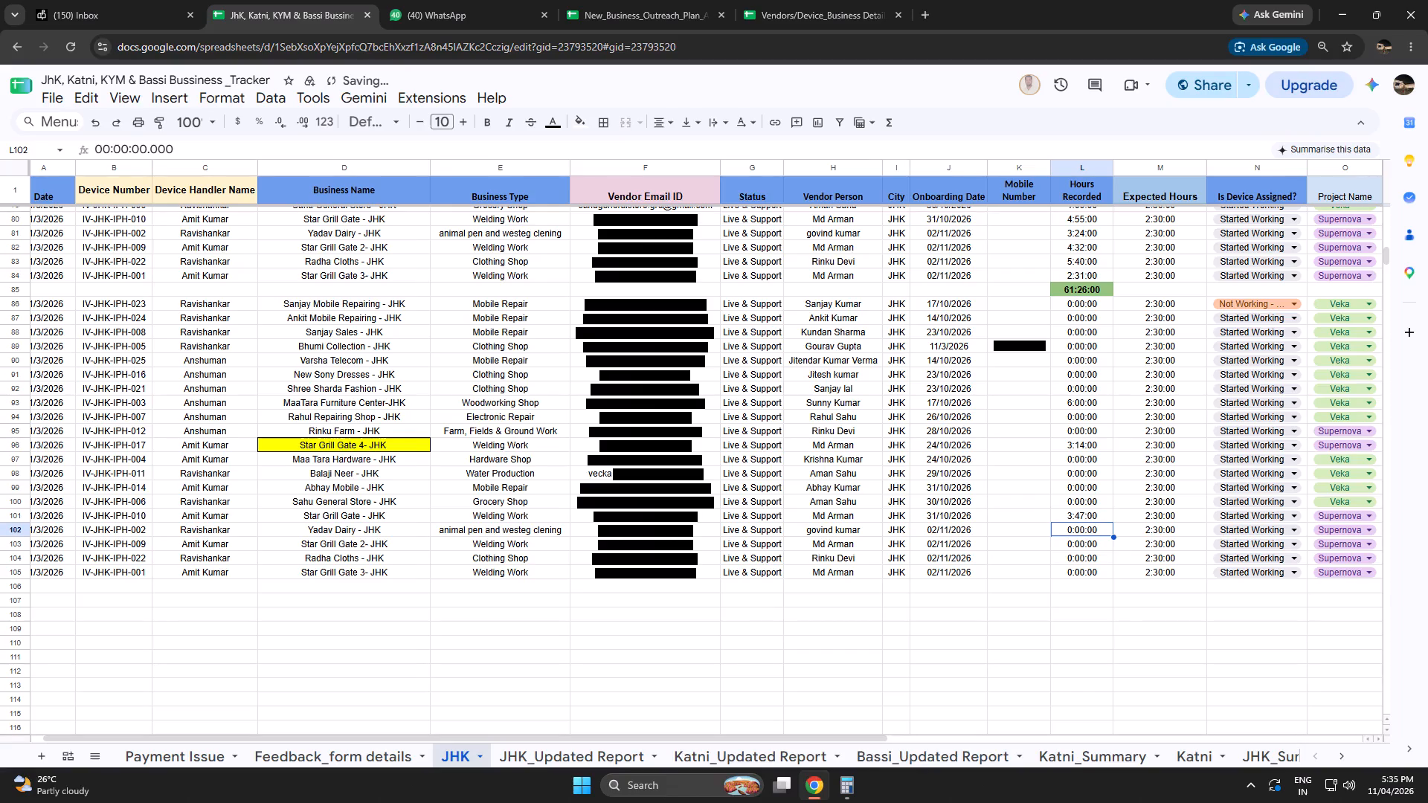
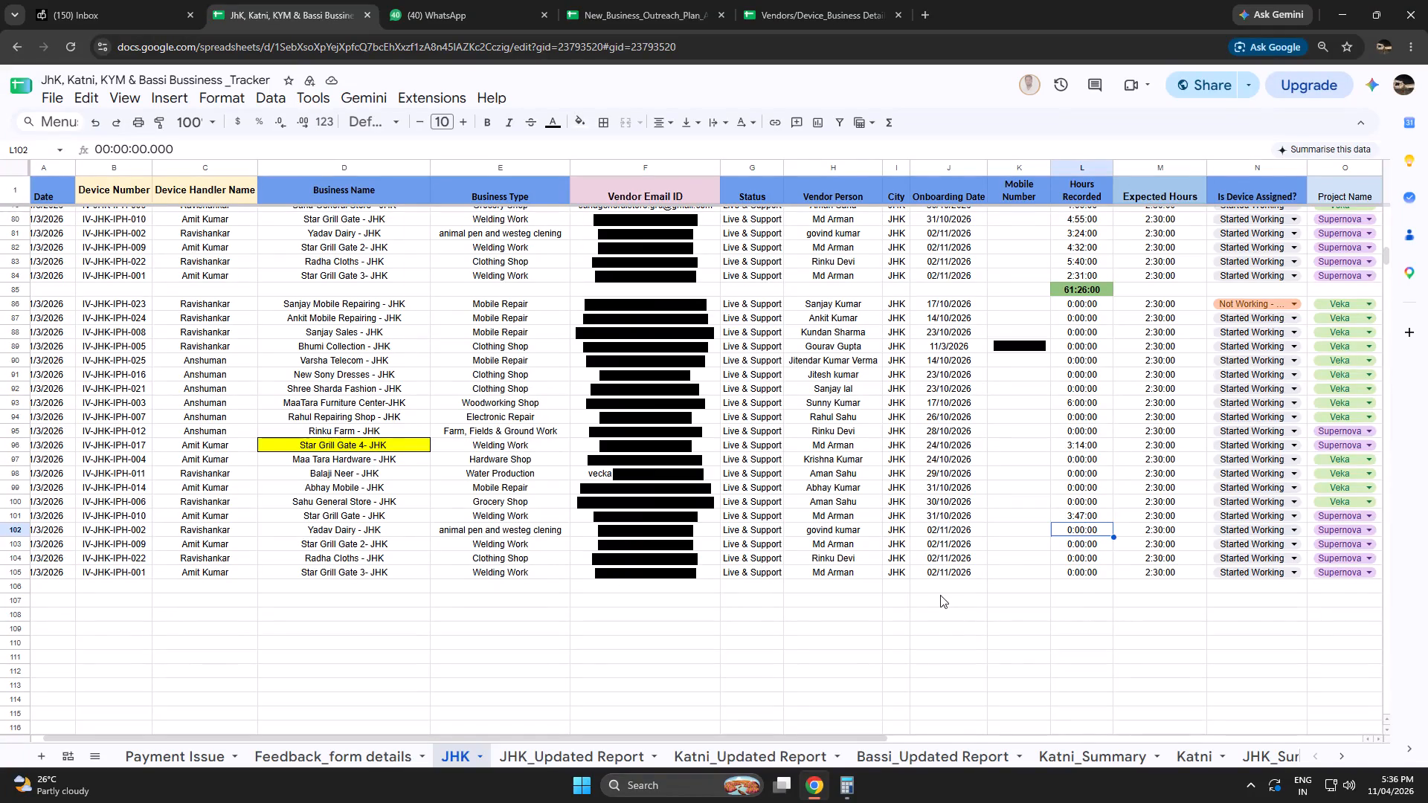
Set the Hours Recorded for Star Grill Gate 3- JHK in row 105 of the JHK sheet to 3:00:00.
{"action": "left_click", "coordinate": [1087, 575]}
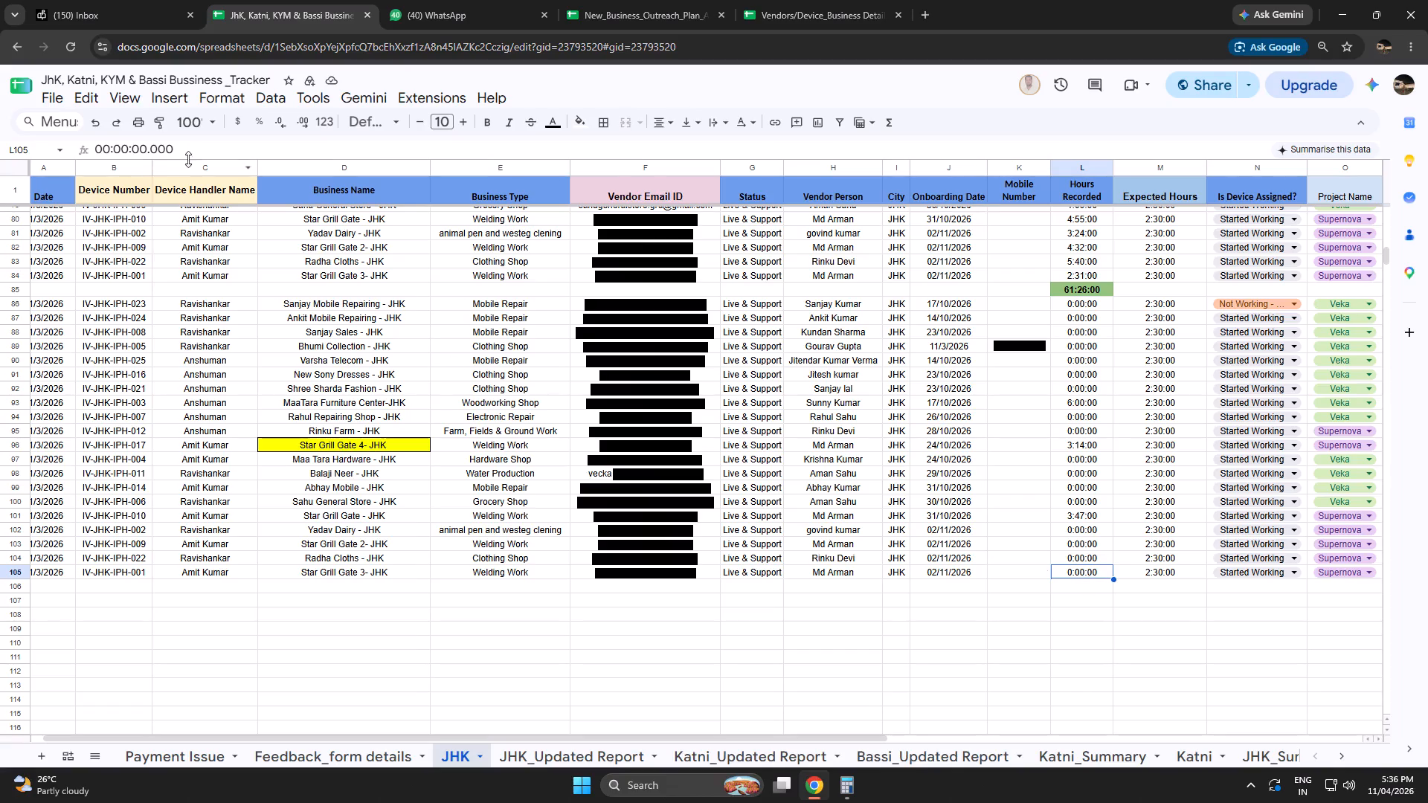
{"action": "left_click", "coordinate": [110, 155]}
{"action": "key", "text": "BackSpace"}
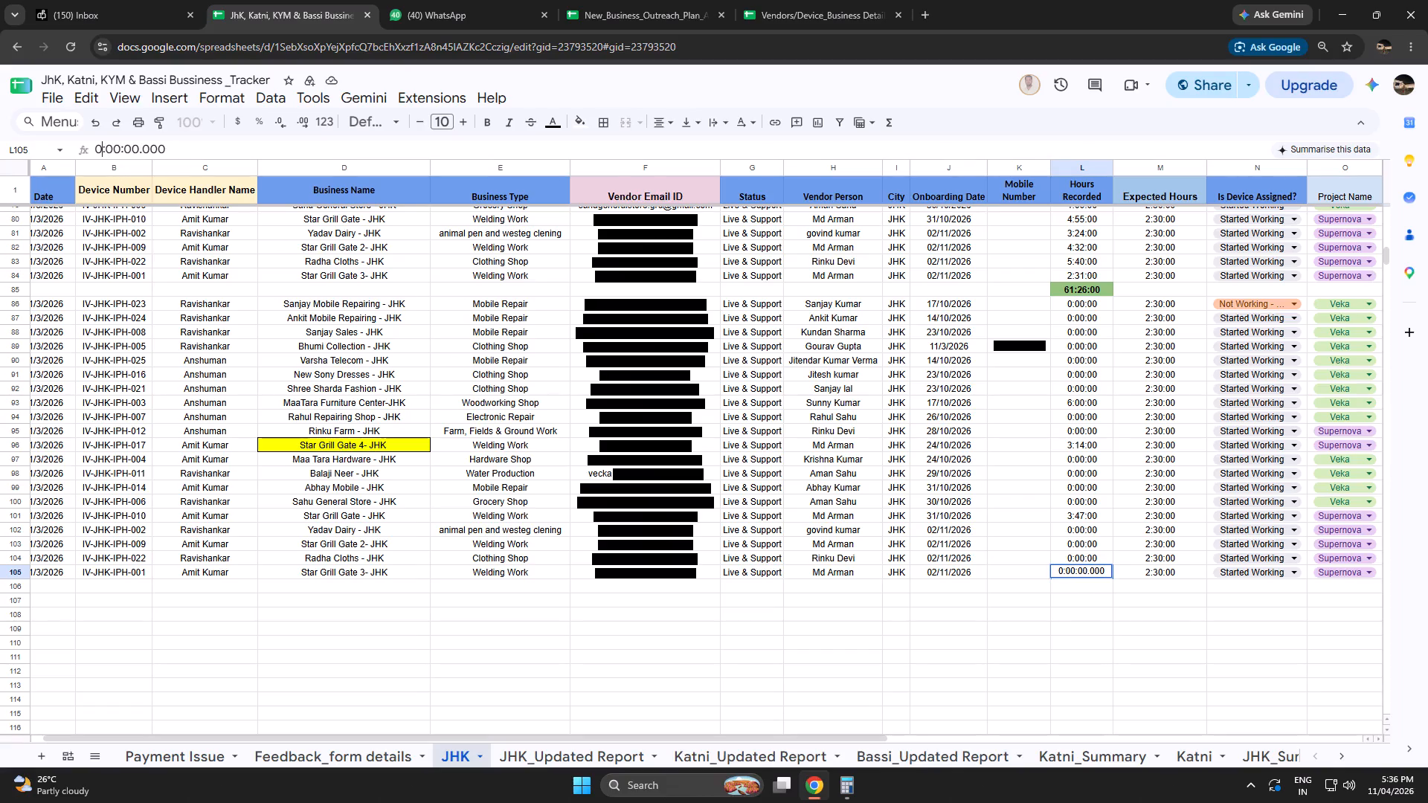
{"action": "key", "text": "3"}
{"action": "key", "text": "Return"}
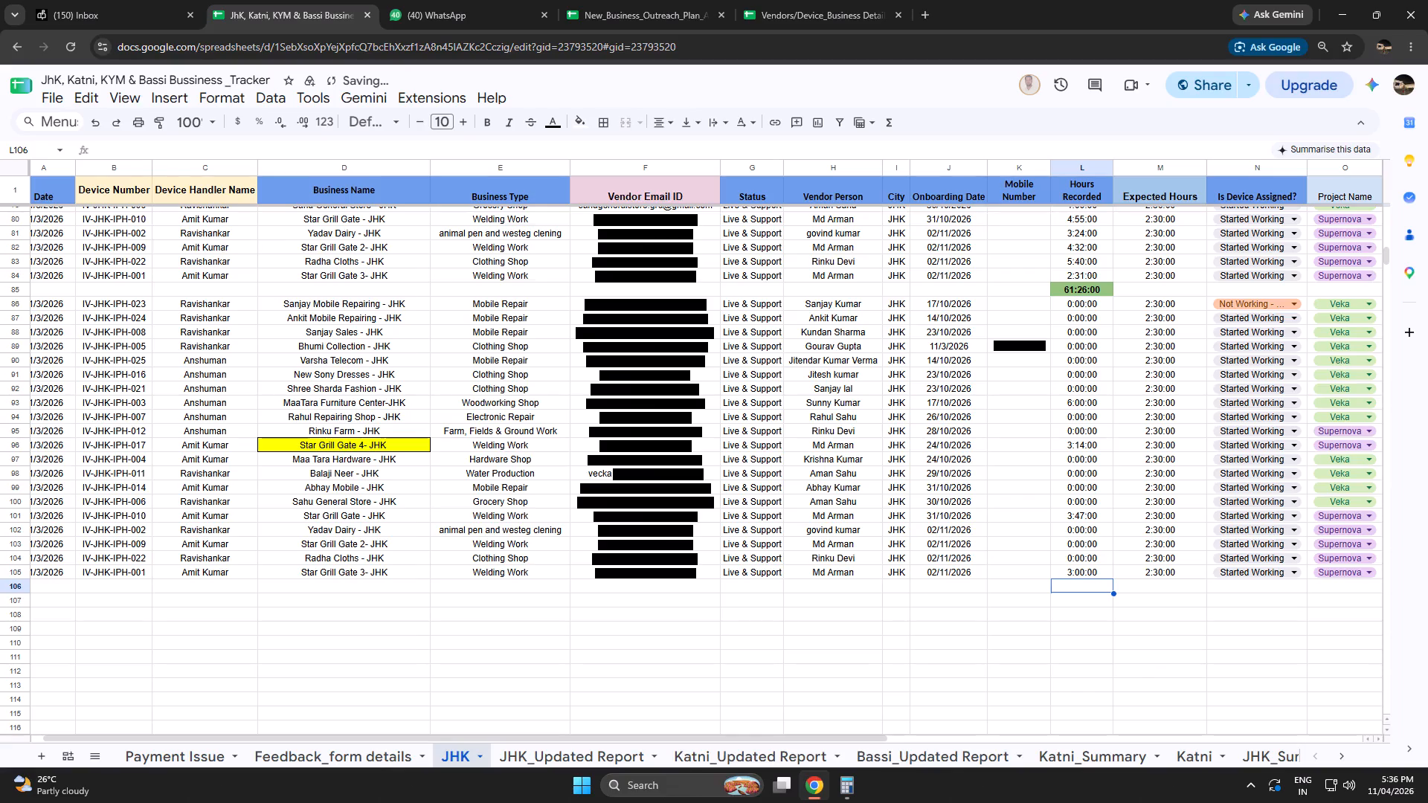
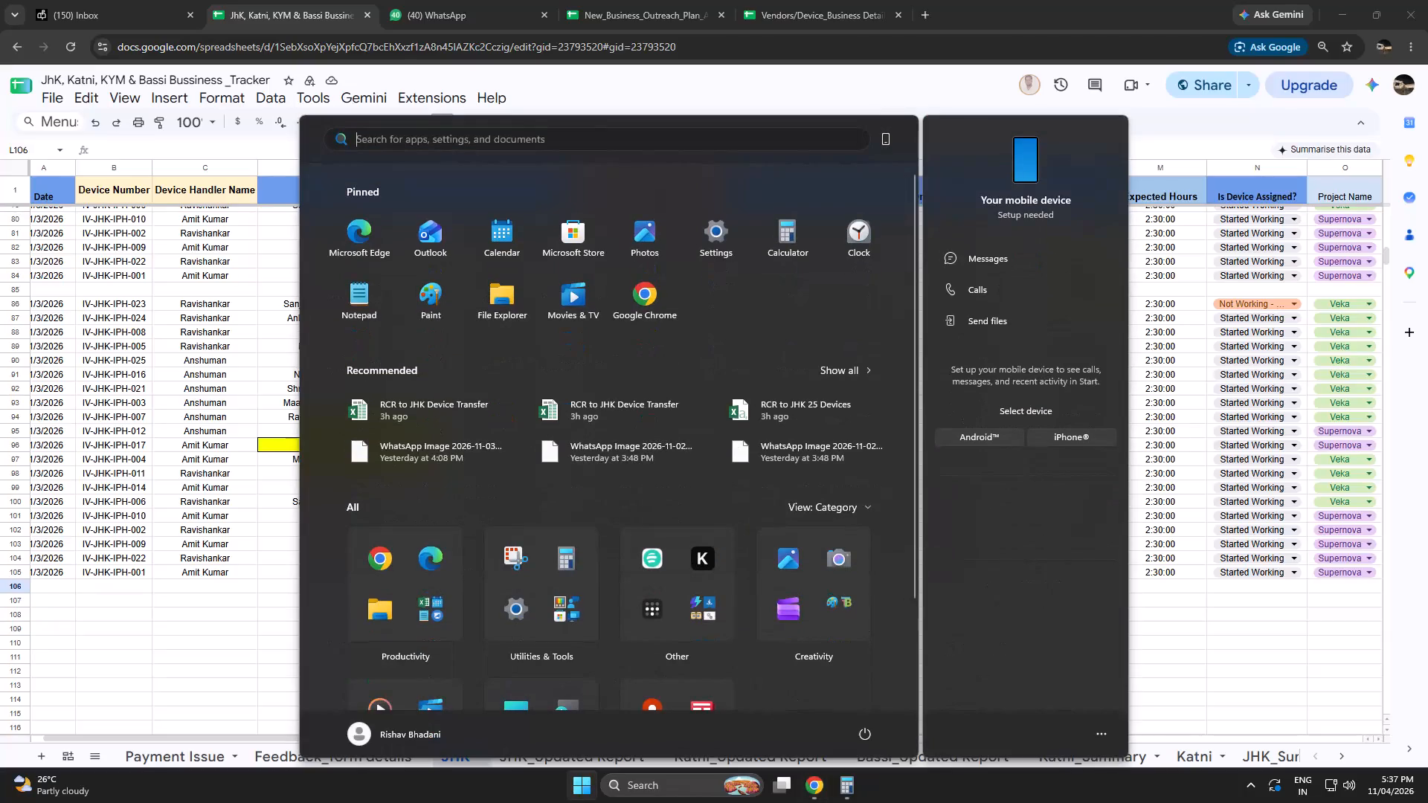
Open Calculator and add up 17, 11, 30, 15, 18, 30, 10, 2, 30 and 30.
{"action": "type", "text": "ca"}
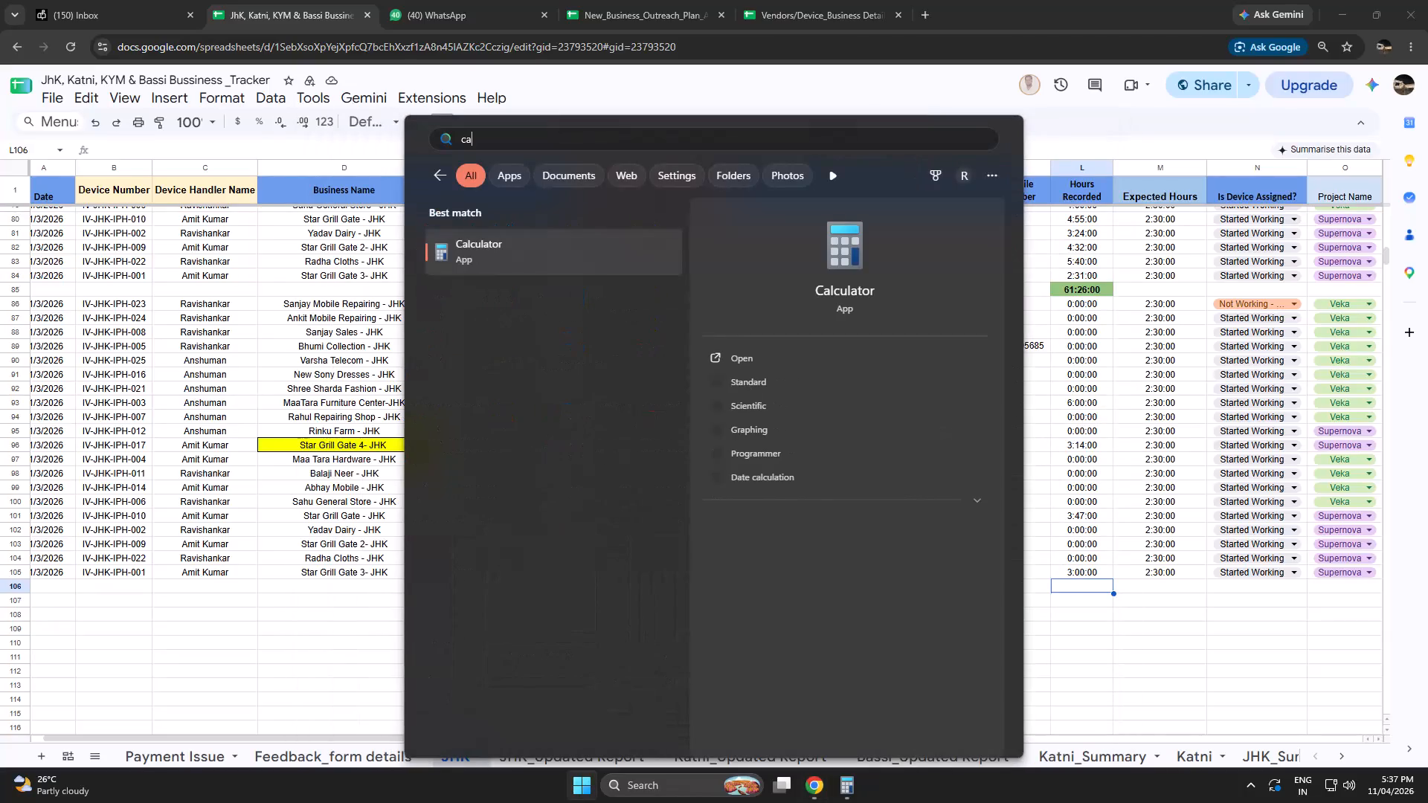
{"action": "key", "text": "Return"}
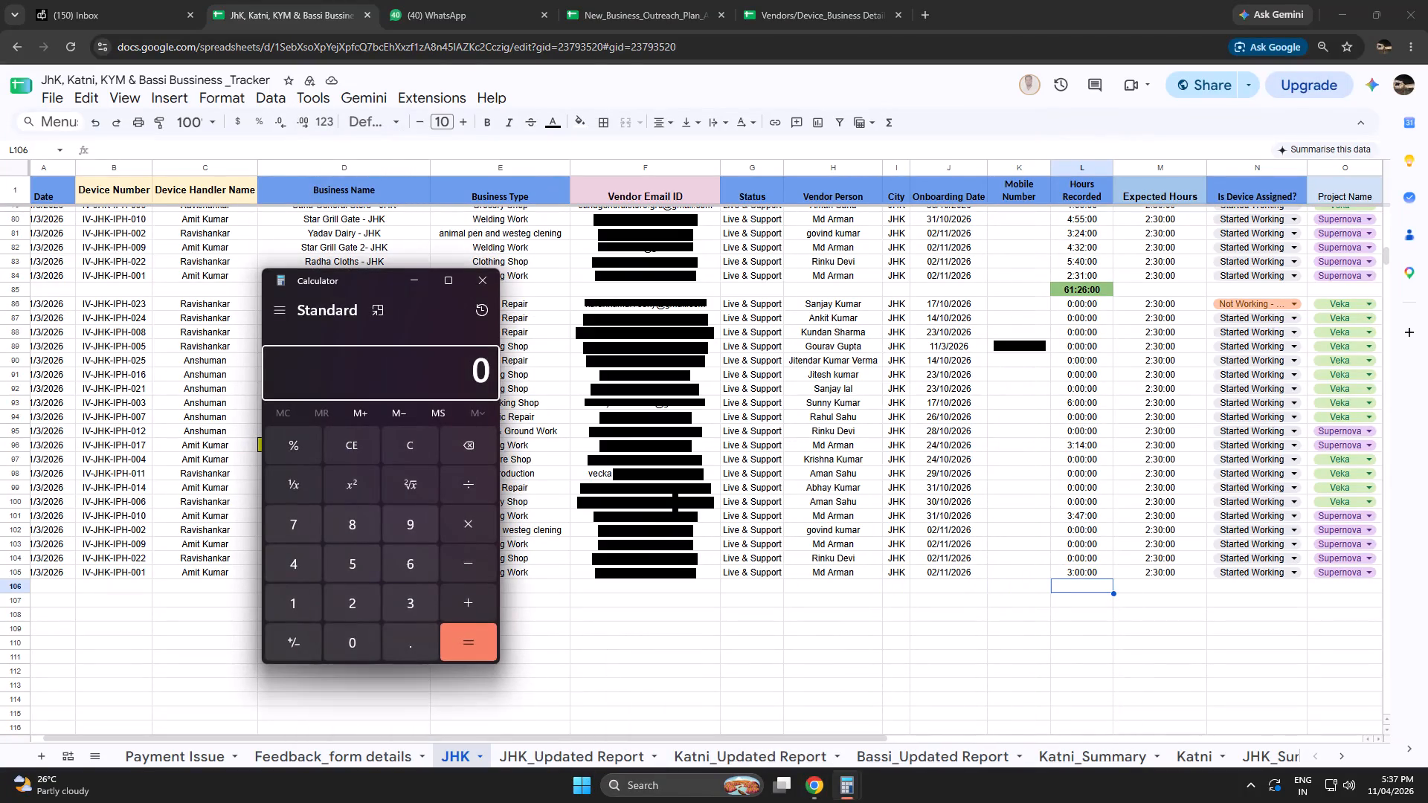
{"action": "type", "text": "17+"}
{"action": "type", "text": "11+"}
{"action": "type", "text": "30+"}
{"action": "type", "text": "15+"}
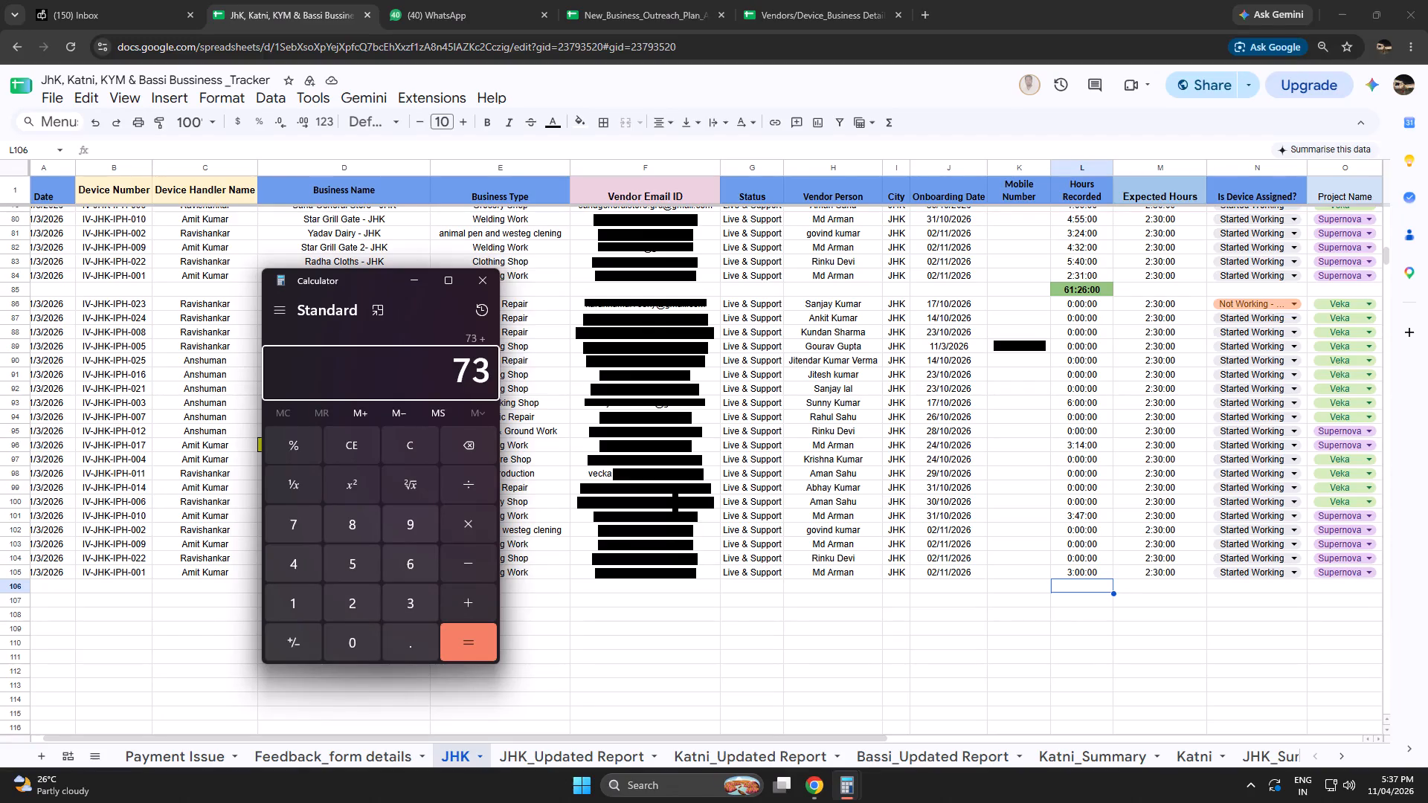
{"action": "type", "text": "18+"}
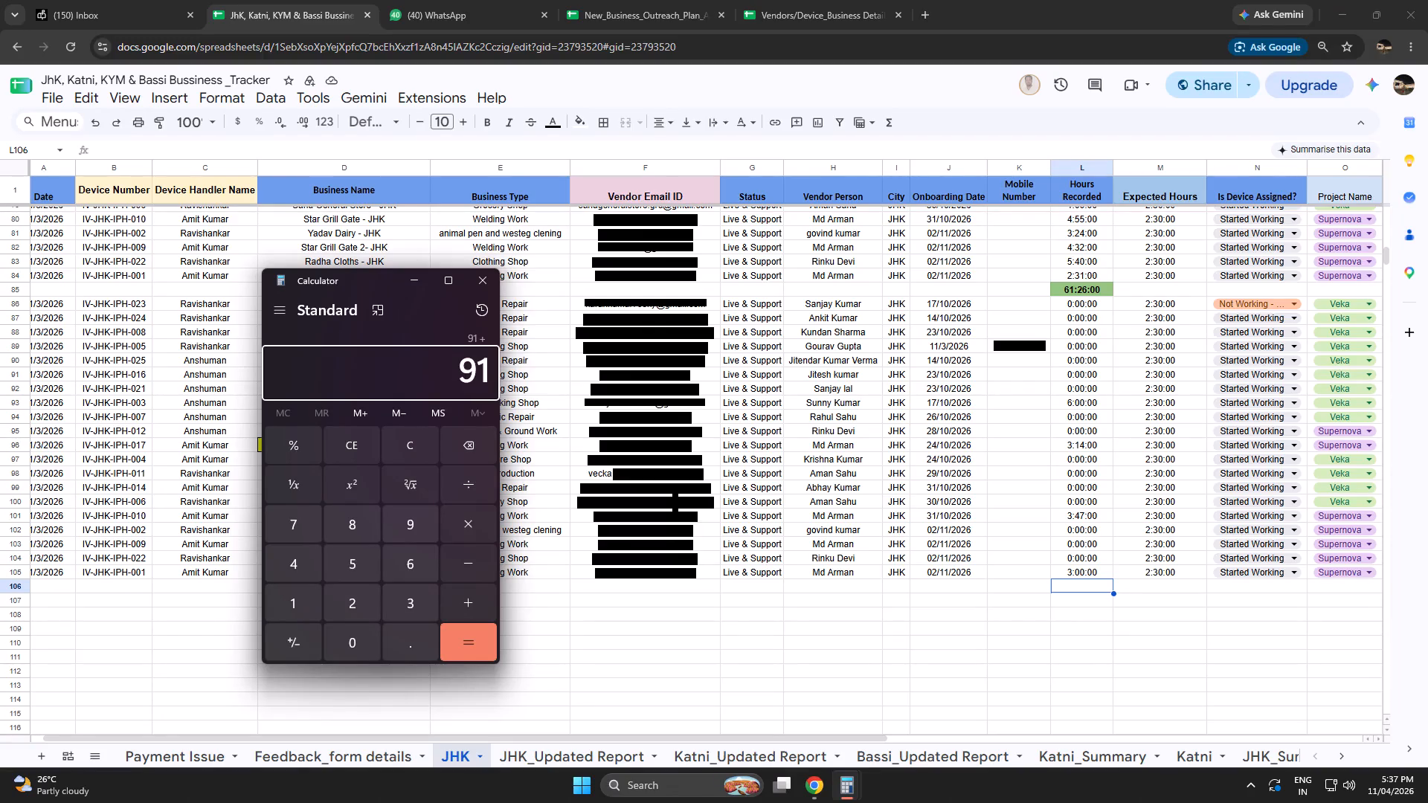
{"action": "type", "text": "30+"}
{"action": "type", "text": "10+2+"}
{"action": "type", "text": "30+"}
{"action": "type", "text": "30"}
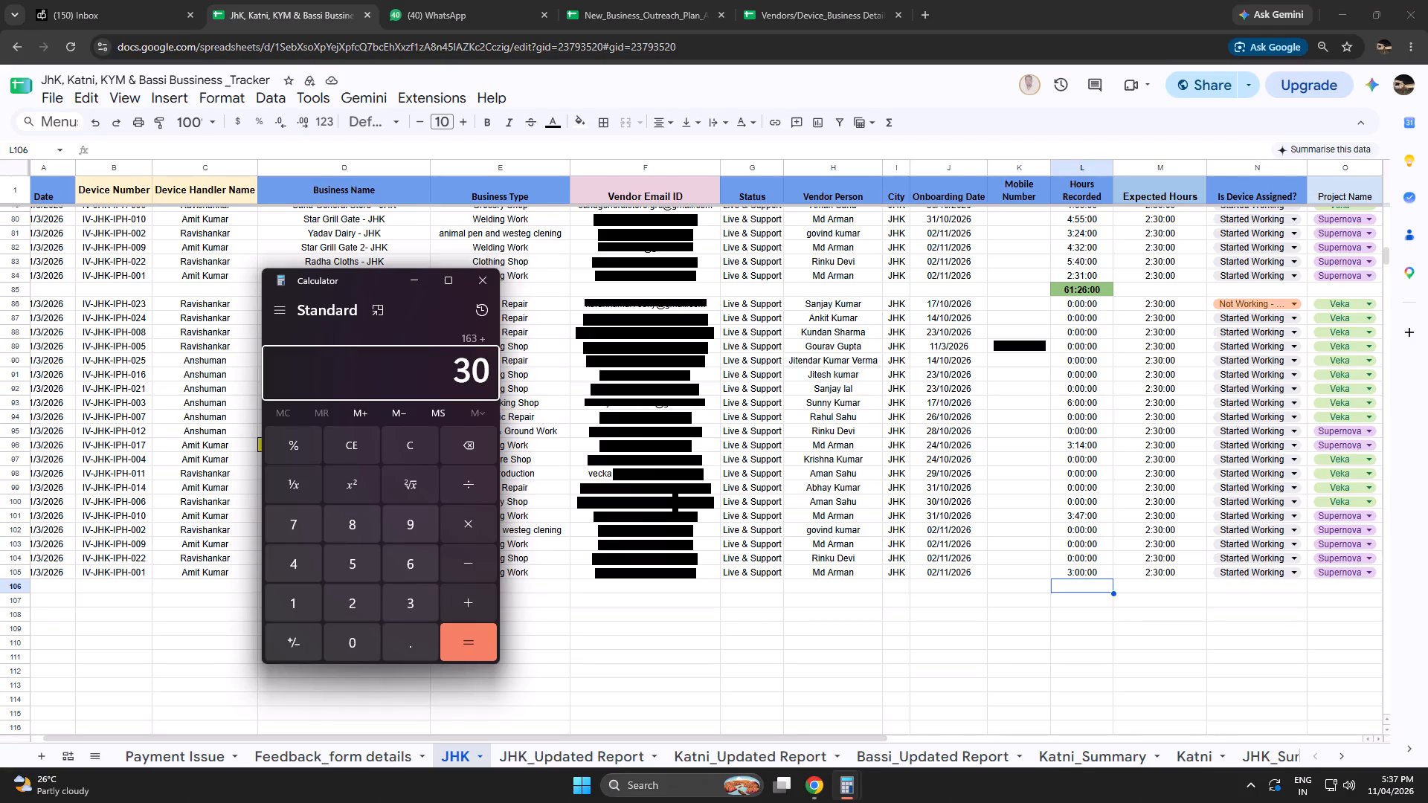
{"action": "key", "text": "plus"}
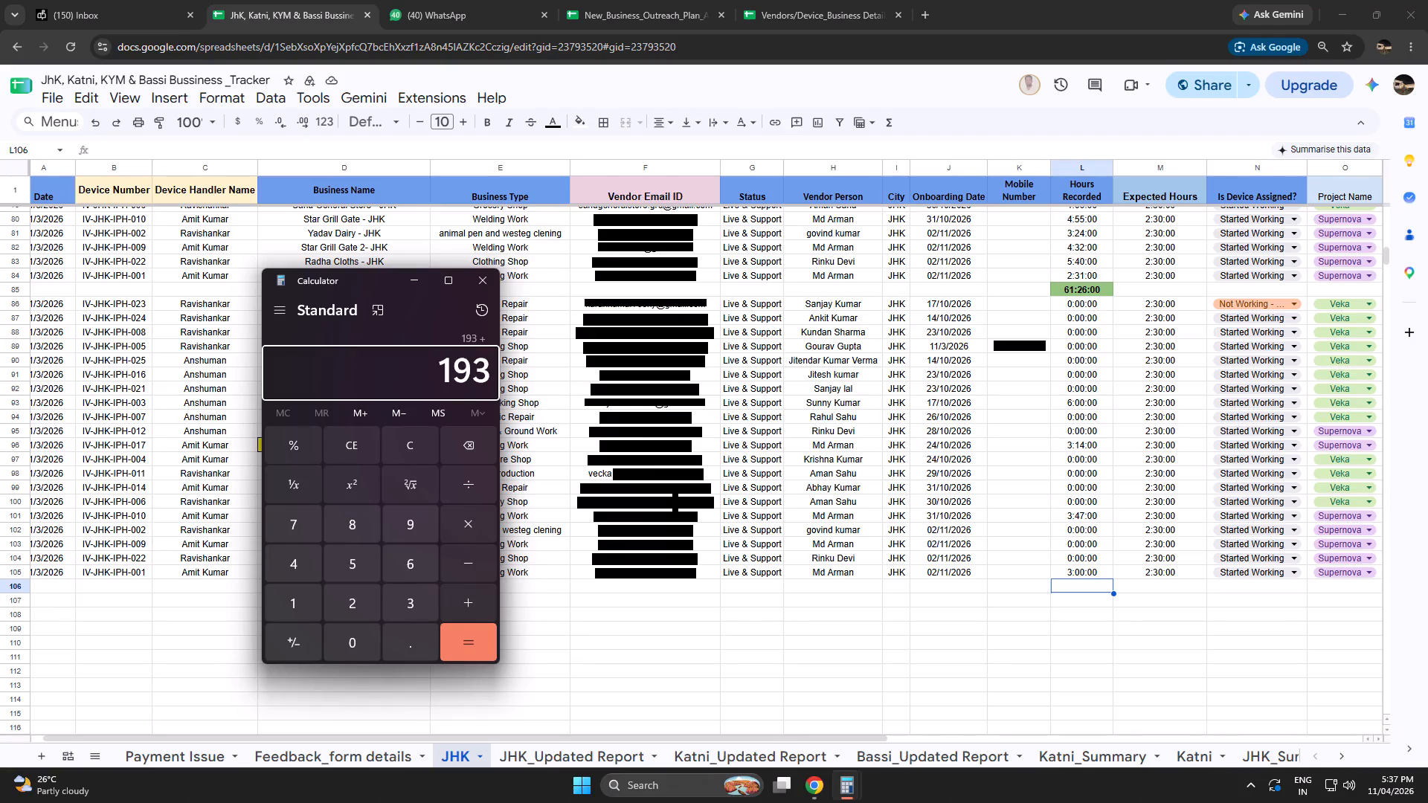
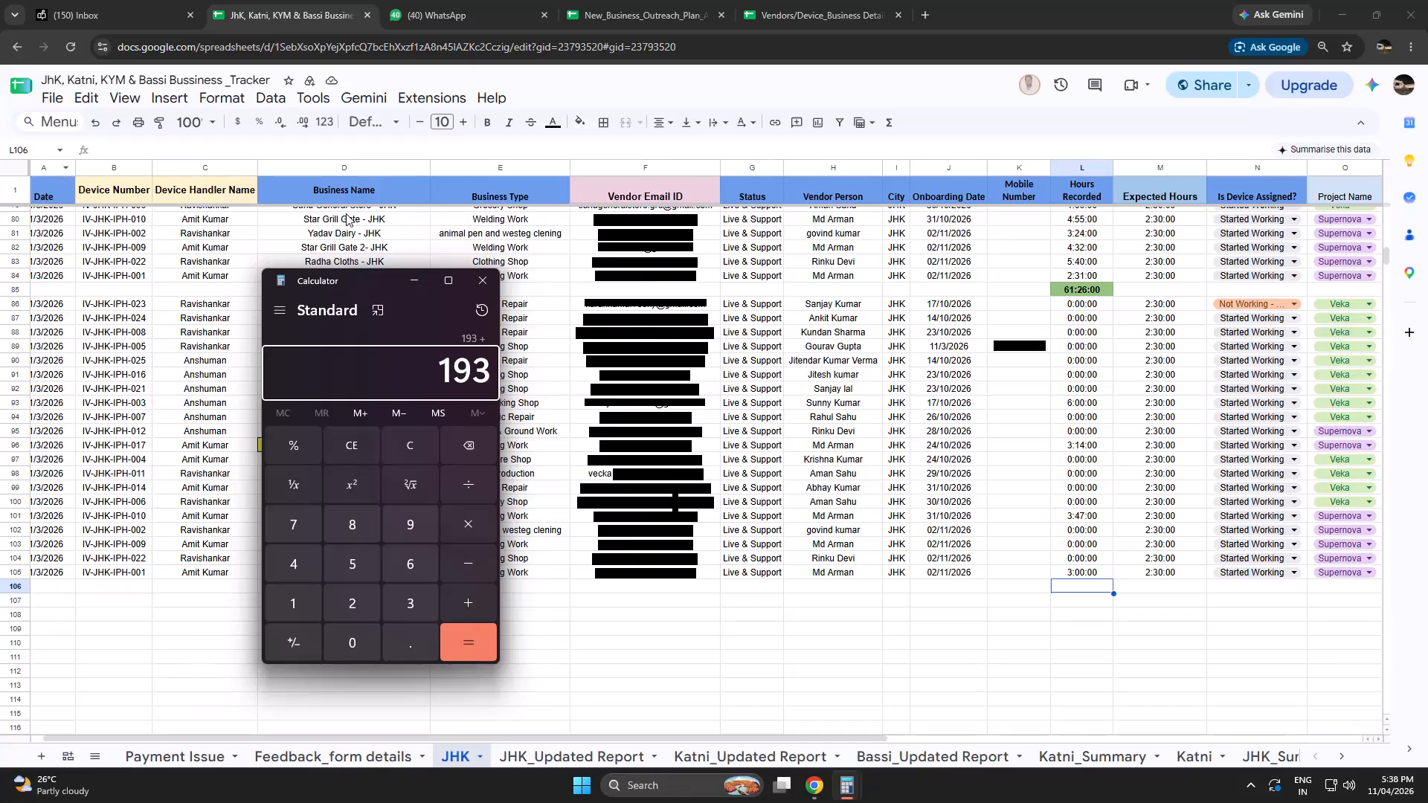
Put Calculator away and set the Hours Recorded for Star Grill Gate 2 in row 103 to 3:13:00.
{"action": "left_click", "coordinate": [408, 272]}
{"action": "left_click", "coordinate": [411, 276]}
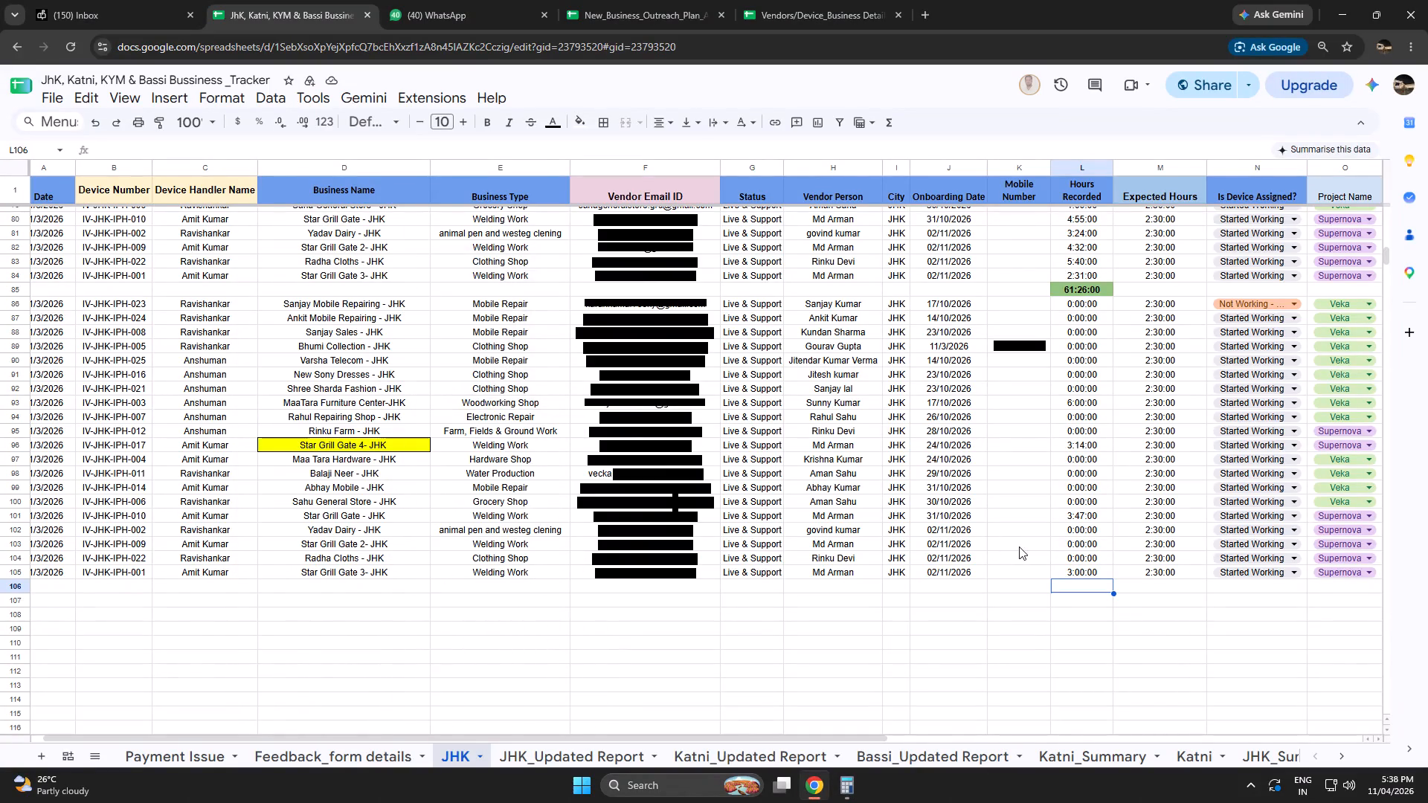
{"action": "left_click", "coordinate": [1075, 543]}
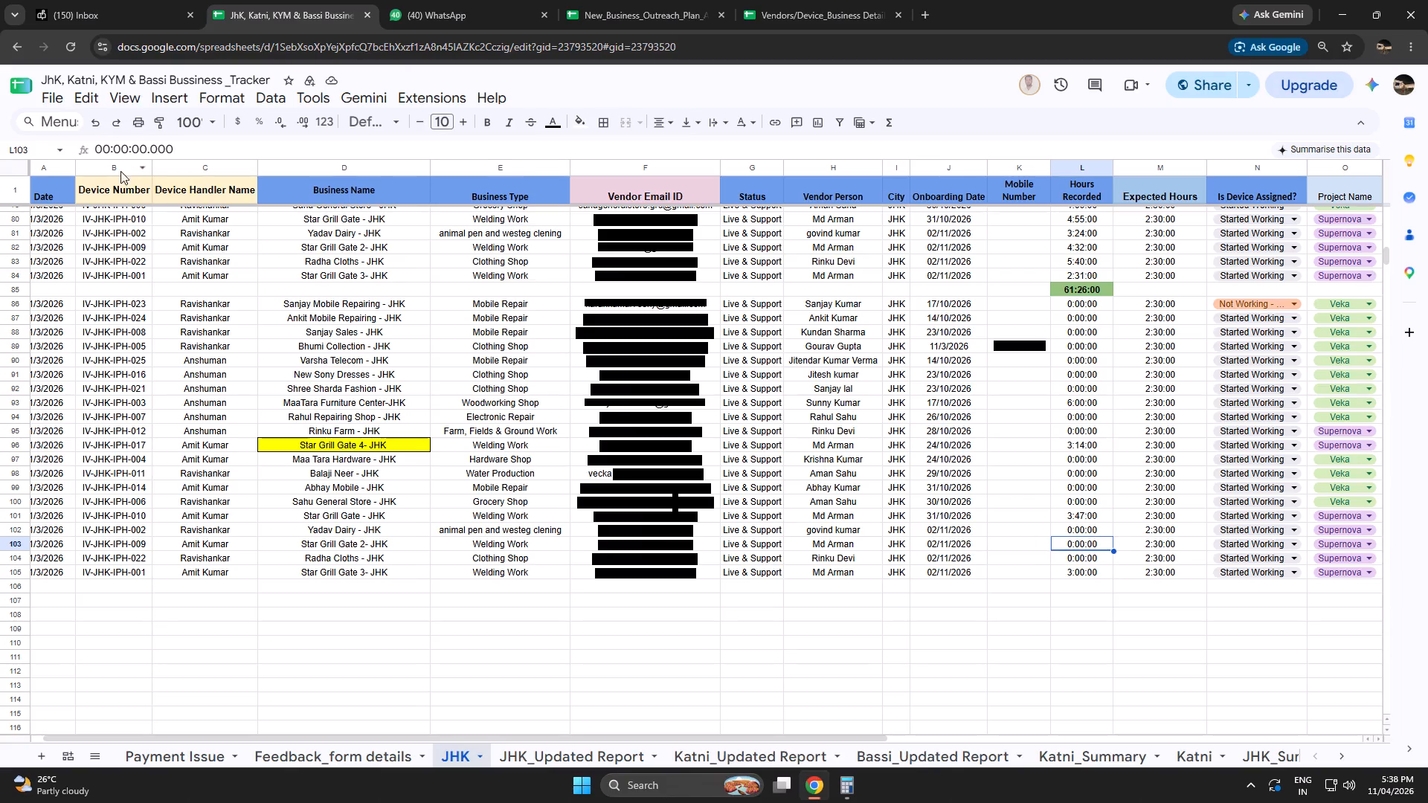
{"action": "left_click", "coordinate": [108, 152]}
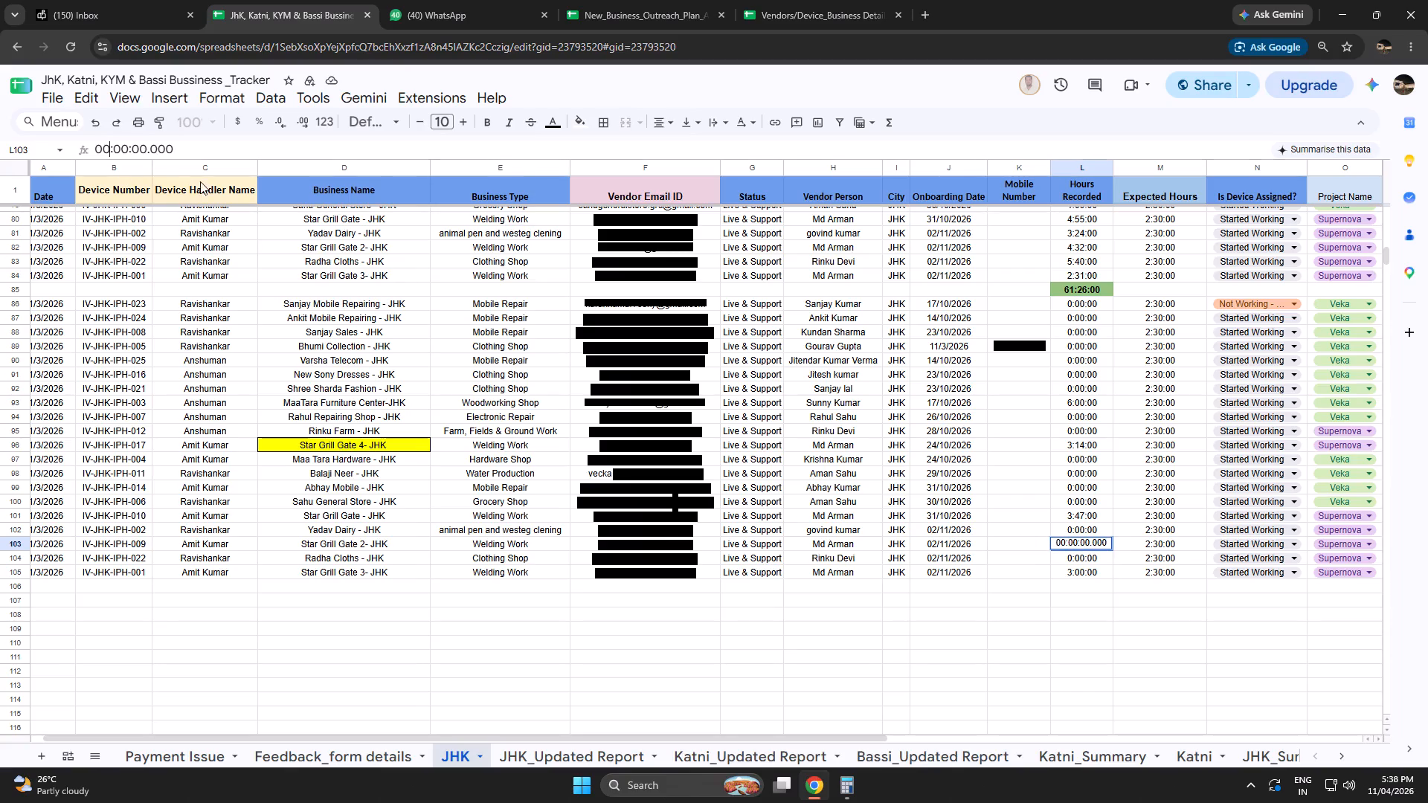
{"action": "key", "text": "BackSpace"}
{"action": "key", "text": "3"}
{"action": "key", "text": "Right"}
{"action": "key", "text": "Right"}
{"action": "key", "text": "Right"}
{"action": "key", "text": "BackSpace"}
{"action": "key", "text": "BackSpace"}
{"action": "type", "text": "13"}
{"action": "key", "text": "Return"}
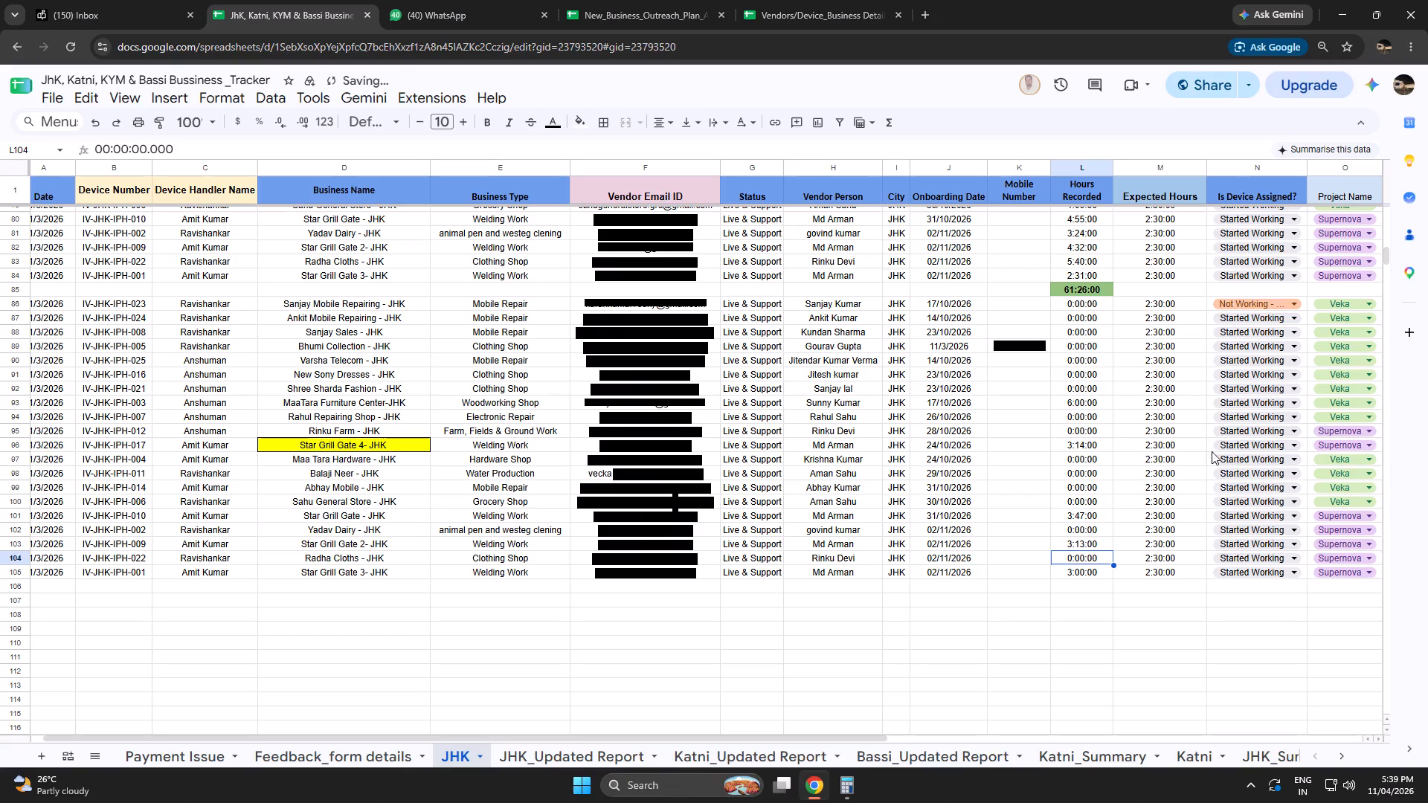
Total the new block's Hours Recorded with a SUM of L86:L105 in cell L106 and make it bold.
{"action": "left_click", "coordinate": [1078, 581]}
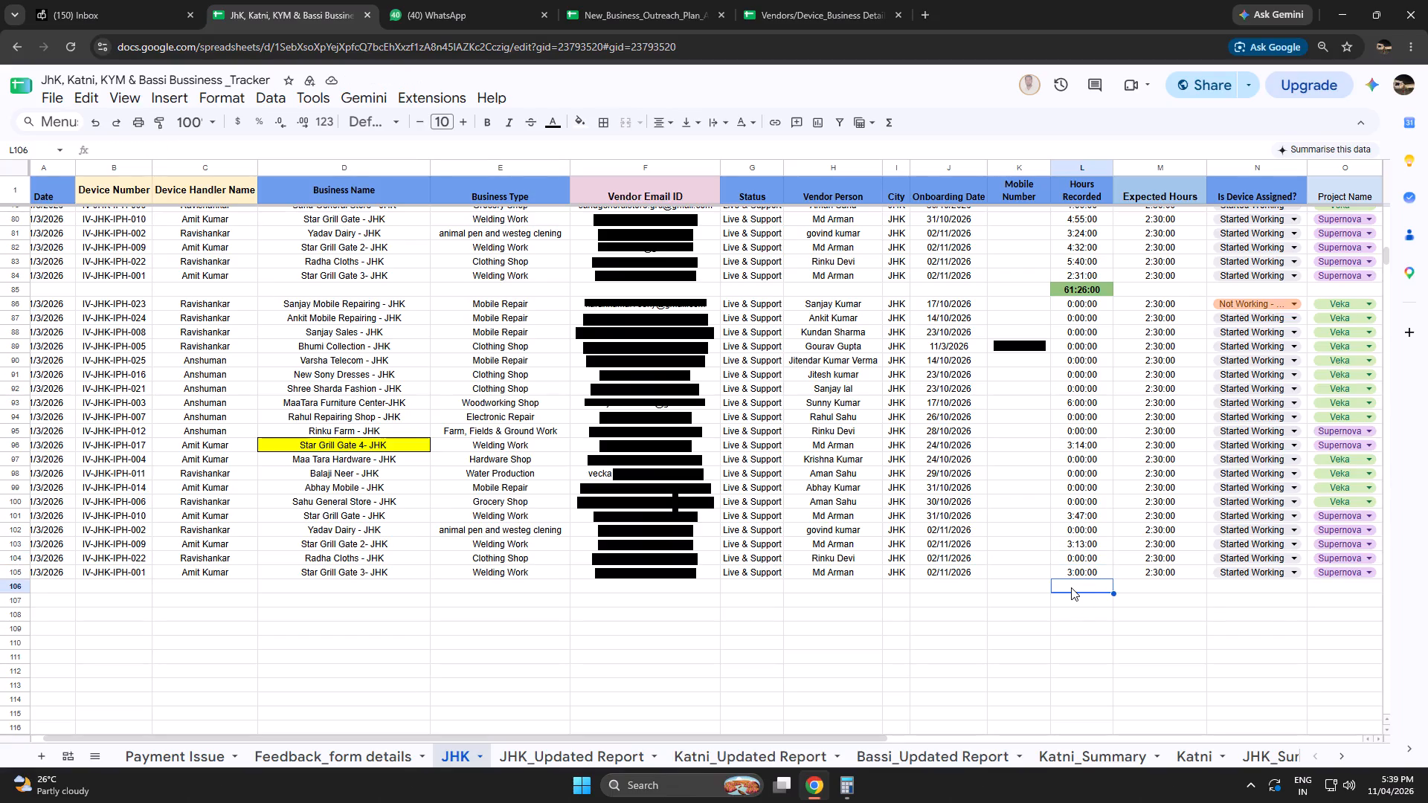
{"action": "key", "text": "equal"}
{"action": "type", "text": "SUM("}
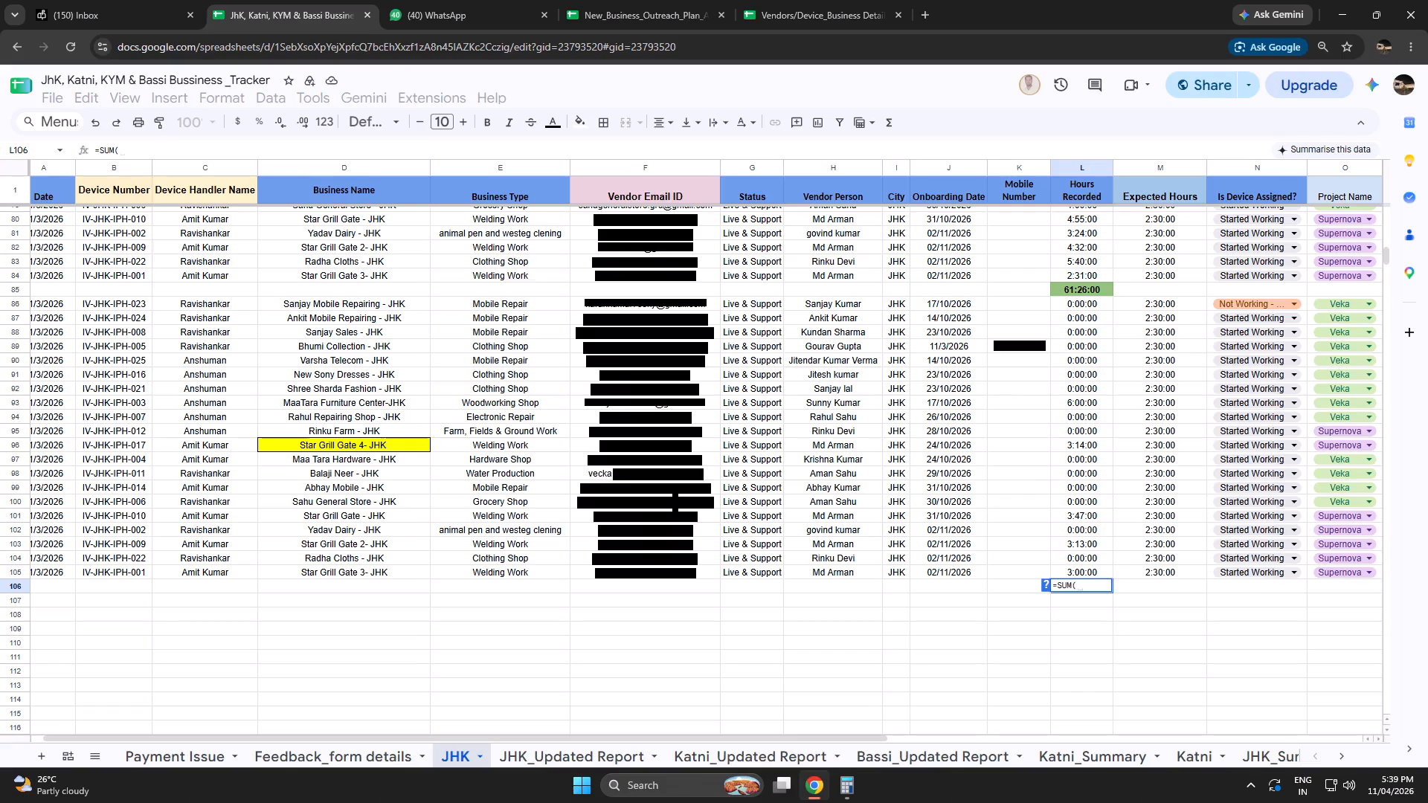
{"action": "left_click_drag", "start_coordinate": [1068, 304], "coordinate": [1090, 570]}
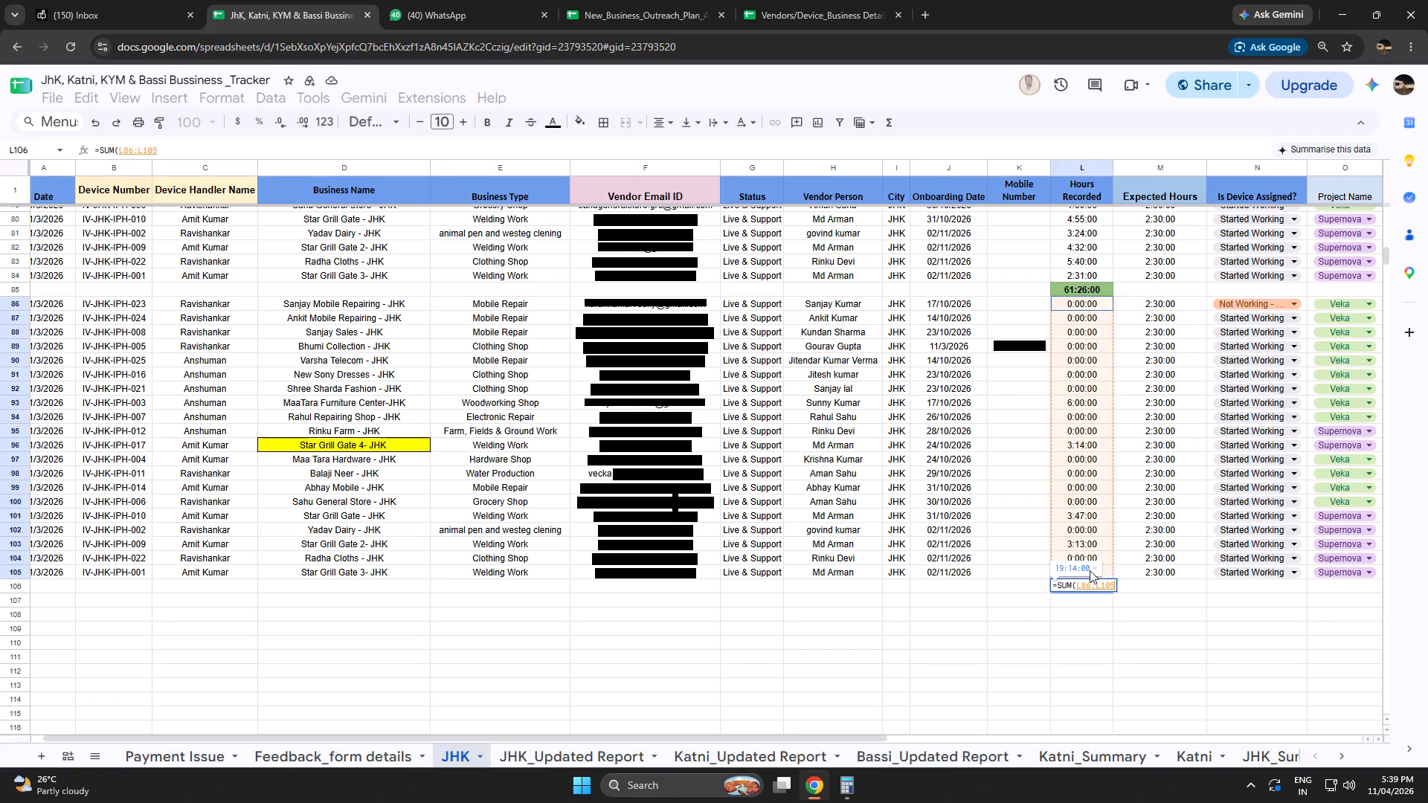
{"action": "left_click_drag", "start_coordinate": [1090, 570], "coordinate": [1087, 570]}
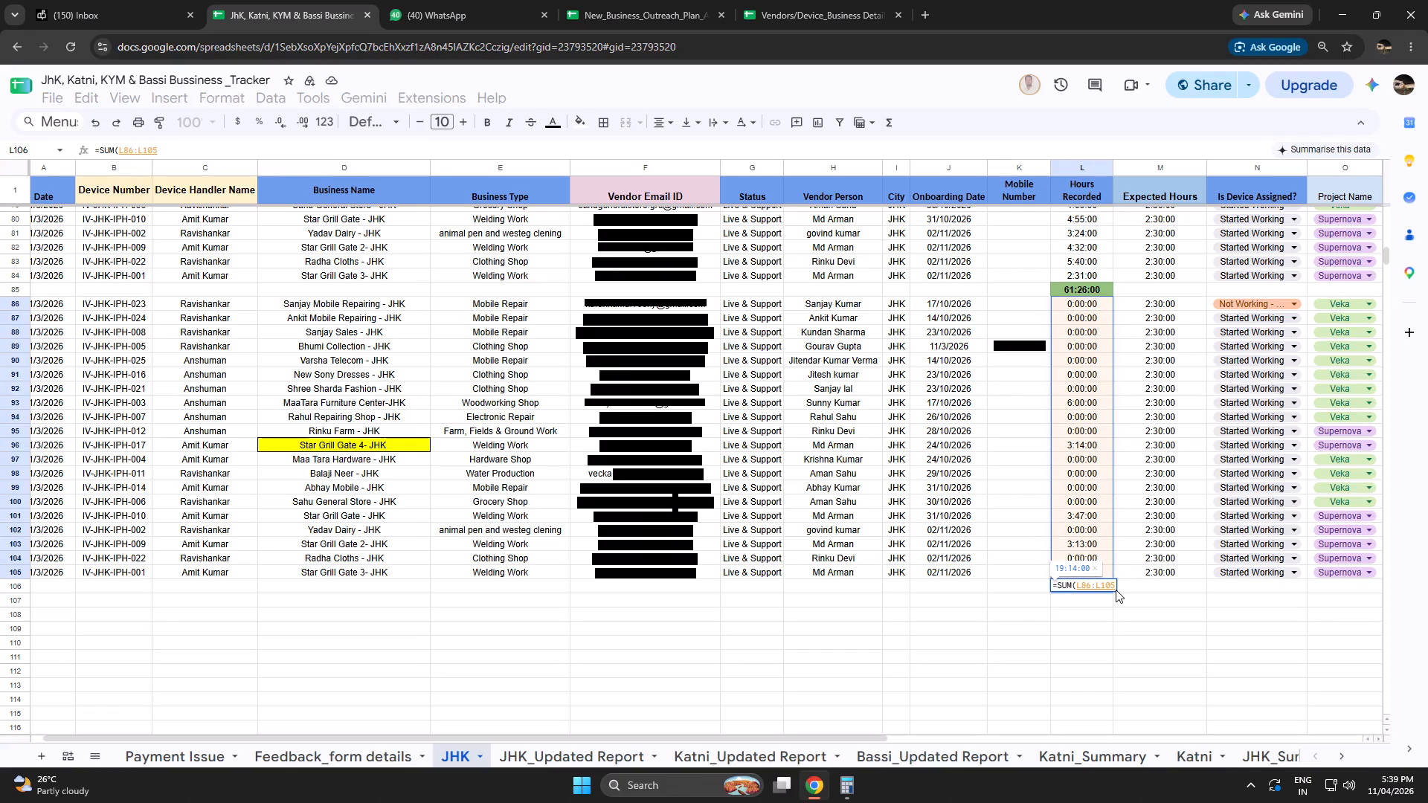
{"action": "key", "text": "shift+parenright"}
{"action": "key", "text": "Return"}
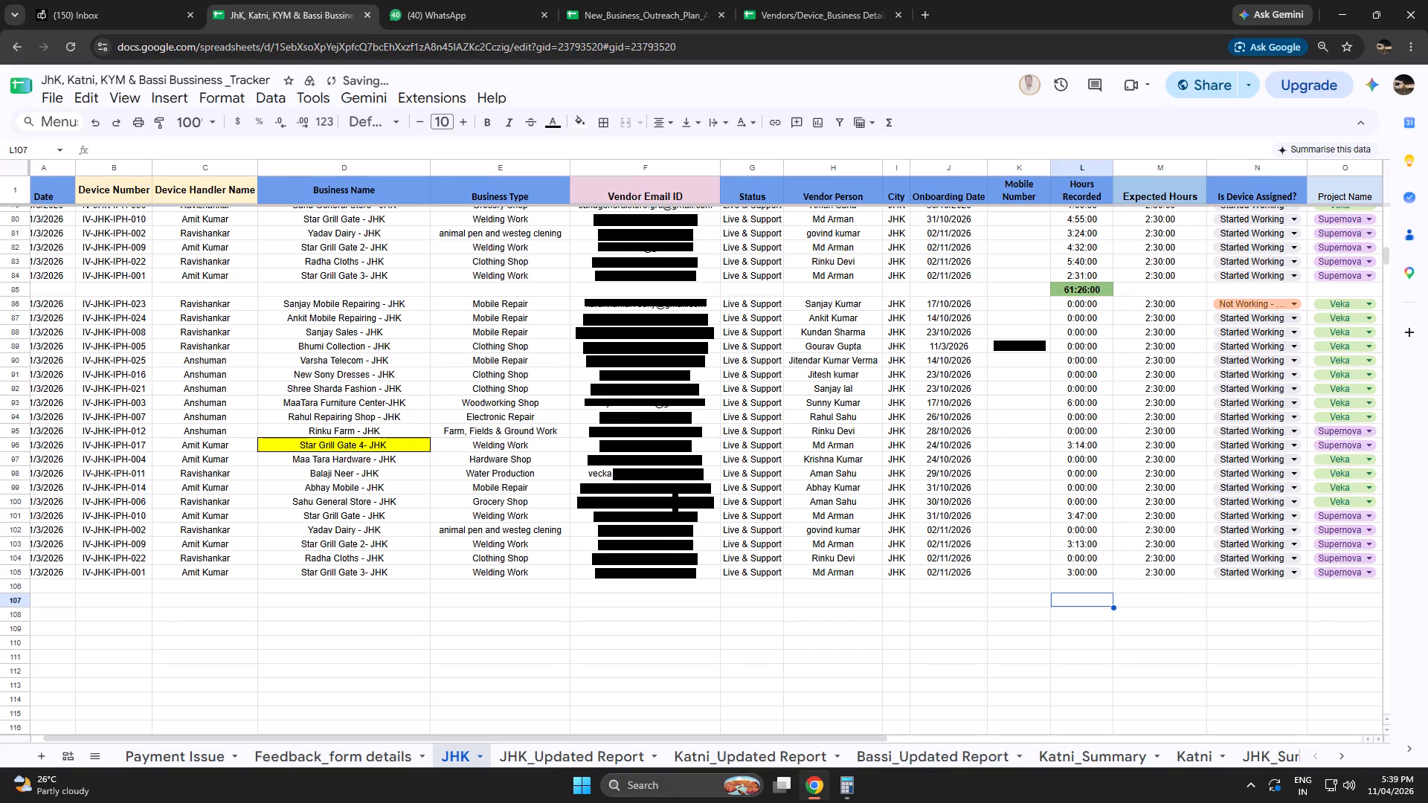
{"action": "left_click", "coordinate": [1078, 584]}
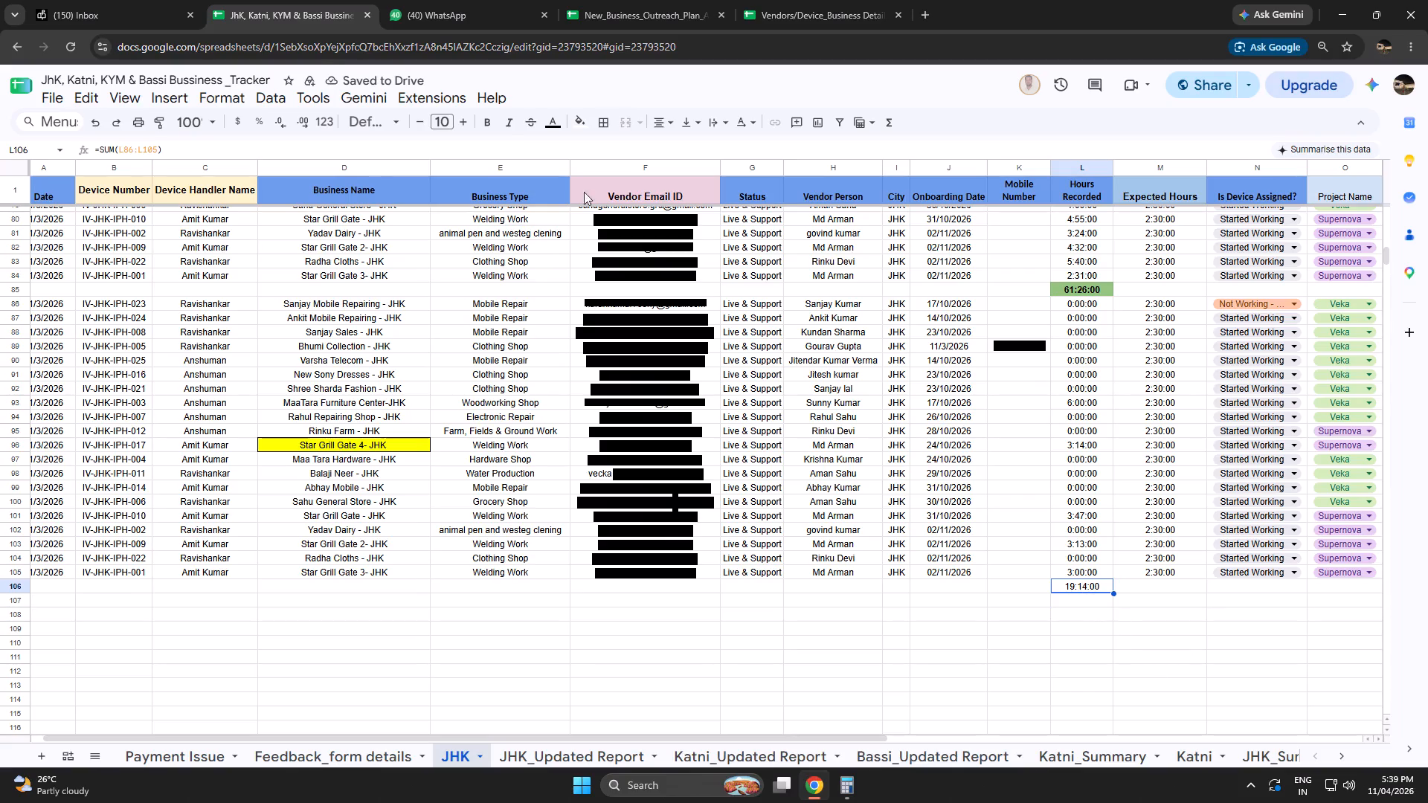
{"action": "left_click", "coordinate": [486, 126]}
{"action": "left_click", "coordinate": [942, 628]}
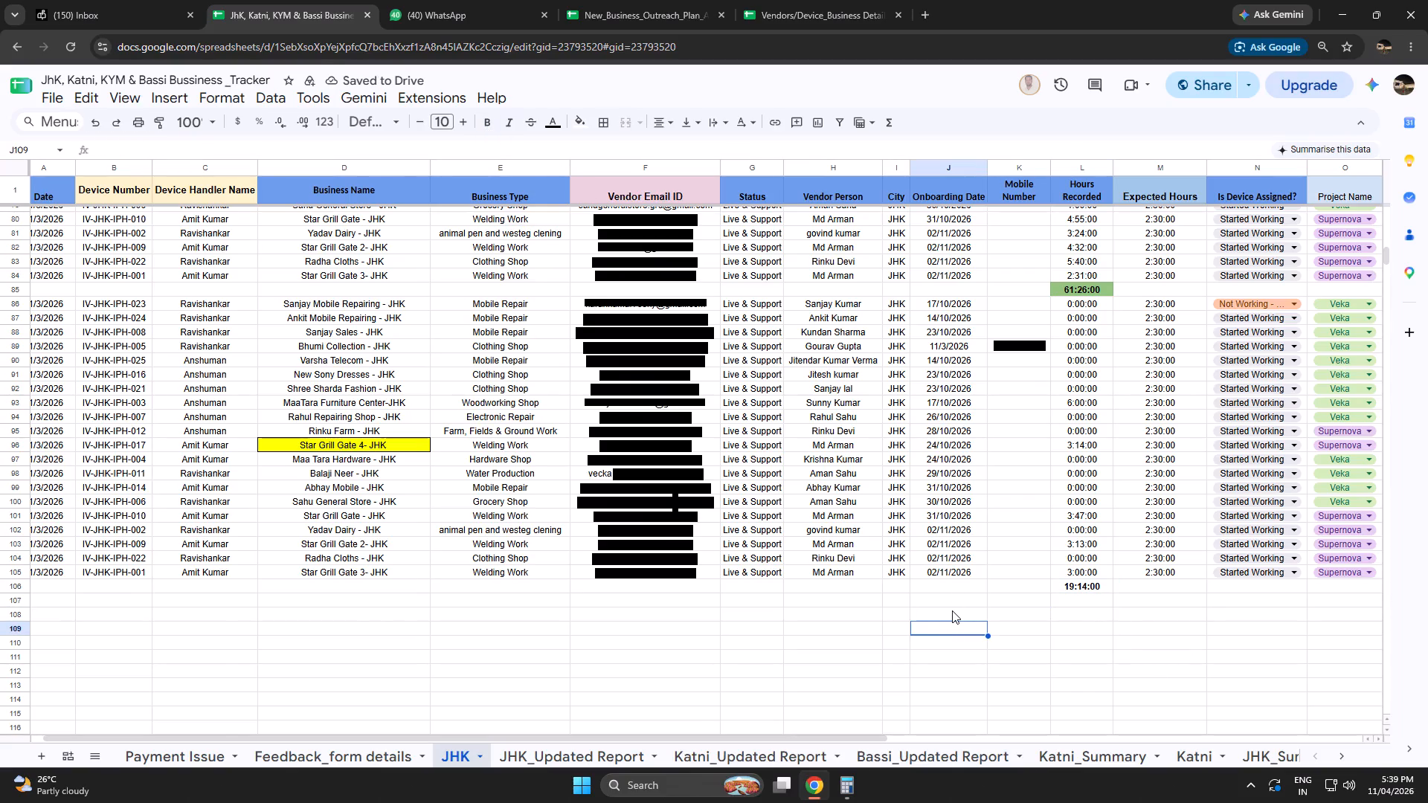
Capture a screenshot of the previous block, rows 65 to 84, from the Date column through Hours Recorded.
{"action": "scroll", "coordinate": [952, 610], "scroll_direction": "up", "scroll_amount": 1}
{"action": "scroll", "coordinate": [952, 610], "scroll_direction": "down", "scroll_amount": 1}
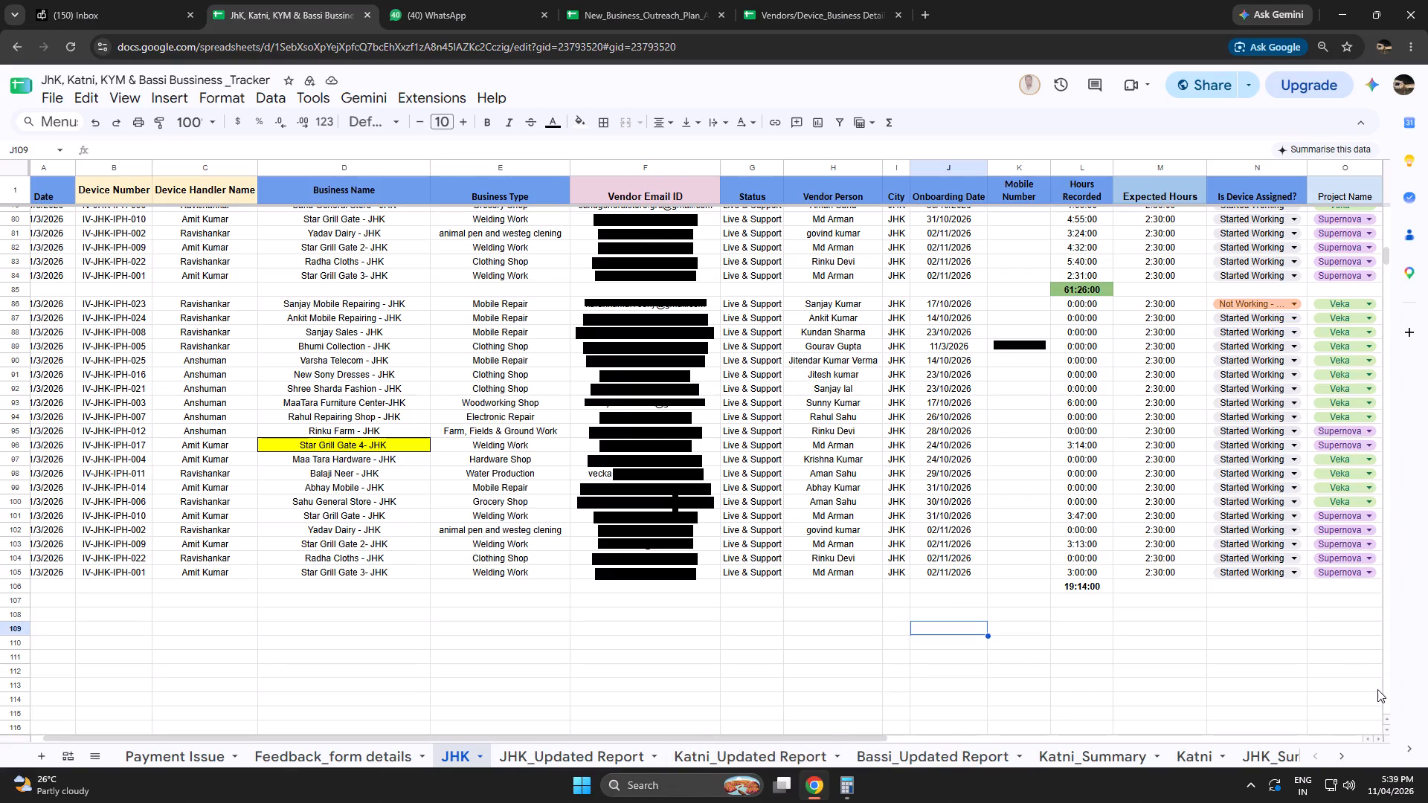
{"action": "left_click_drag", "start_coordinate": [1383, 257], "coordinate": [1384, 252]}
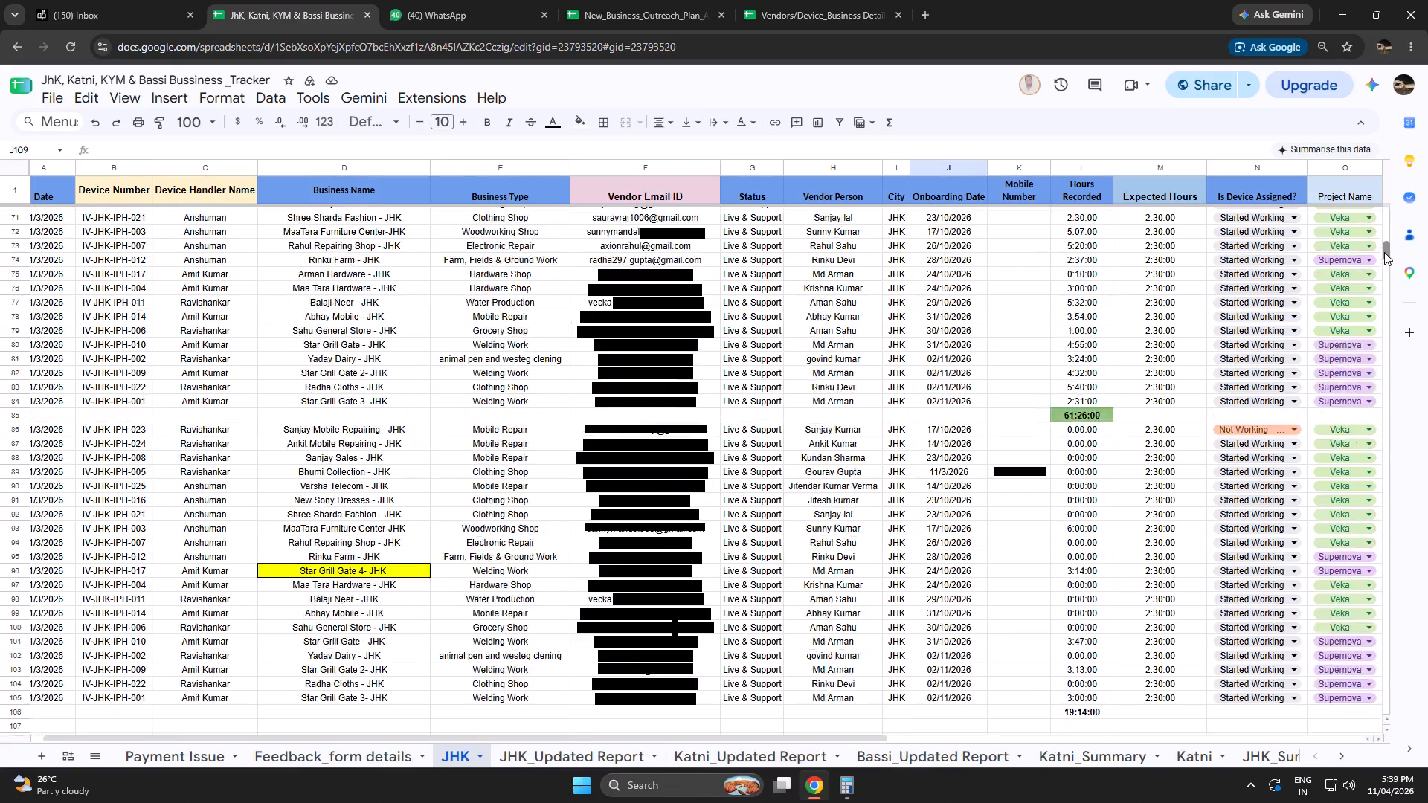
{"action": "left_click_drag", "start_coordinate": [1384, 252], "coordinate": [1384, 255]}
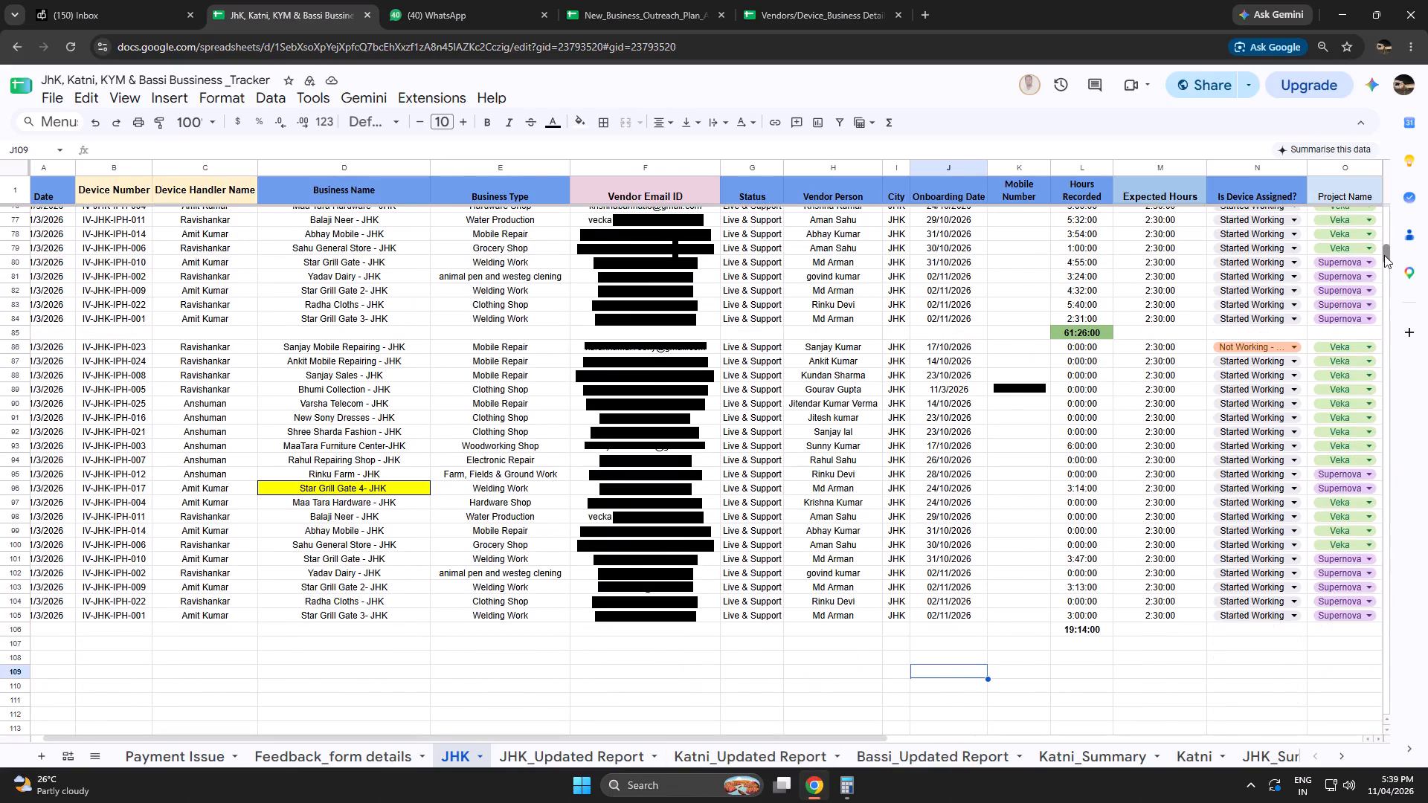
{"action": "left_click_drag", "start_coordinate": [1384, 255], "coordinate": [1386, 244]}
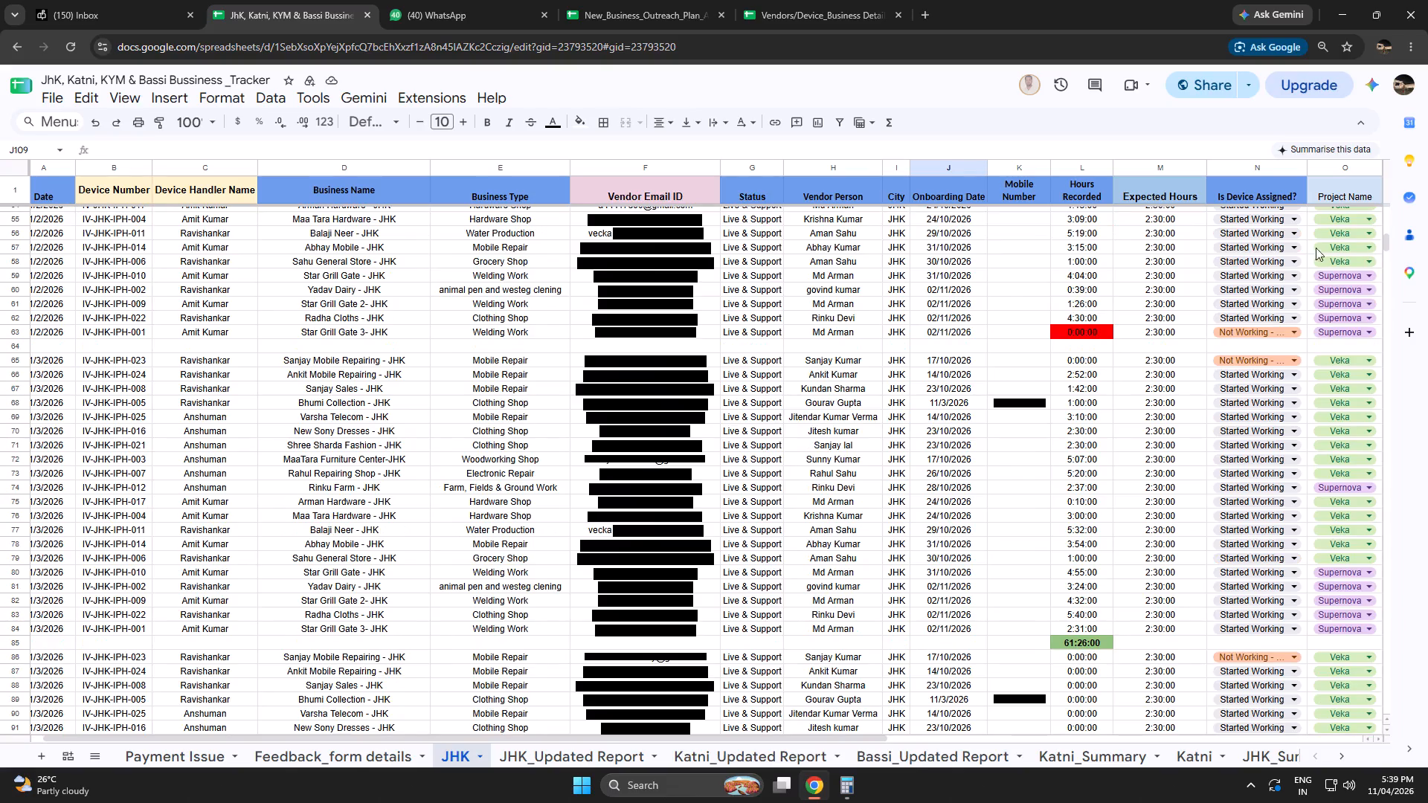
{"action": "key", "text": "Print"}
{"action": "left_click_drag", "start_coordinate": [30, 355], "coordinate": [1109, 634]}
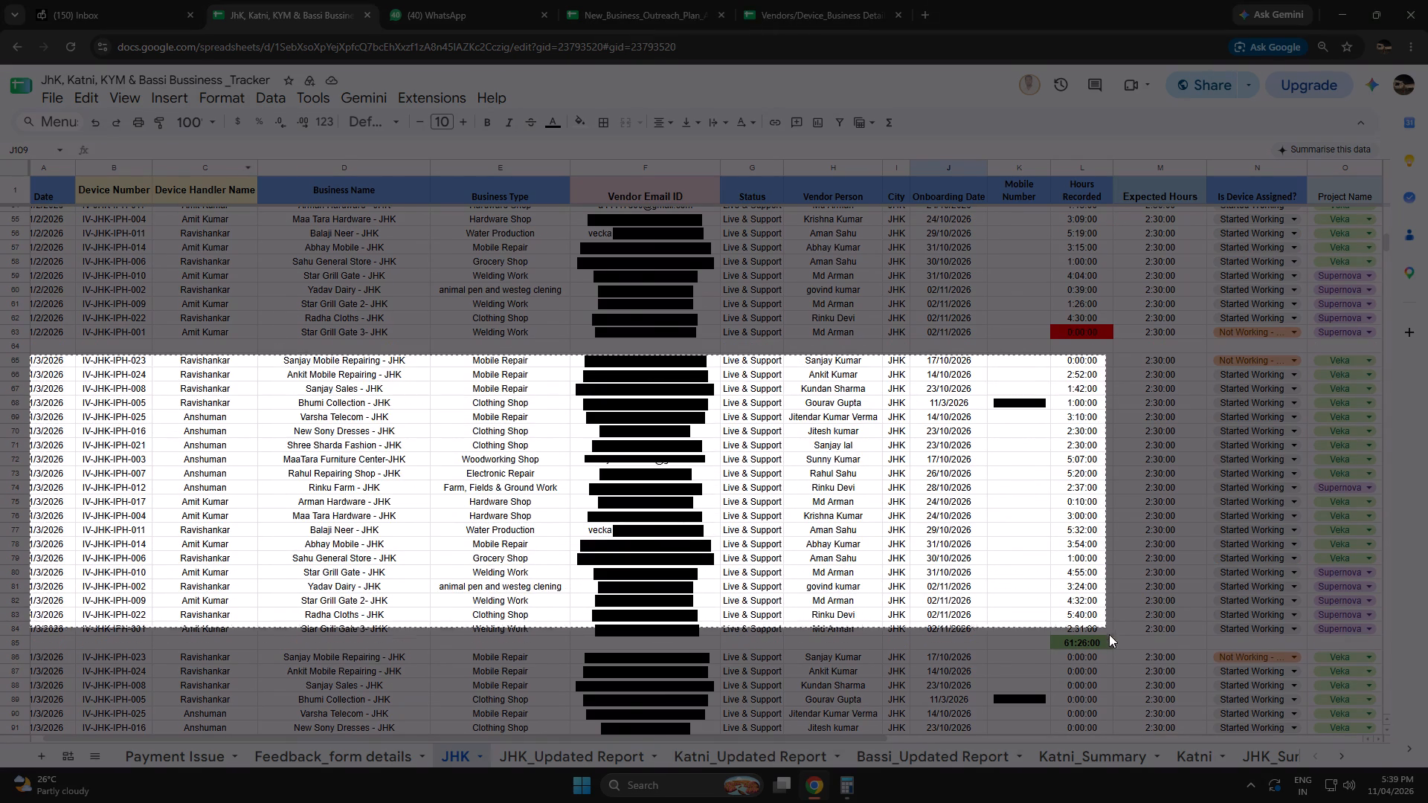
{"action": "left_click_drag", "start_coordinate": [1109, 634], "coordinate": [1116, 639]}
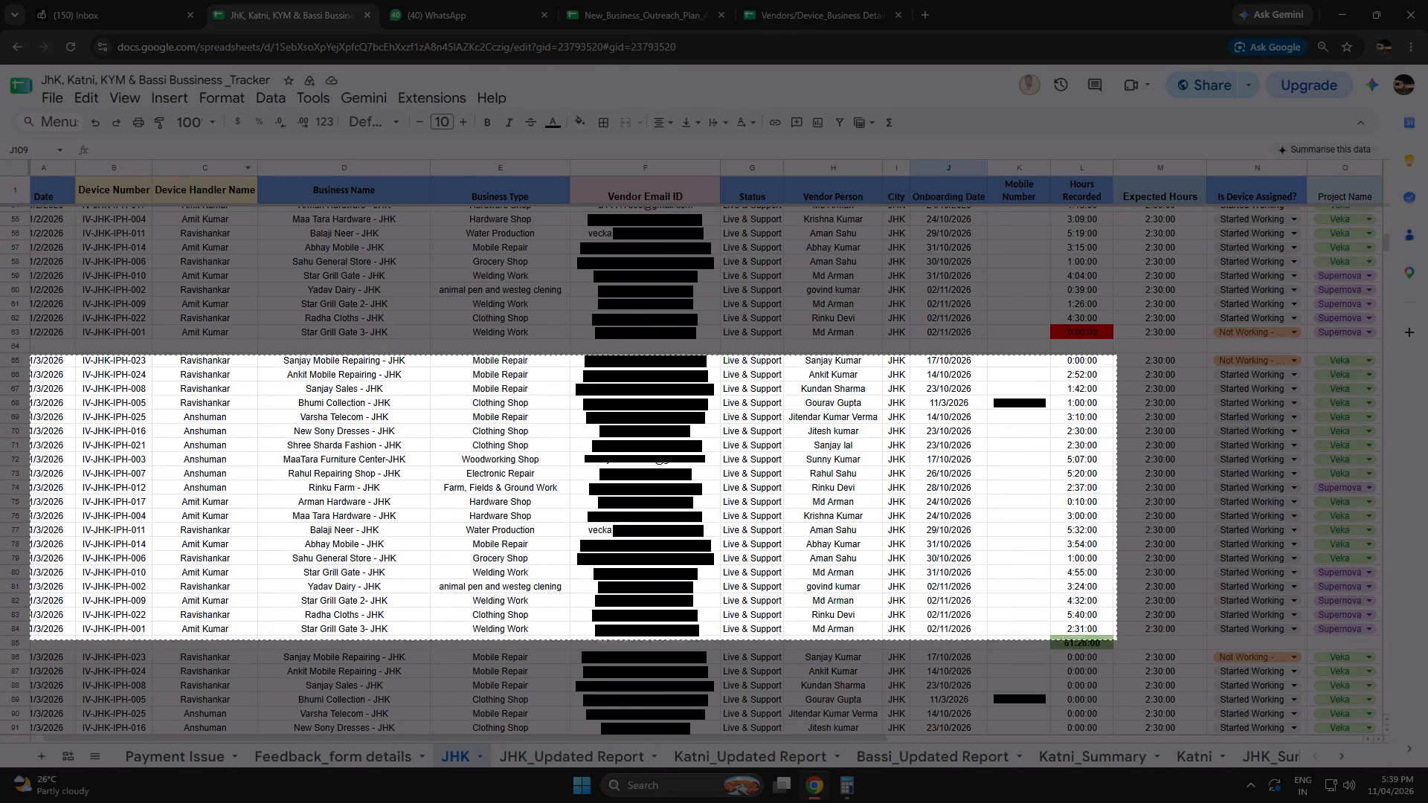
{"action": "left_click_drag", "start_coordinate": [1116, 639], "coordinate": [1116, 633]}
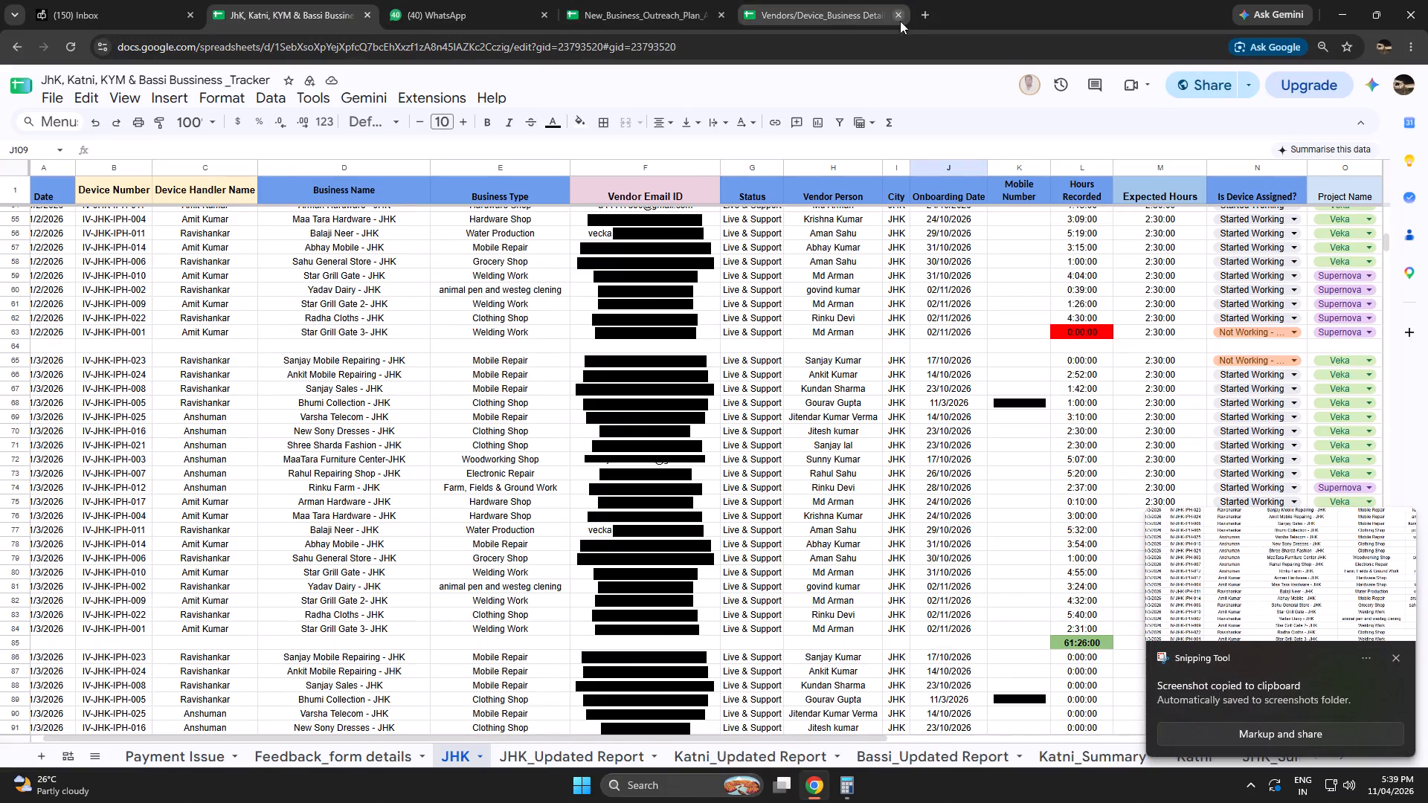
Open the Device & vendar management spreadsheet in a new tab and go to its From 2nd Nov sheet.
{"action": "left_click", "coordinate": [926, 1]}
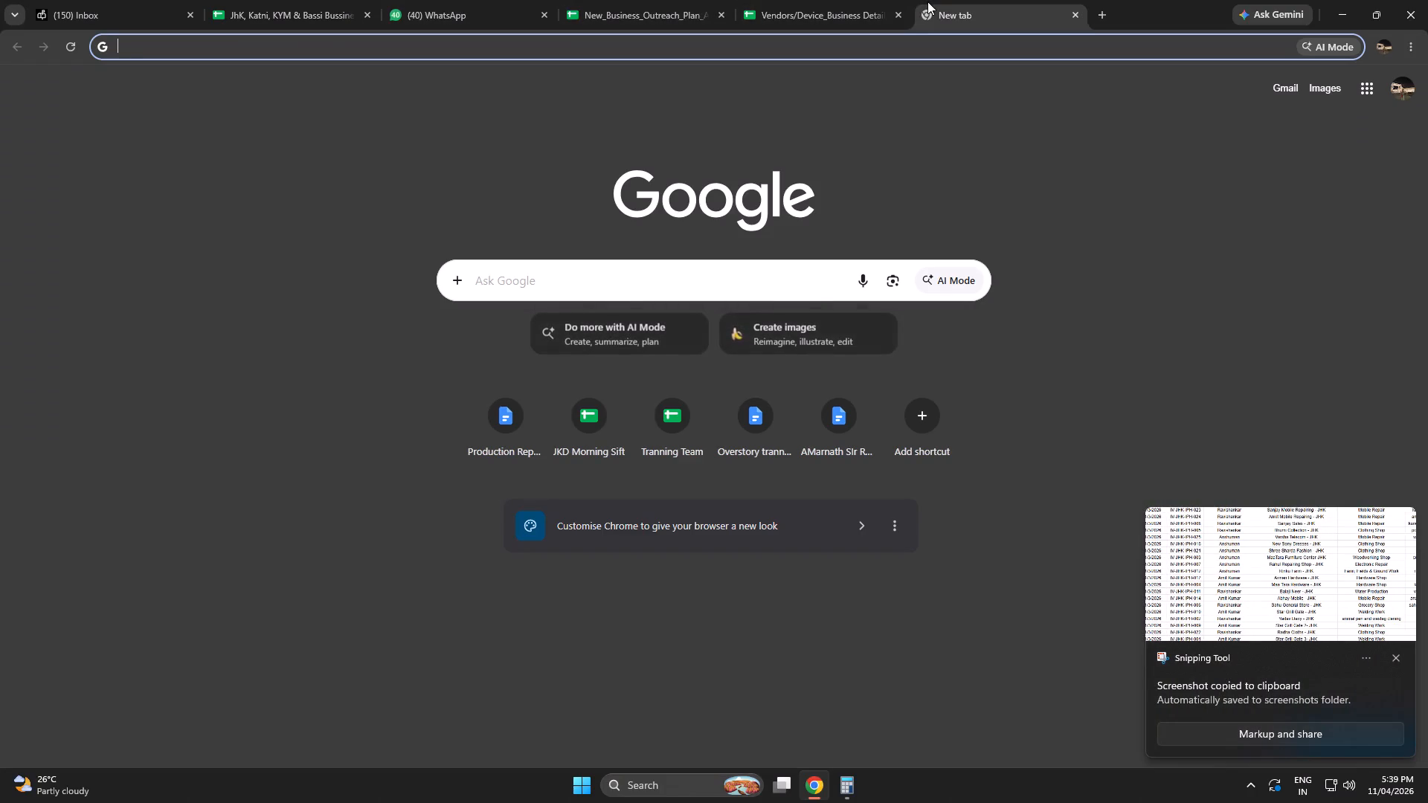
{"action": "type", "text": "de"}
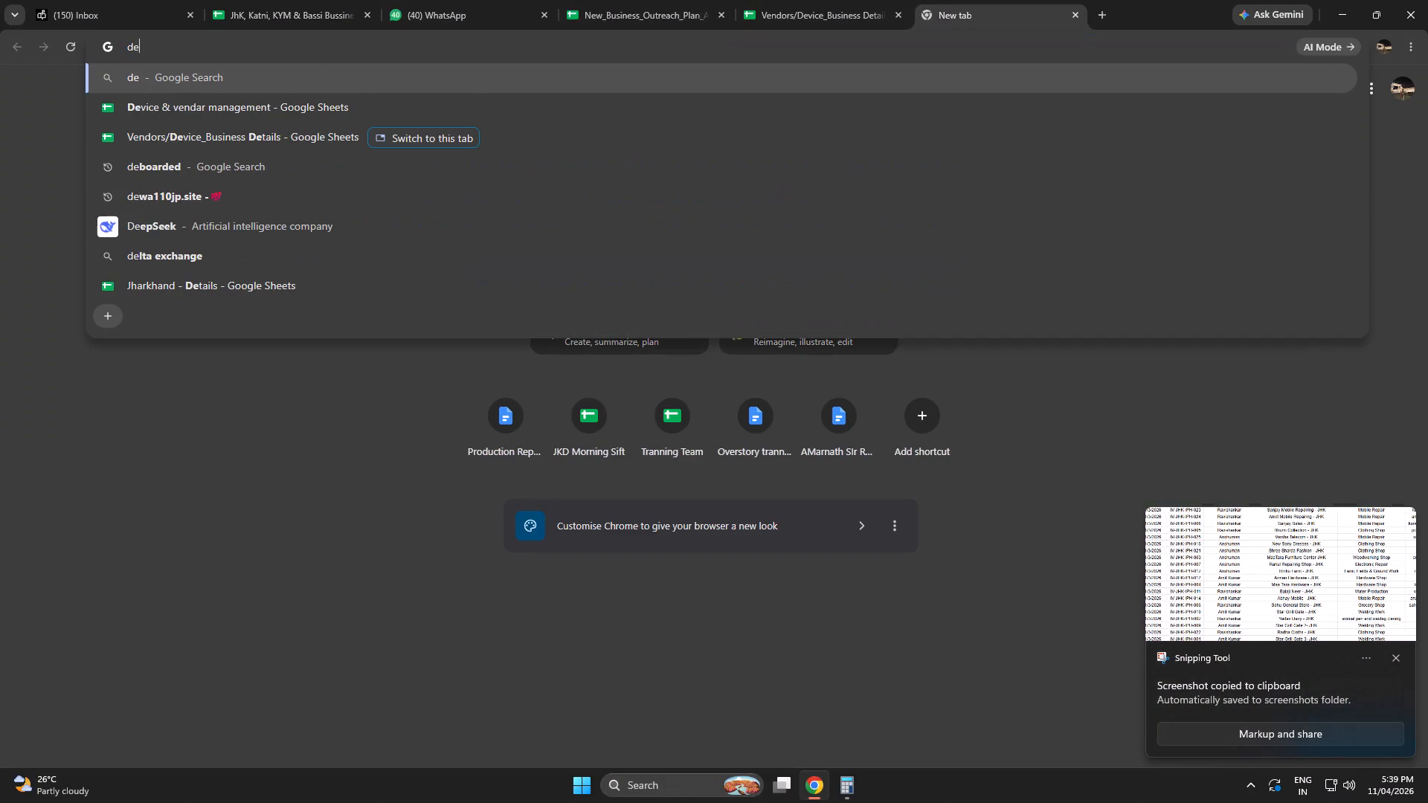
{"action": "key", "text": "Down"}
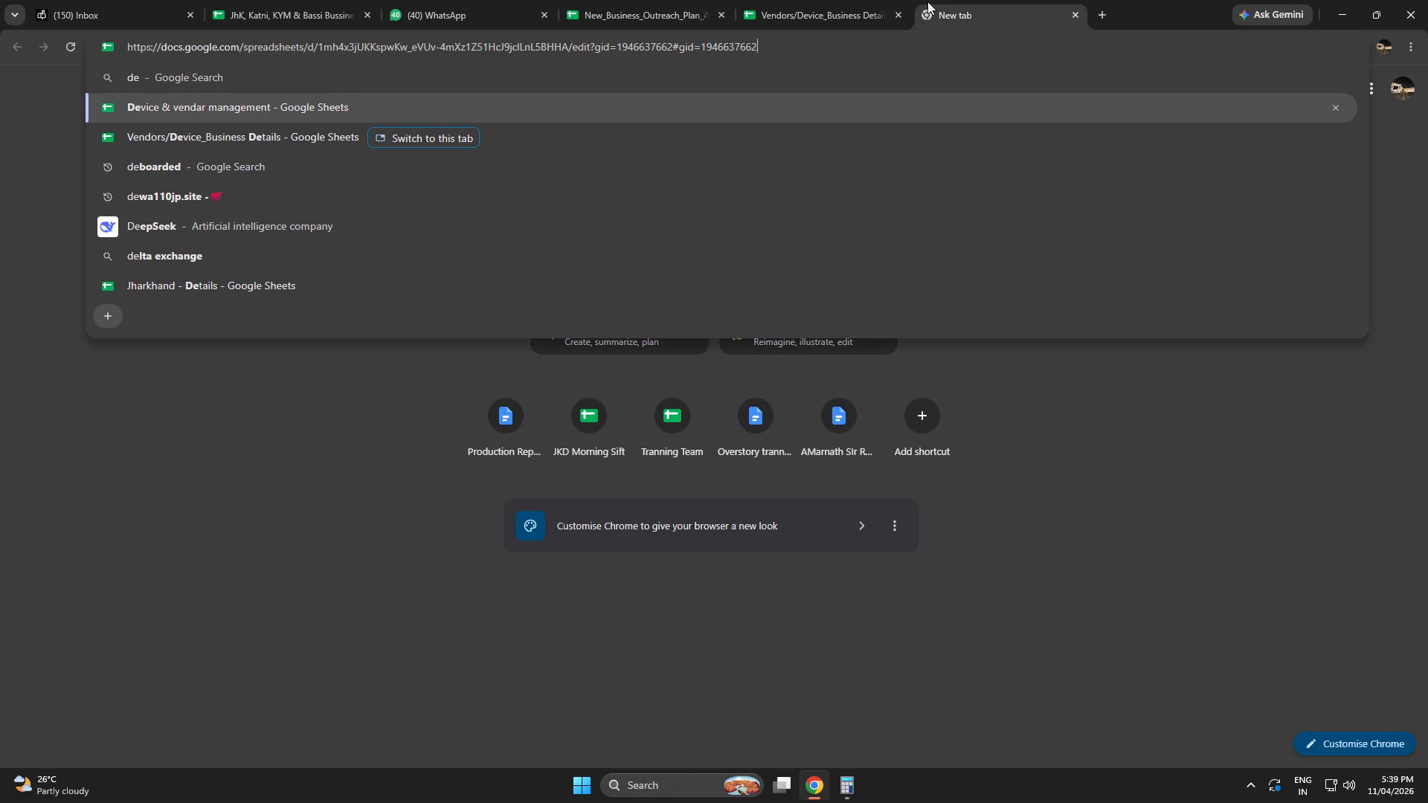
{"action": "key", "text": "Return"}
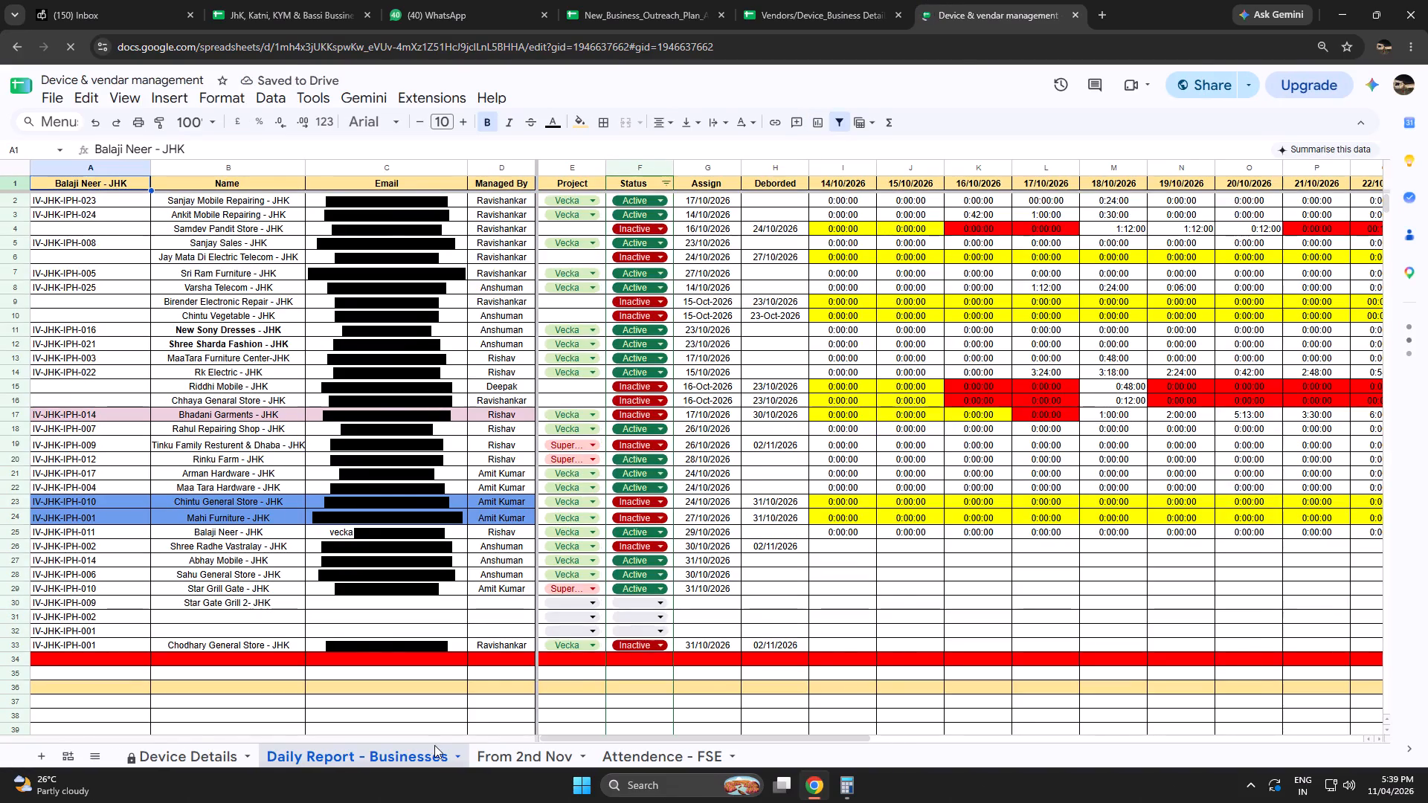
{"action": "left_click", "coordinate": [516, 772]}
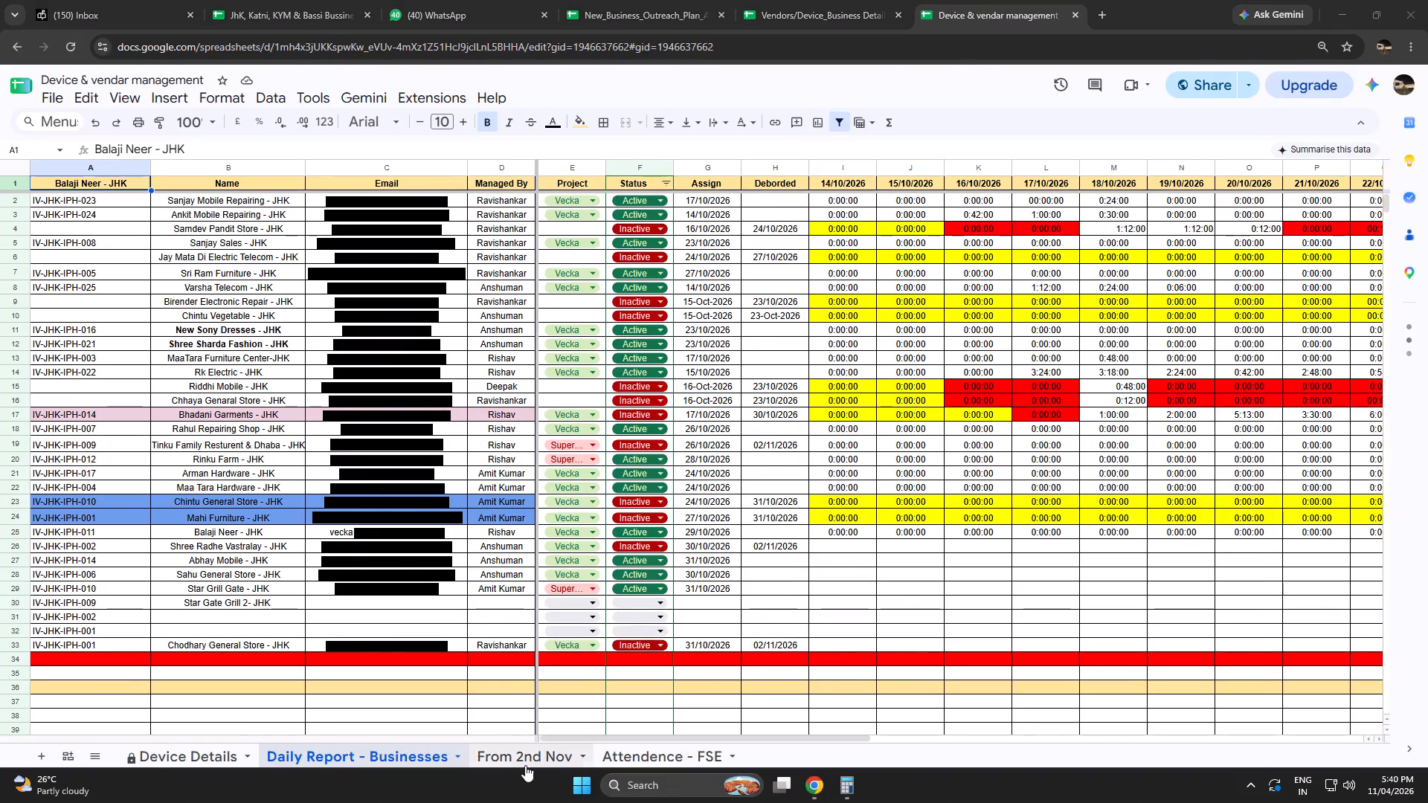
{"action": "left_click", "coordinate": [525, 759]}
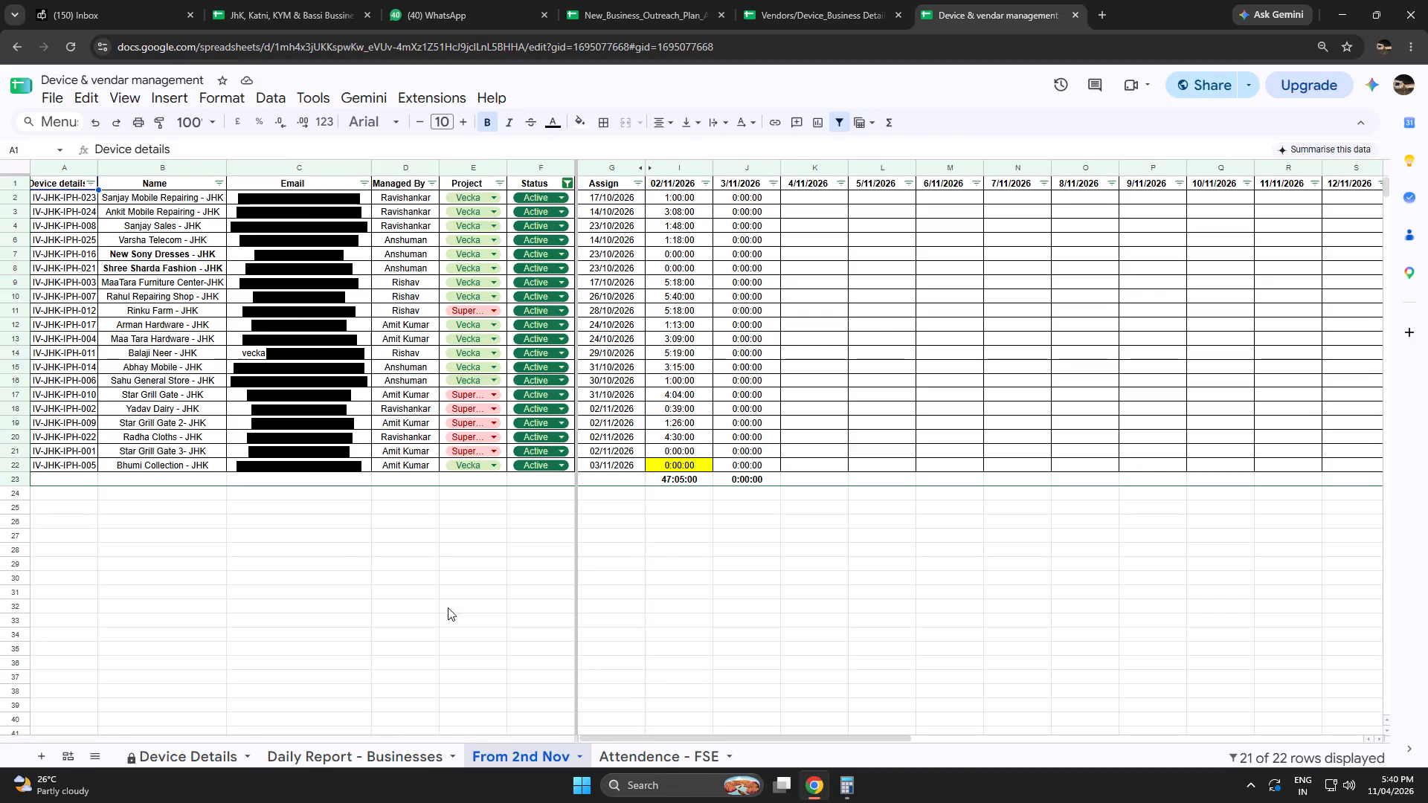
Check how many businesses are listed in the Name column, cells B2 to B22.
{"action": "left_click_drag", "start_coordinate": [157, 199], "coordinate": [163, 449]}
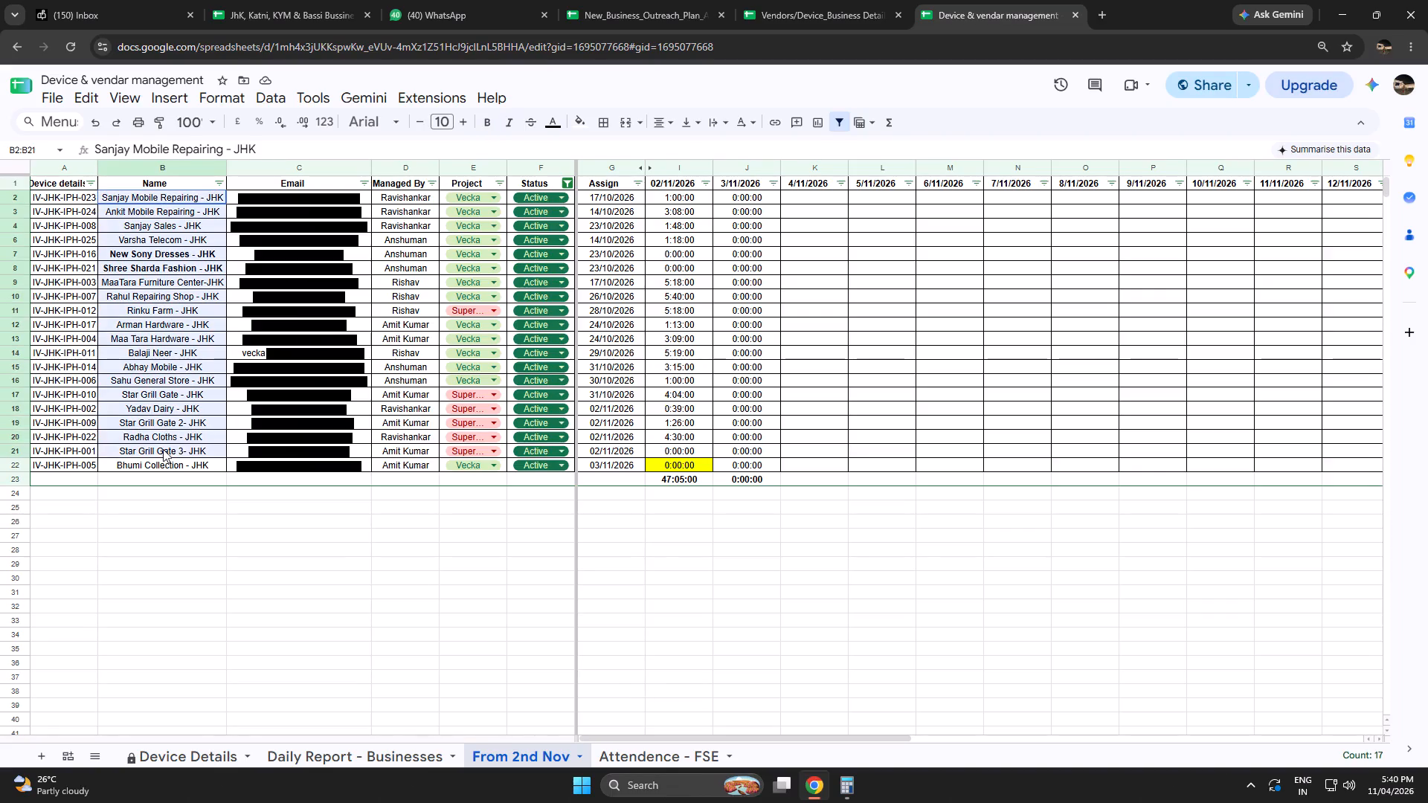
{"action": "left_click_drag", "start_coordinate": [163, 449], "coordinate": [161, 461]}
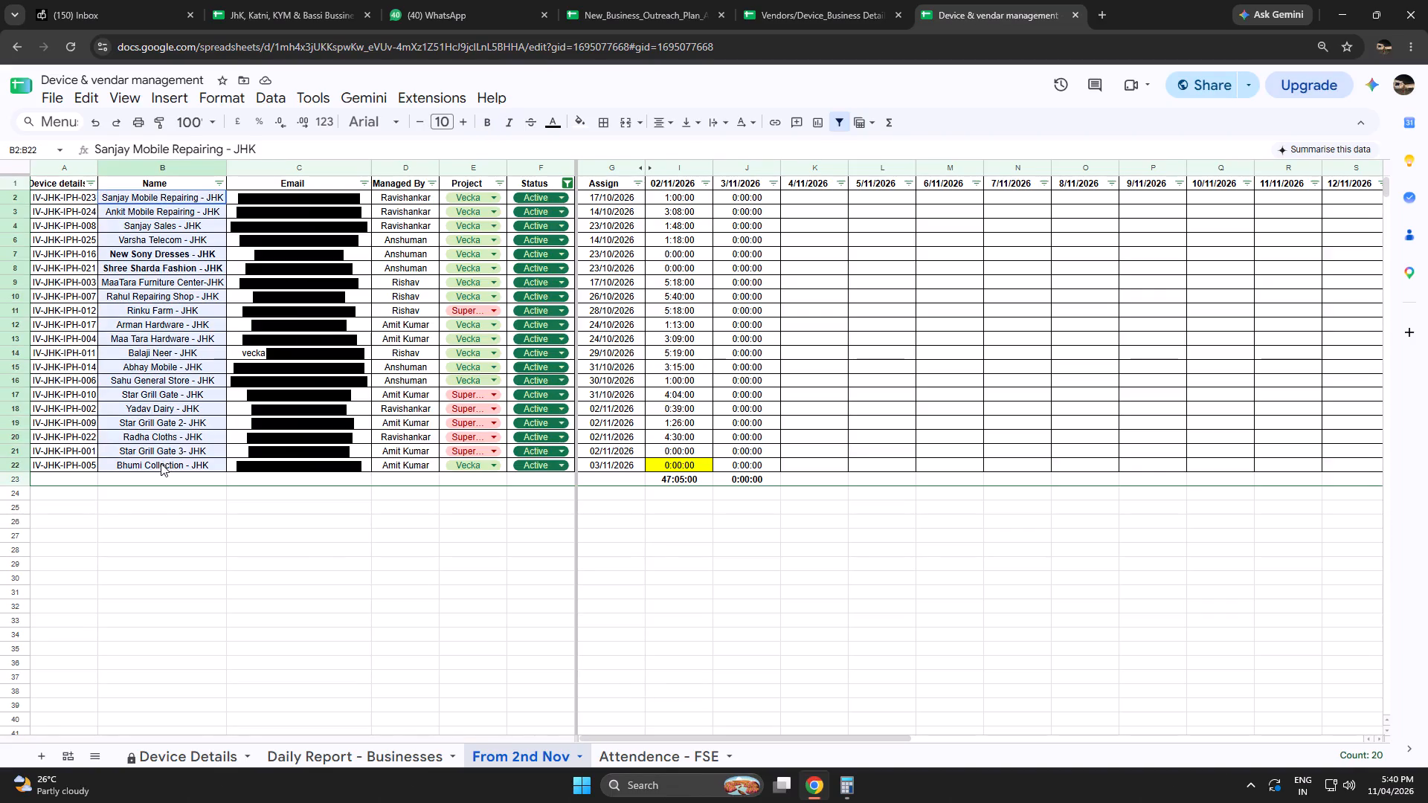
{"action": "left_click", "coordinate": [306, 556]}
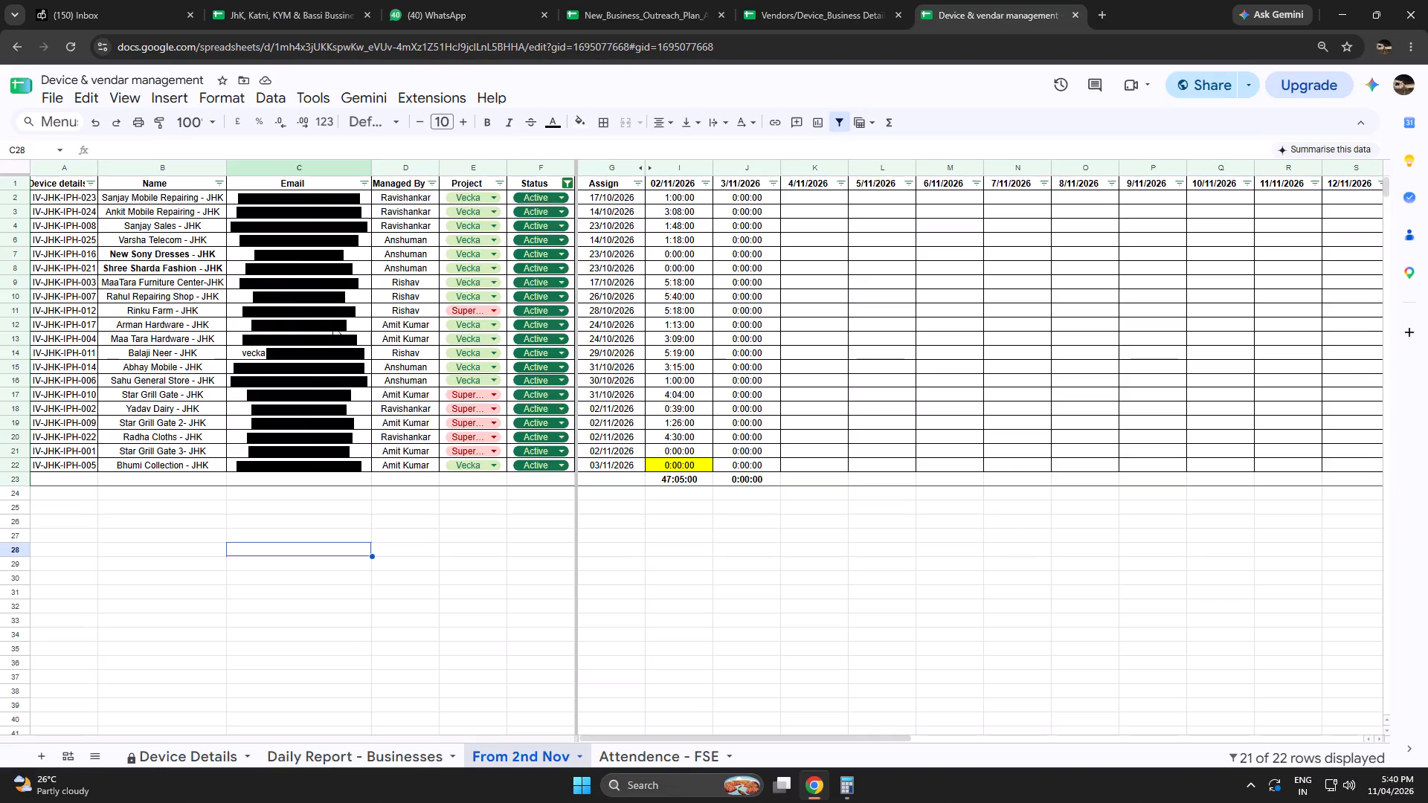
Unhide the Deborded column between the Assign and 02/11/2026 columns.
{"action": "left_click", "coordinate": [551, 327]}
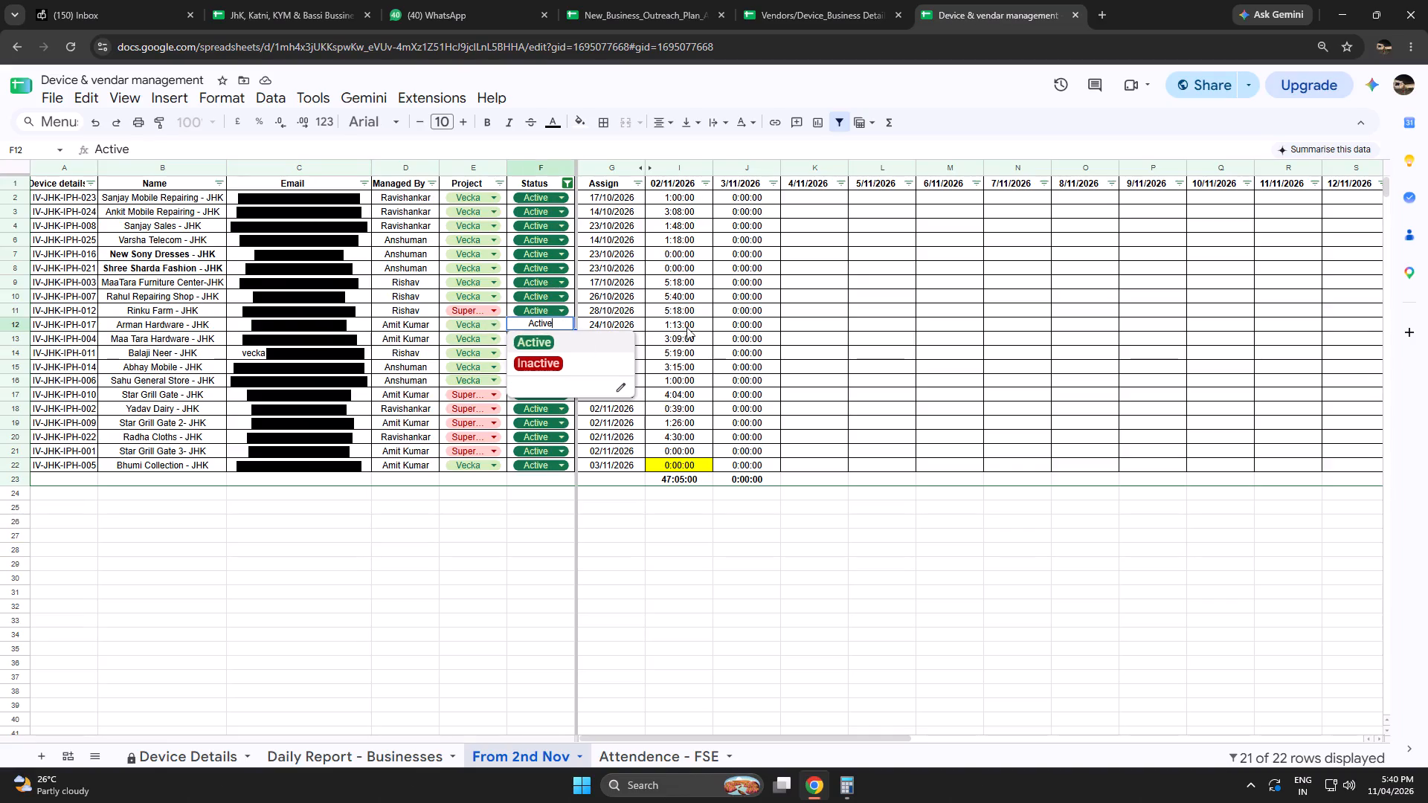
{"action": "left_click", "coordinate": [1031, 342]}
{"action": "left_click", "coordinate": [652, 172]}
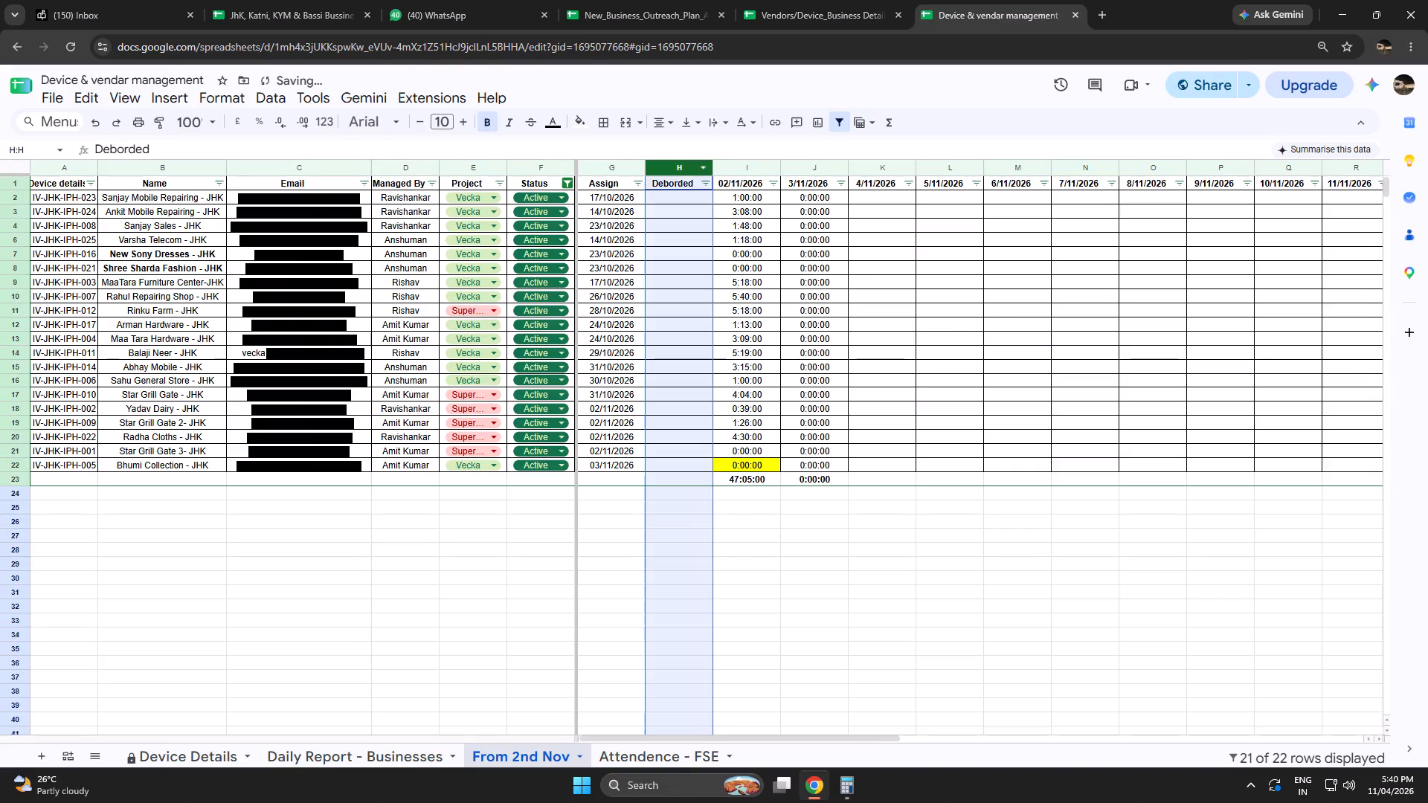
Enter 04/11/2026 as the Deborded date in Rinku Farm's row.
{"action": "left_click", "coordinate": [617, 305]}
{"action": "left_click", "coordinate": [652, 308]}
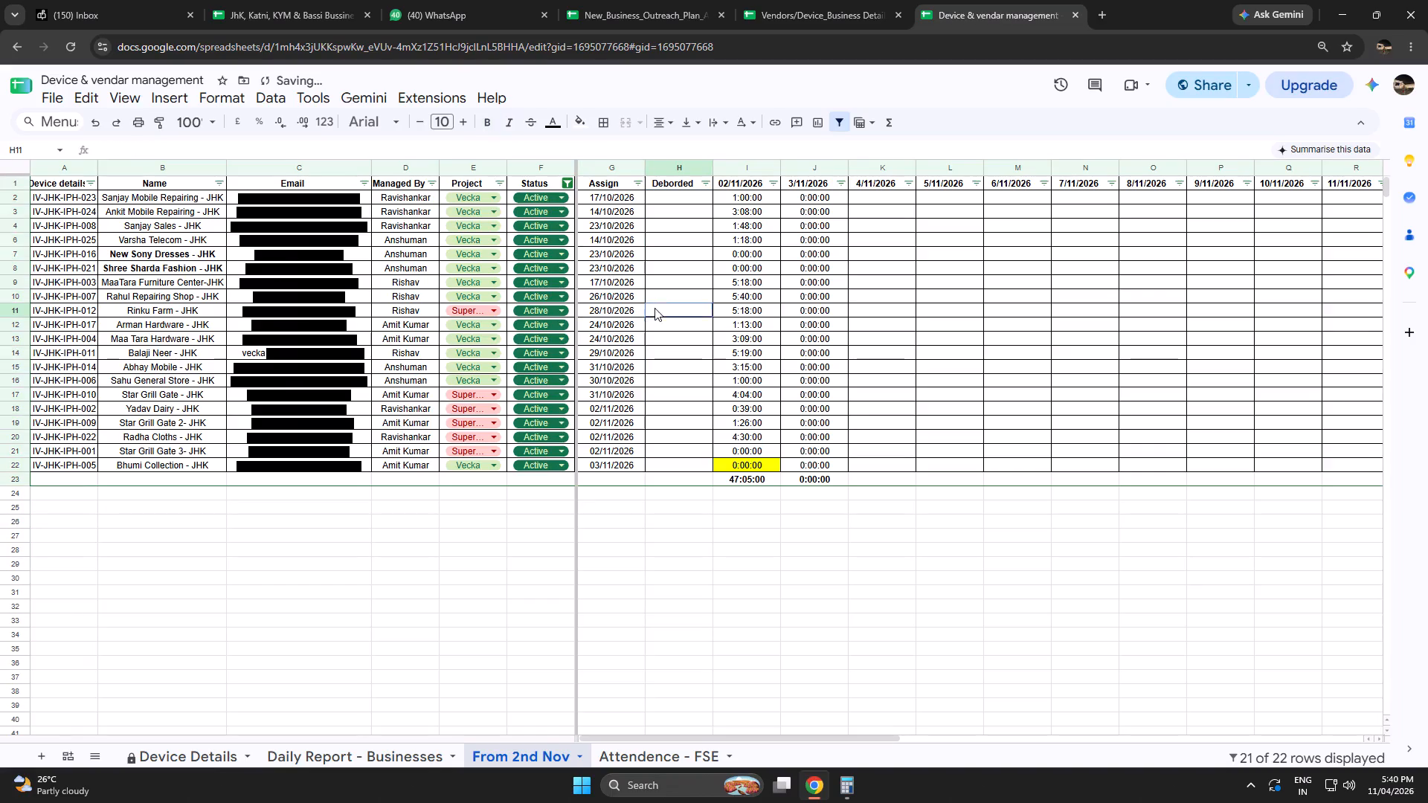
{"action": "key", "text": "ctrl+semicolon"}
{"action": "left_click", "coordinate": [672, 319]}
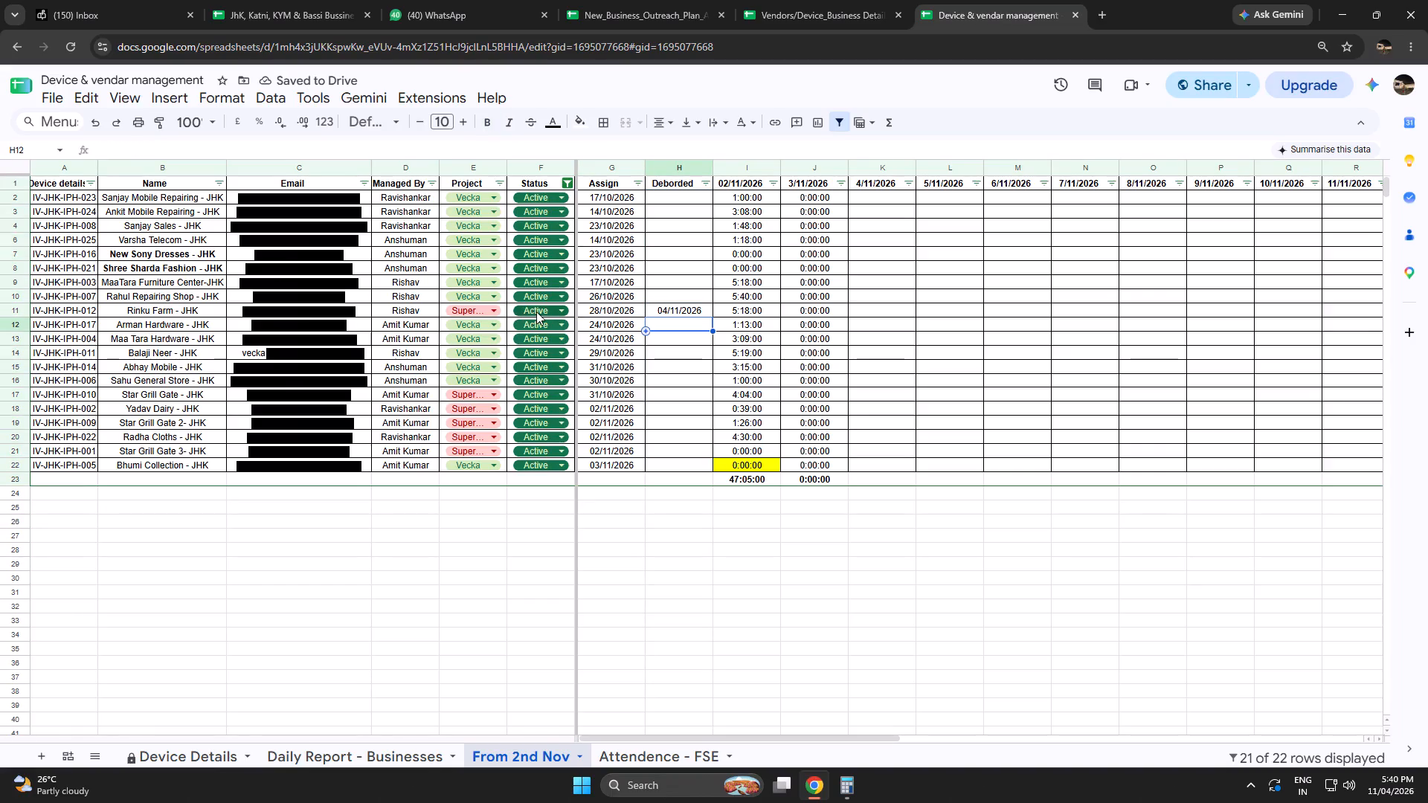
{"action": "left_click", "coordinate": [676, 310]}
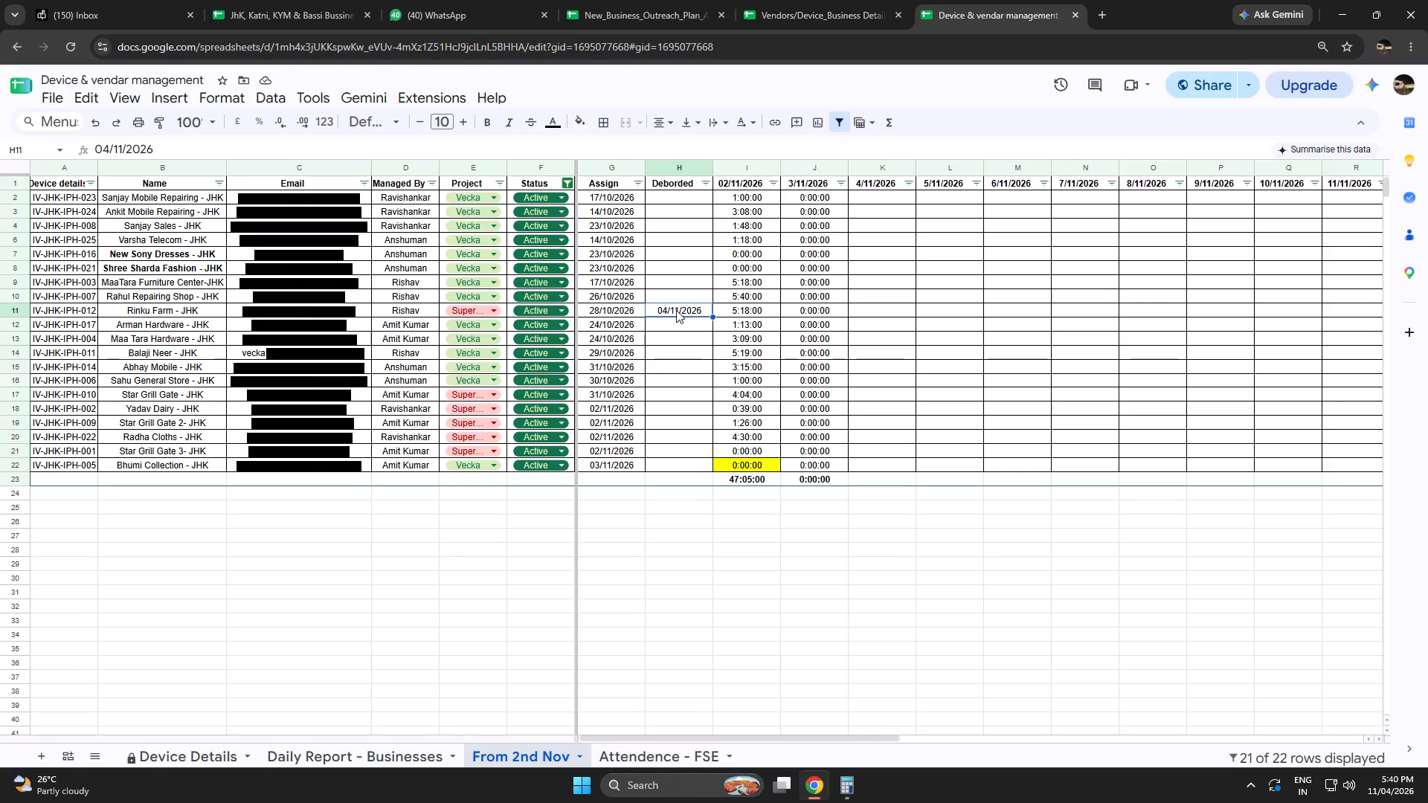
Move the 04/11/2026 Deborded date from Rinku Farm's row to Arman Hardware's row.
{"action": "key", "text": "ctrl+x"}
{"action": "left_click", "coordinate": [692, 295]}
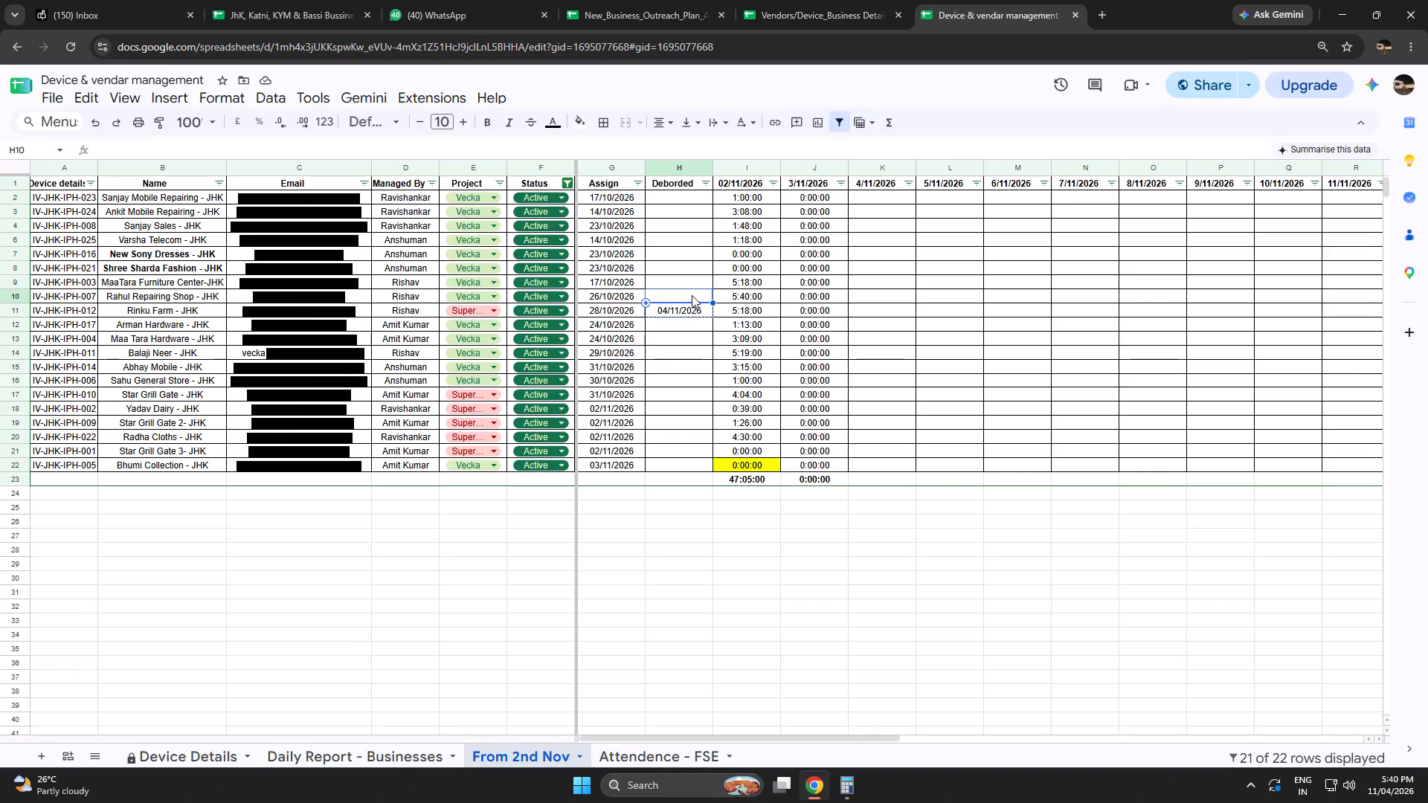
{"action": "left_click", "coordinate": [663, 323]}
{"action": "key", "text": "ctrl+v"}
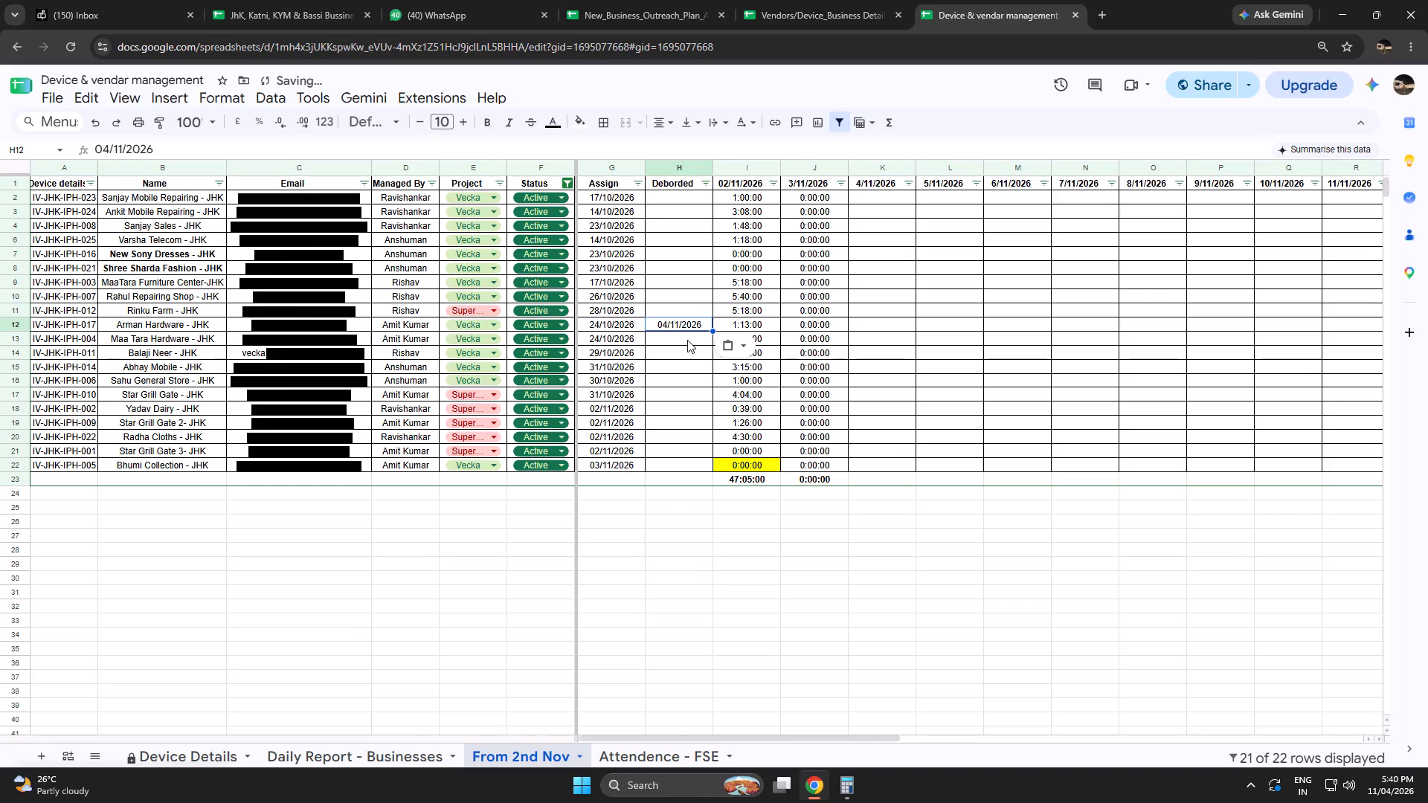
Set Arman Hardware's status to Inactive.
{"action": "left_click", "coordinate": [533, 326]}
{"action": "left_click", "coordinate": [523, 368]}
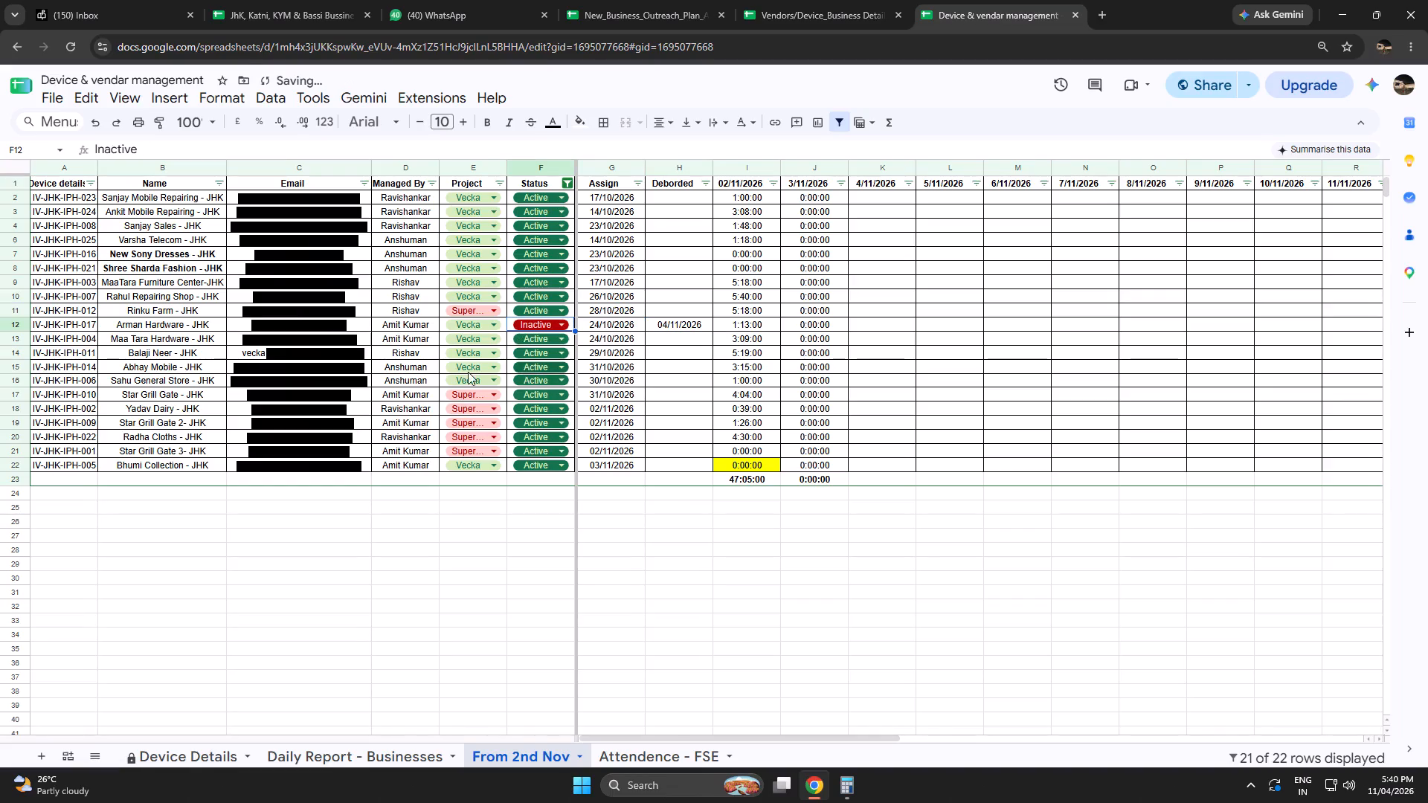
{"action": "left_click", "coordinate": [341, 329]}
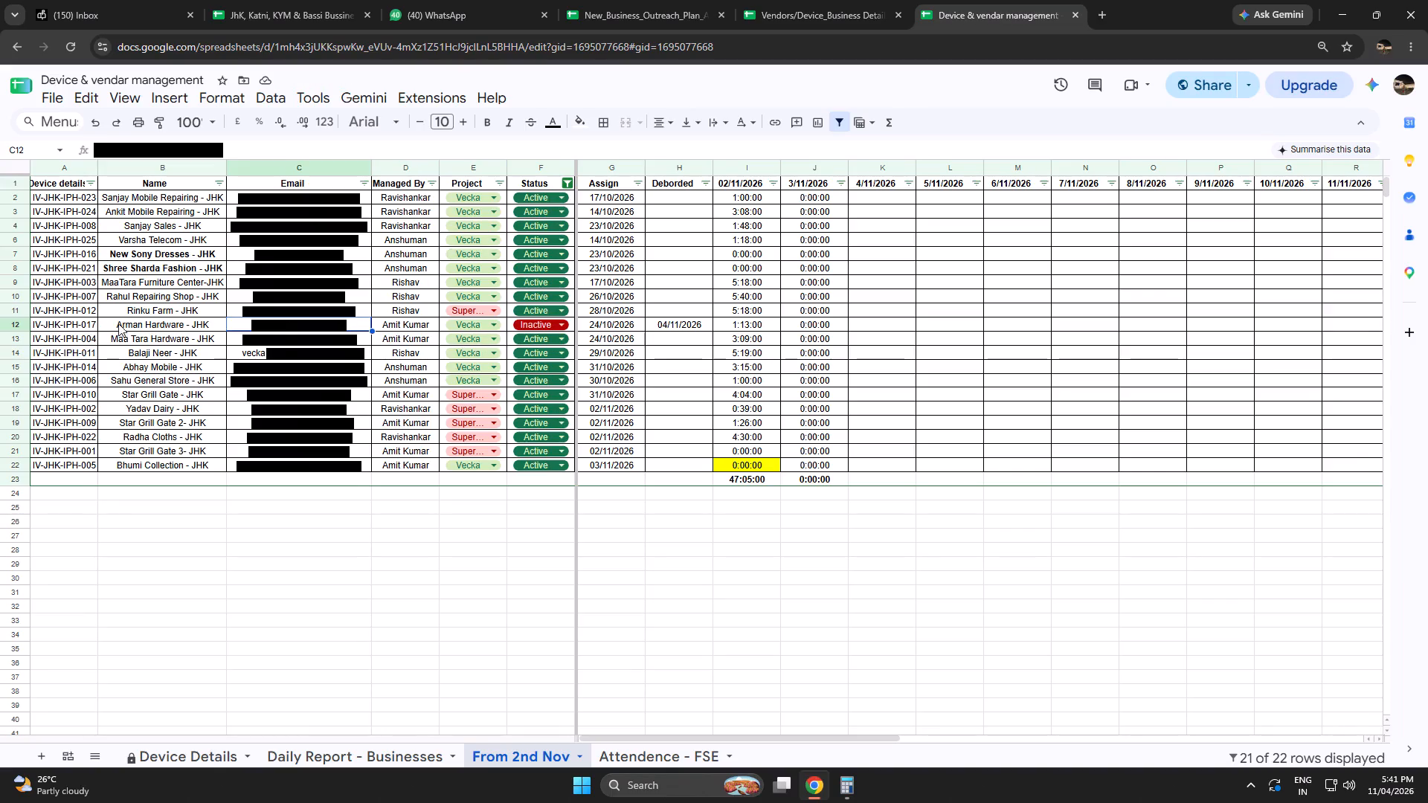
{"action": "left_click", "coordinate": [86, 327]}
{"action": "key", "text": "ctrl+c"}
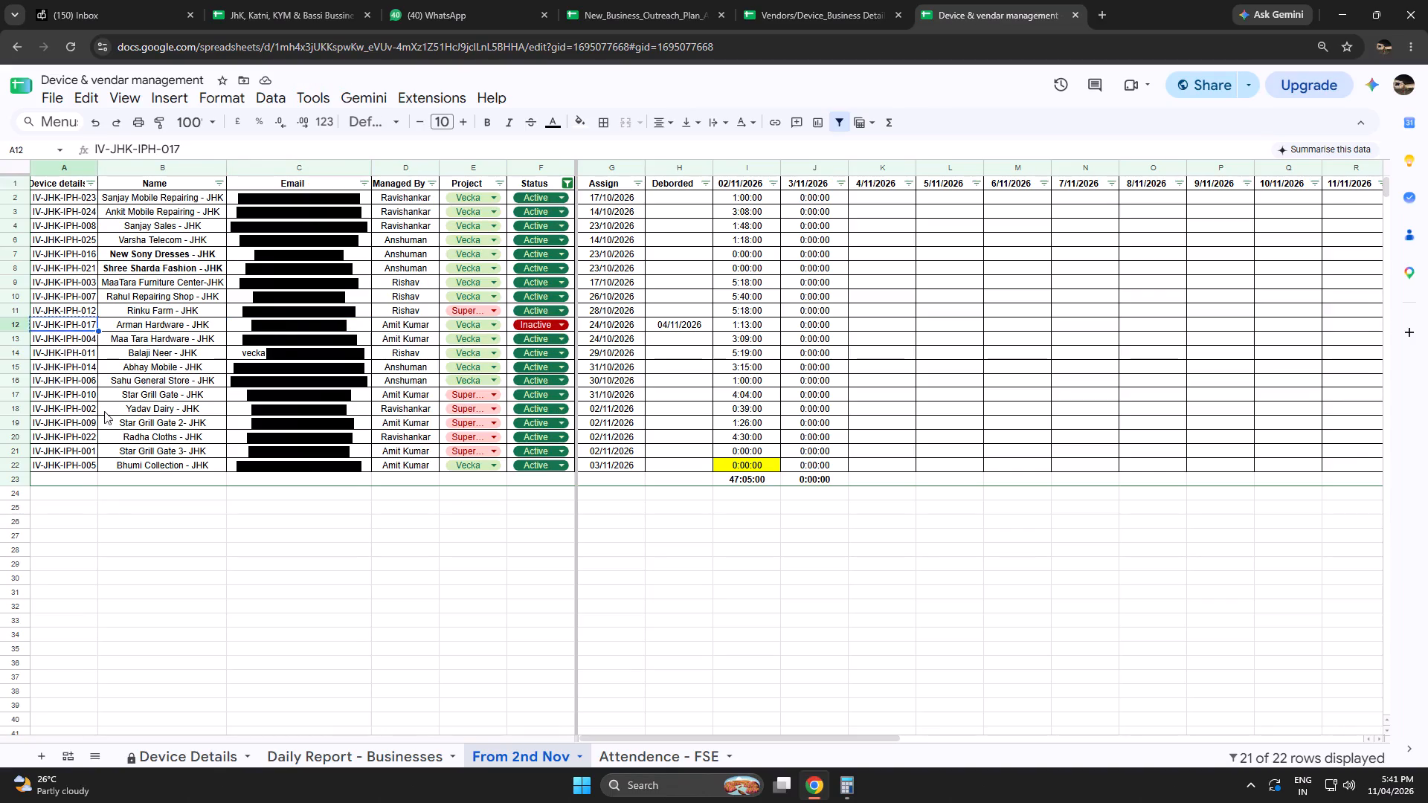
{"action": "left_click", "coordinate": [73, 480]}
{"action": "key", "text": "ctrl+v"}
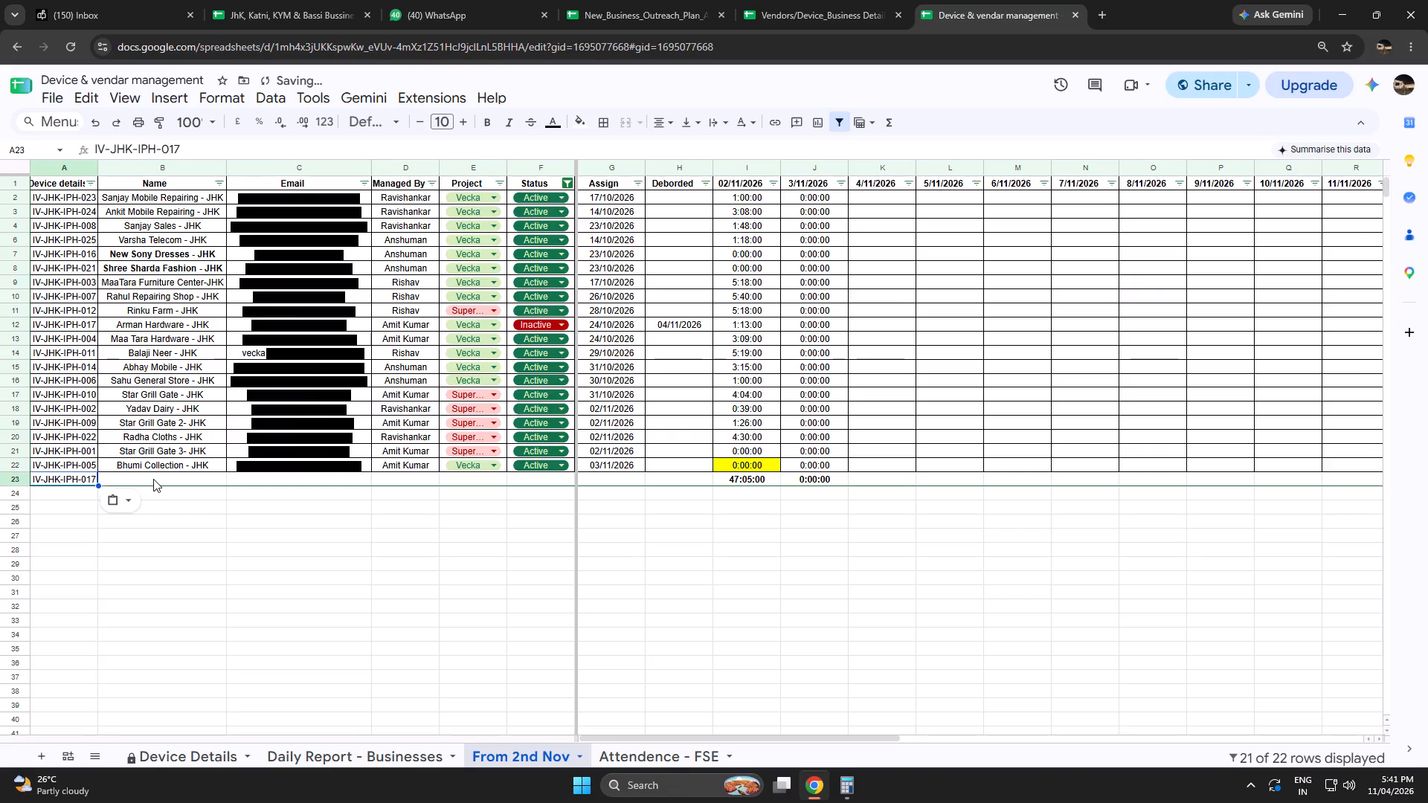
Copy Star Grill Gate 4- JHK's business name and vendor email from the tracker's JHK sheet into row 23, as values only.
{"action": "left_click", "coordinate": [153, 479]}
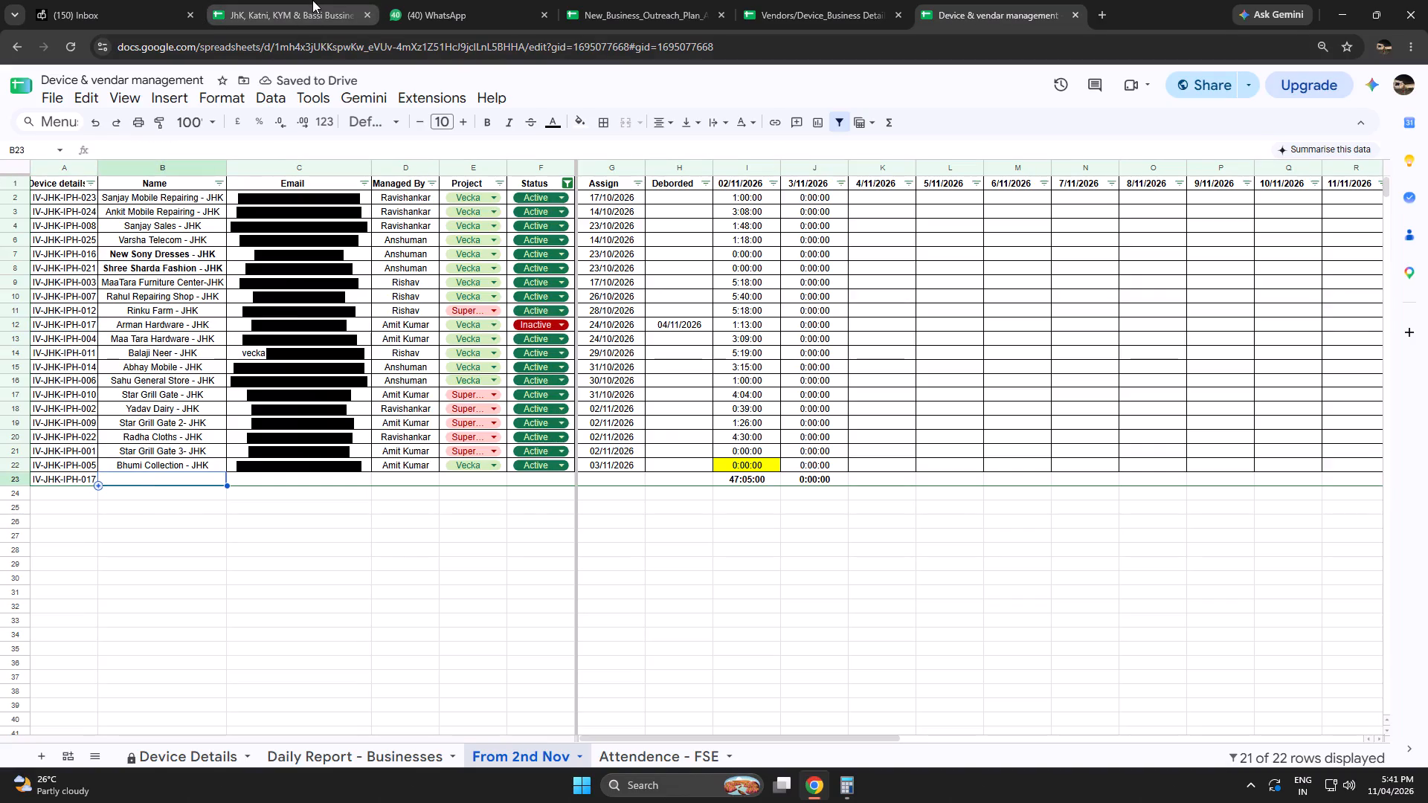
{"action": "left_click", "coordinate": [300, 0]}
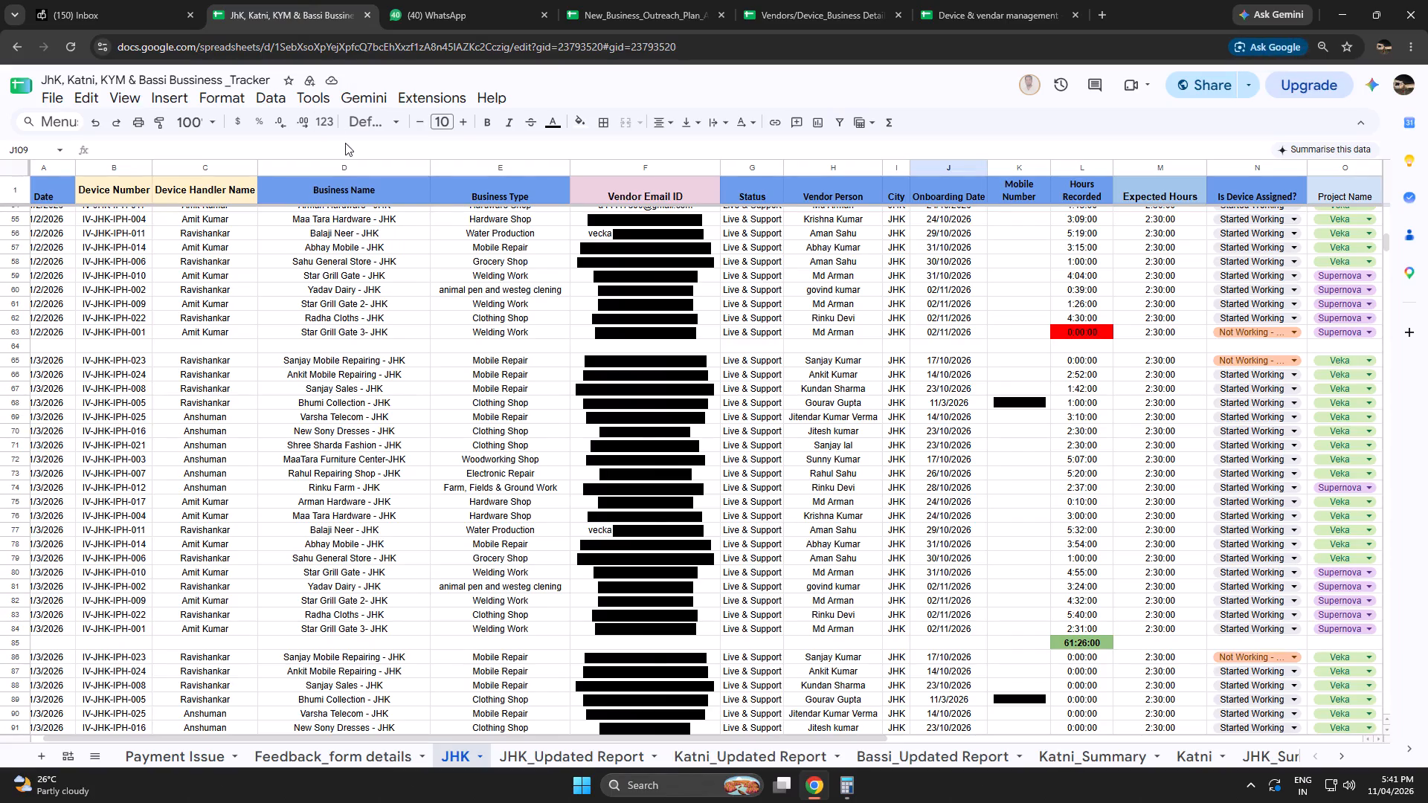
{"action": "scroll", "coordinate": [386, 361], "scroll_direction": "down", "scroll_amount": 1}
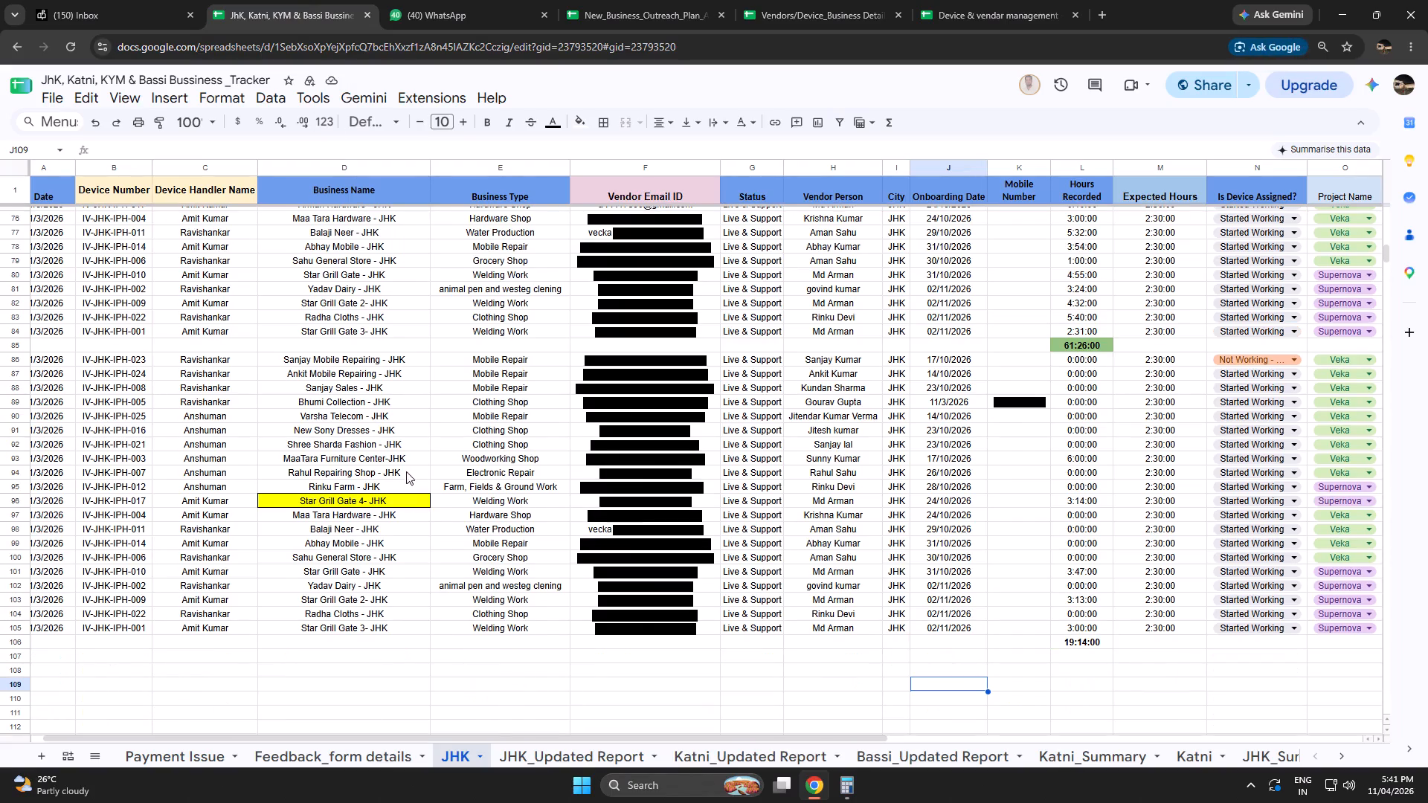
{"action": "left_click_drag", "start_coordinate": [321, 502], "coordinate": [414, 506]}
{"action": "left_click", "coordinate": [618, 505], "text": "ctrl"}
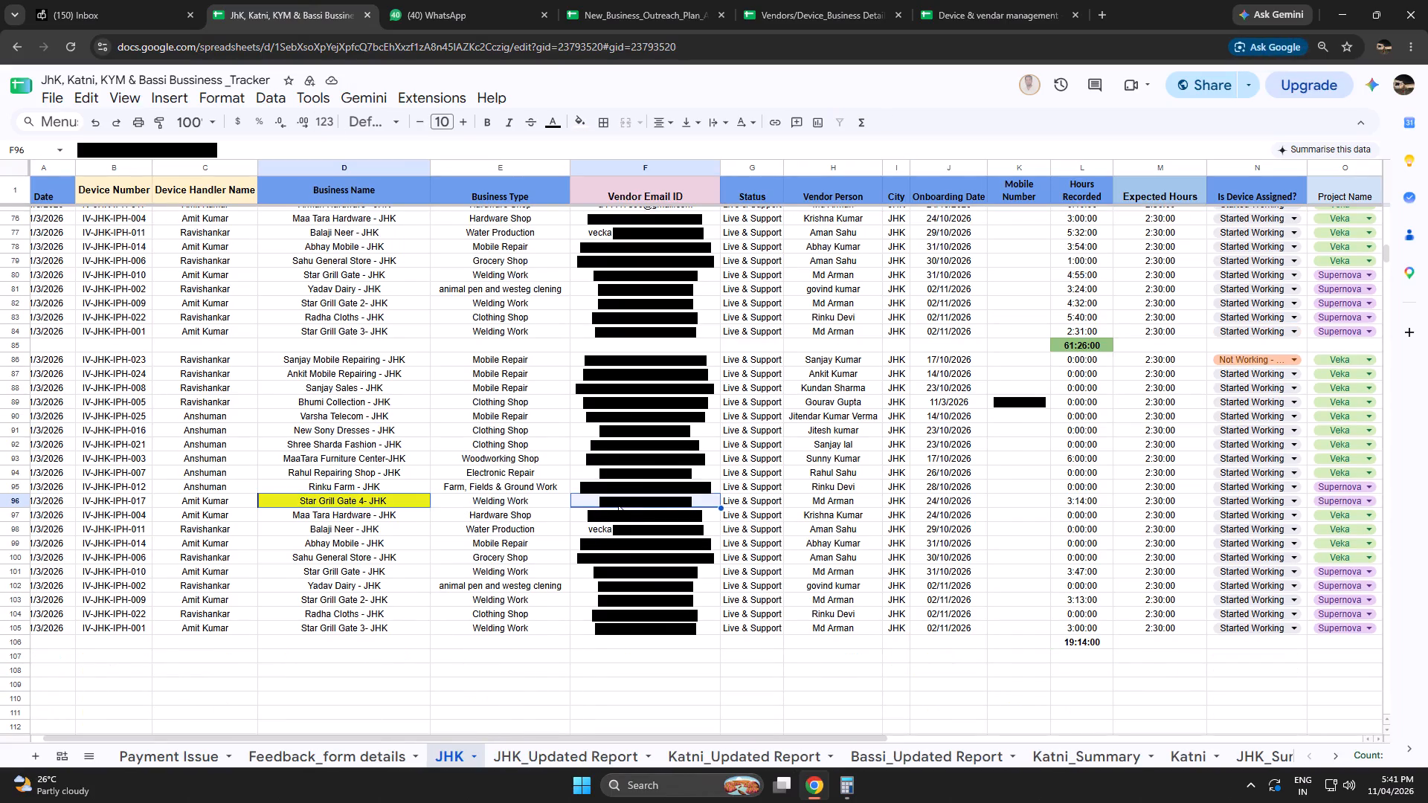
{"action": "key", "text": "ctrl+c"}
{"action": "left_click", "coordinate": [611, 0]}
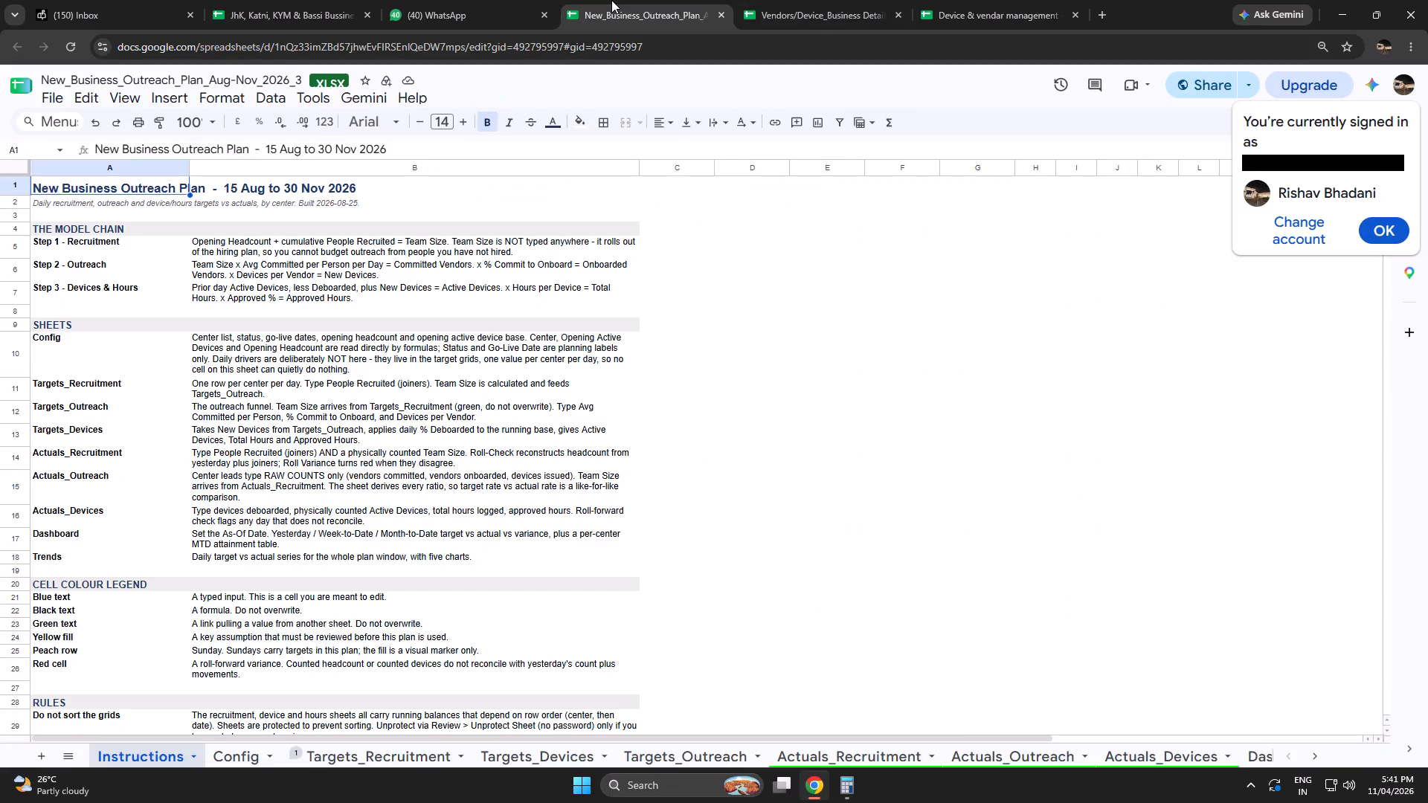
{"action": "left_click", "coordinate": [744, 0]}
{"action": "left_click", "coordinate": [978, 0]}
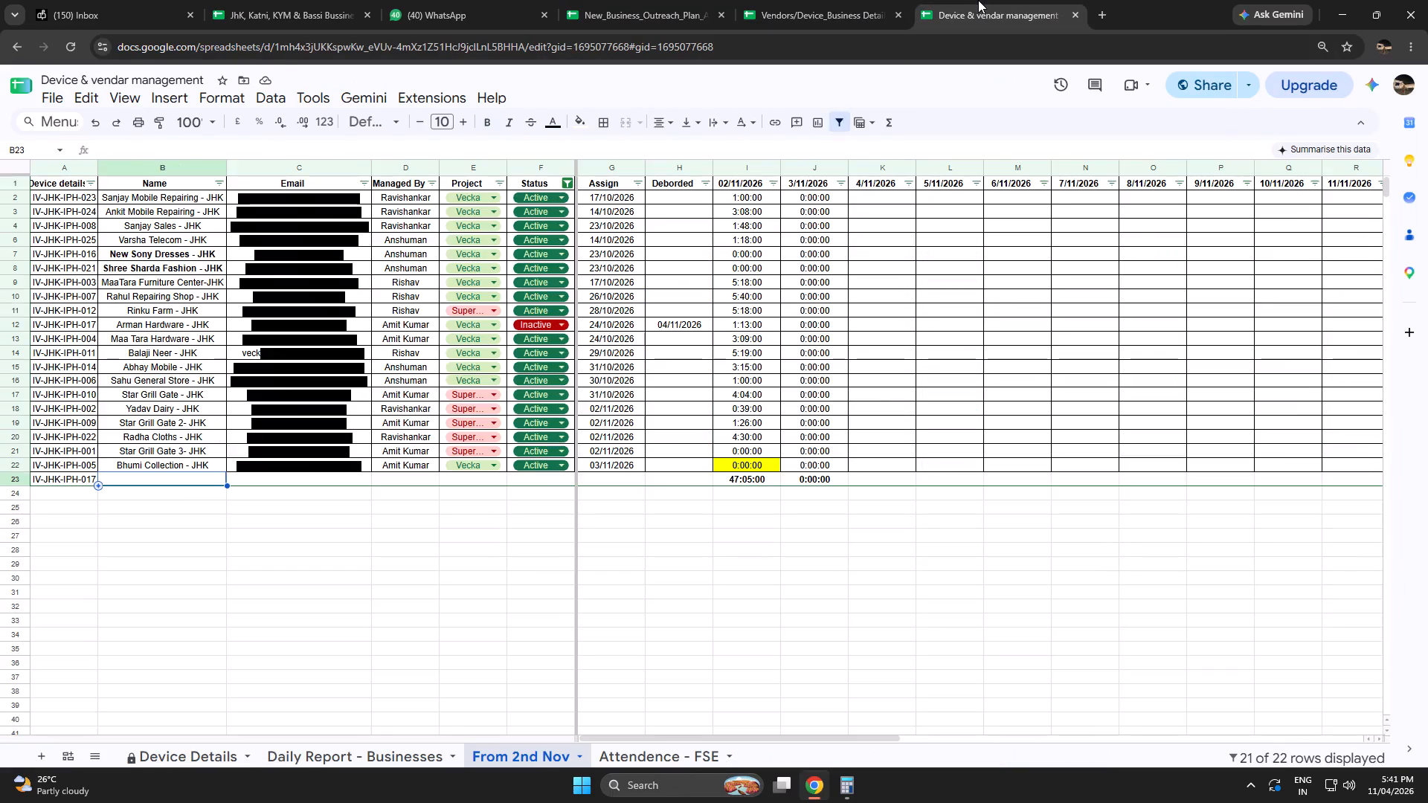
{"action": "key", "text": "ctrl+shift+v"}
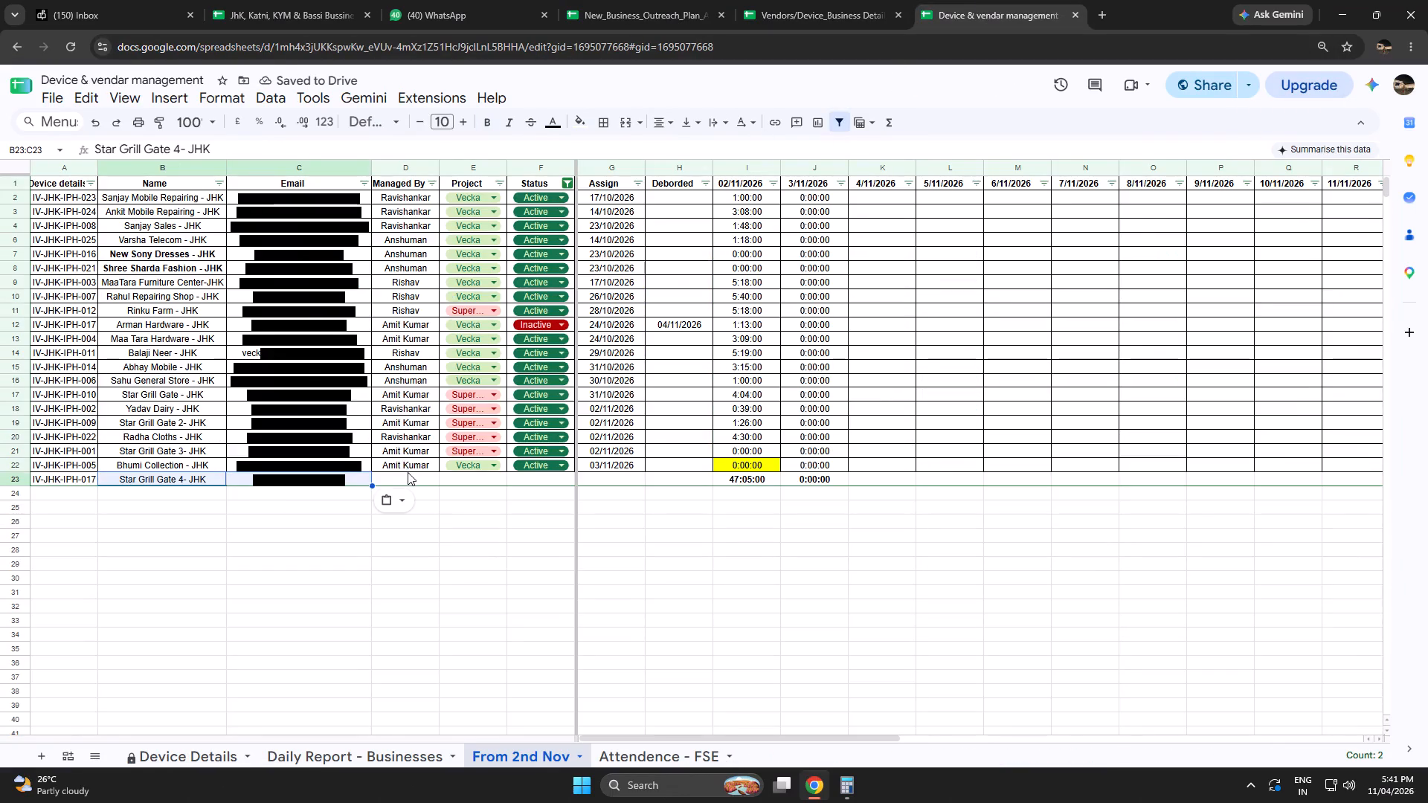
Complete Star Grill Gate 4's row with the manager from the row above, project Supernova, status Active and assign date 04/11/2026.
{"action": "left_click_drag", "start_coordinate": [408, 472], "coordinate": [409, 480]}
{"action": "key", "text": "ctrl+d"}
{"action": "left_click", "coordinate": [482, 500]}
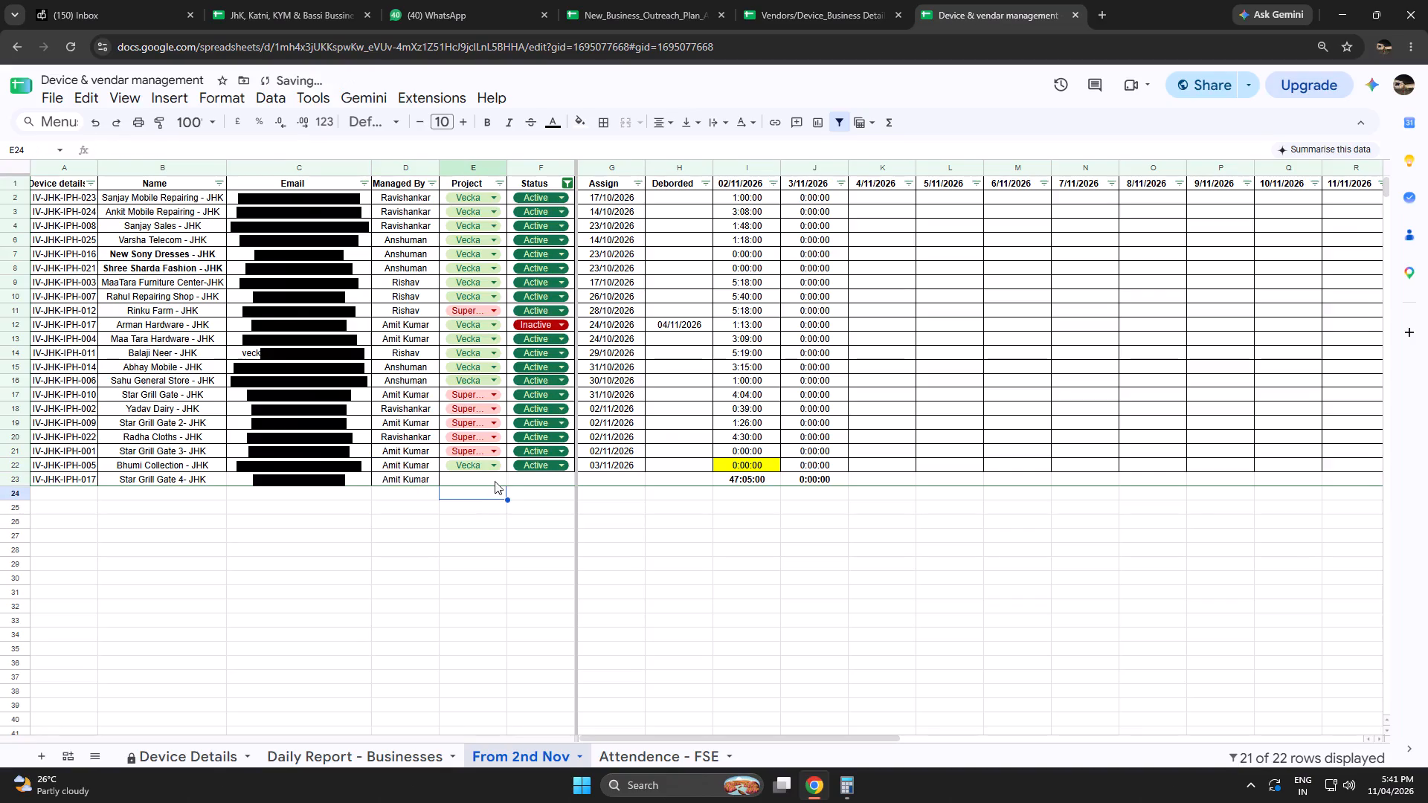
{"action": "left_click_drag", "start_coordinate": [503, 470], "coordinate": [540, 479]}
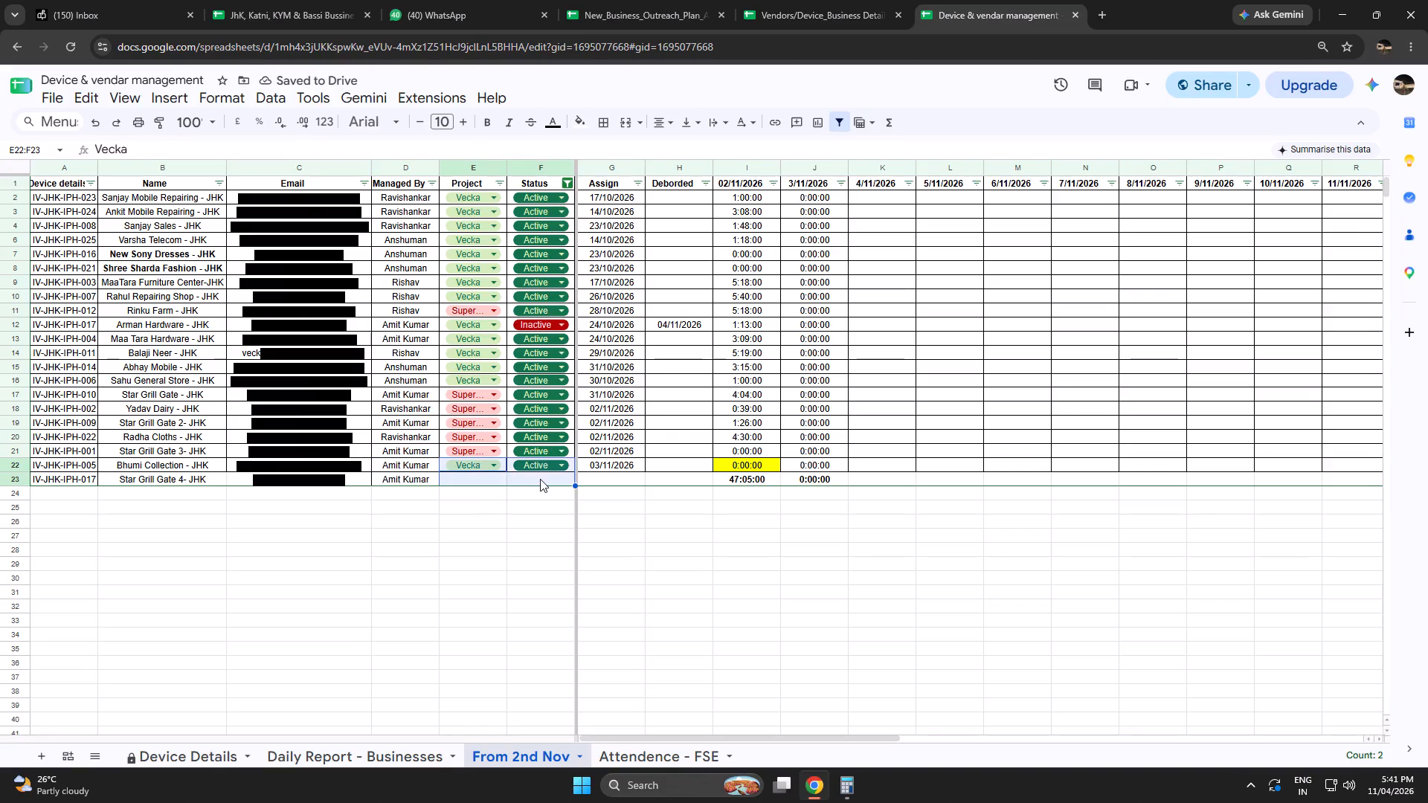
{"action": "key", "text": "ctrl+d"}
{"action": "left_click", "coordinate": [478, 481]}
{"action": "left_click", "coordinate": [477, 491]}
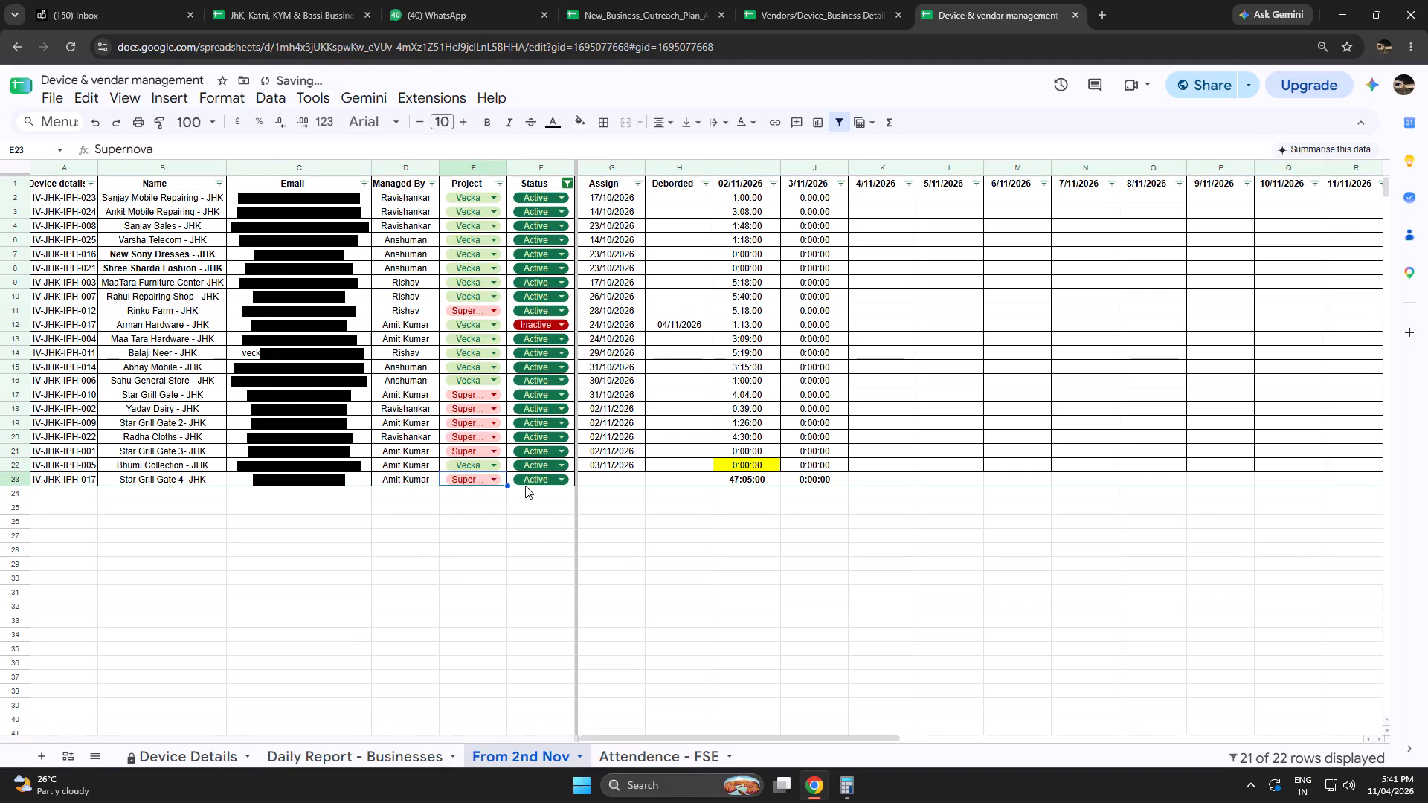
{"action": "left_click", "coordinate": [620, 520]}
{"action": "left_click", "coordinate": [599, 477]}
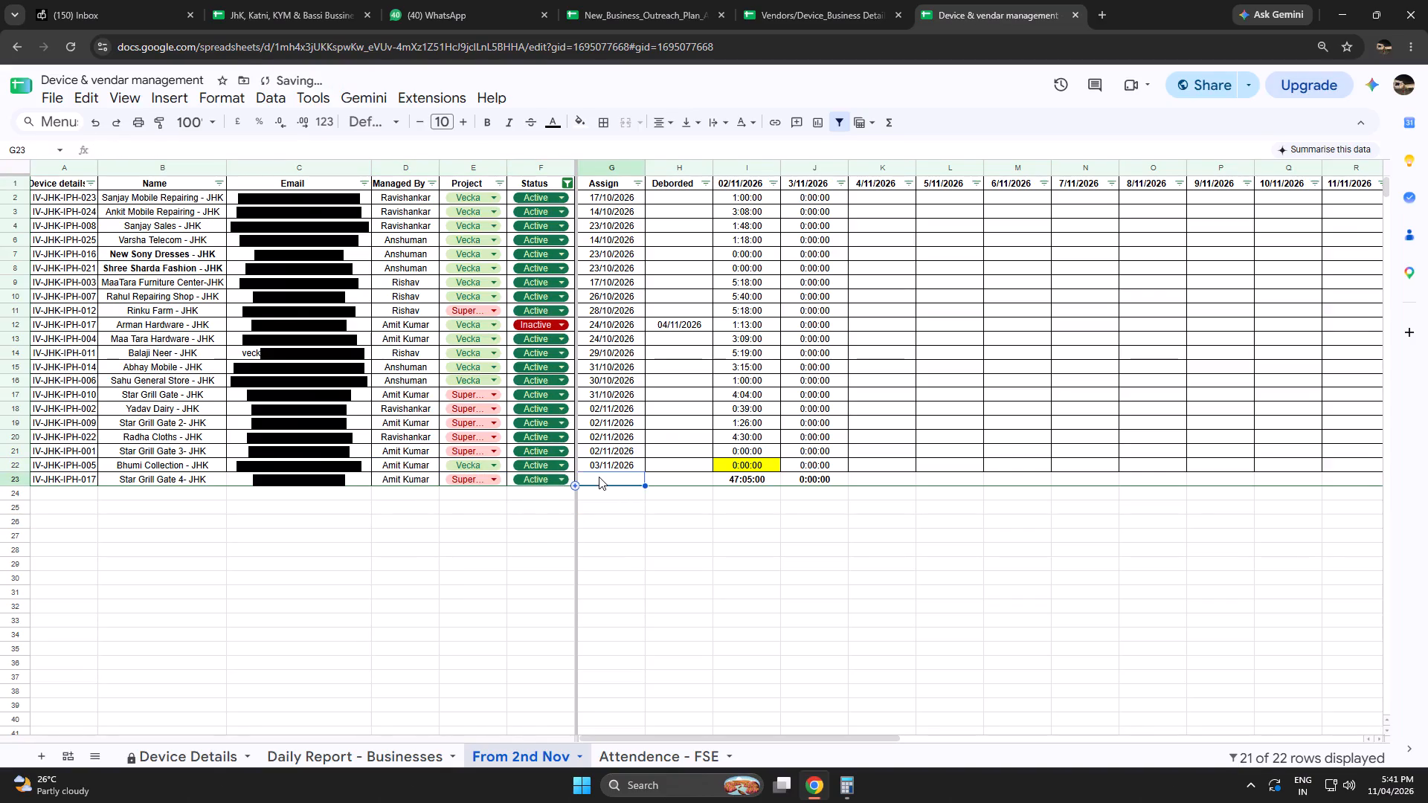
{"action": "key", "text": "ctrl+semicolon"}
{"action": "left_click", "coordinate": [660, 574]}
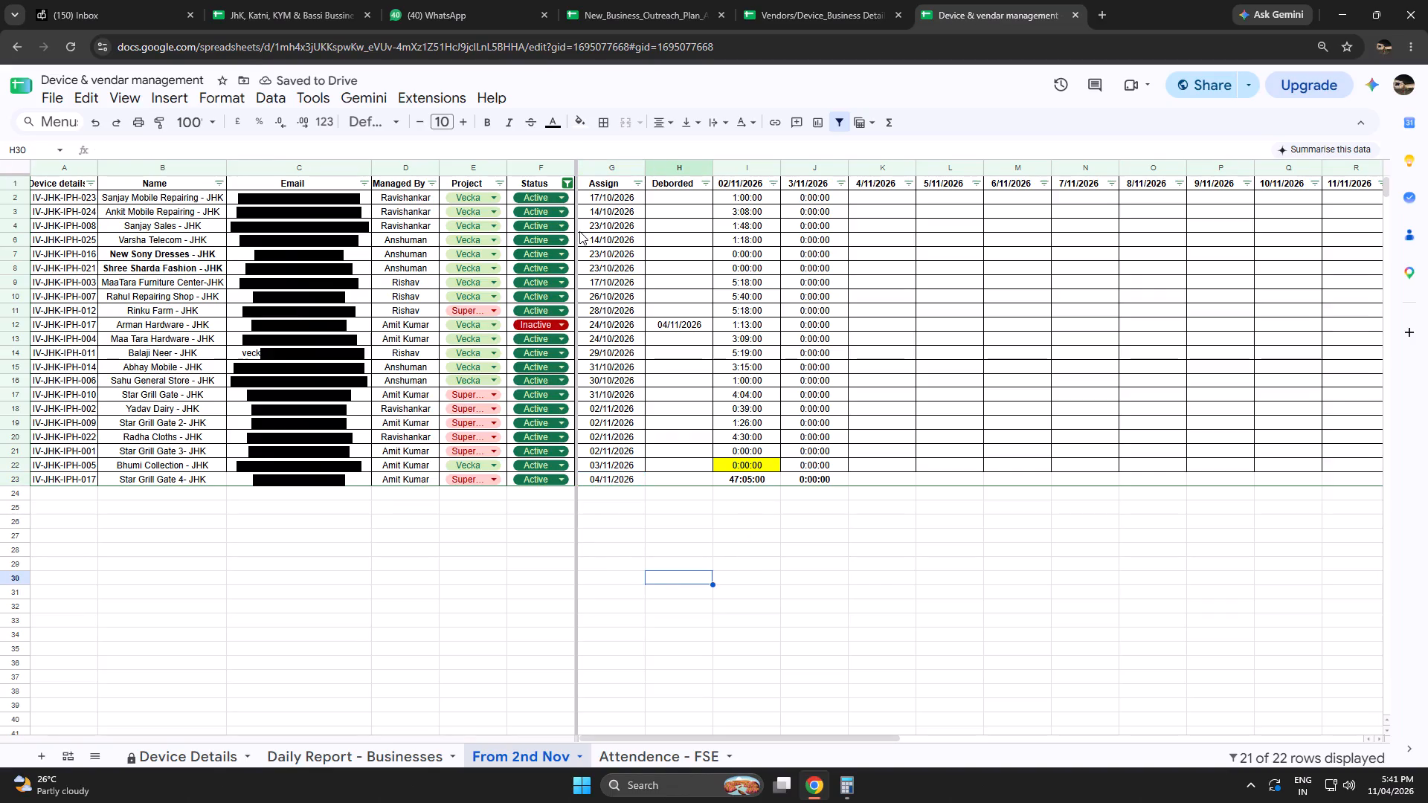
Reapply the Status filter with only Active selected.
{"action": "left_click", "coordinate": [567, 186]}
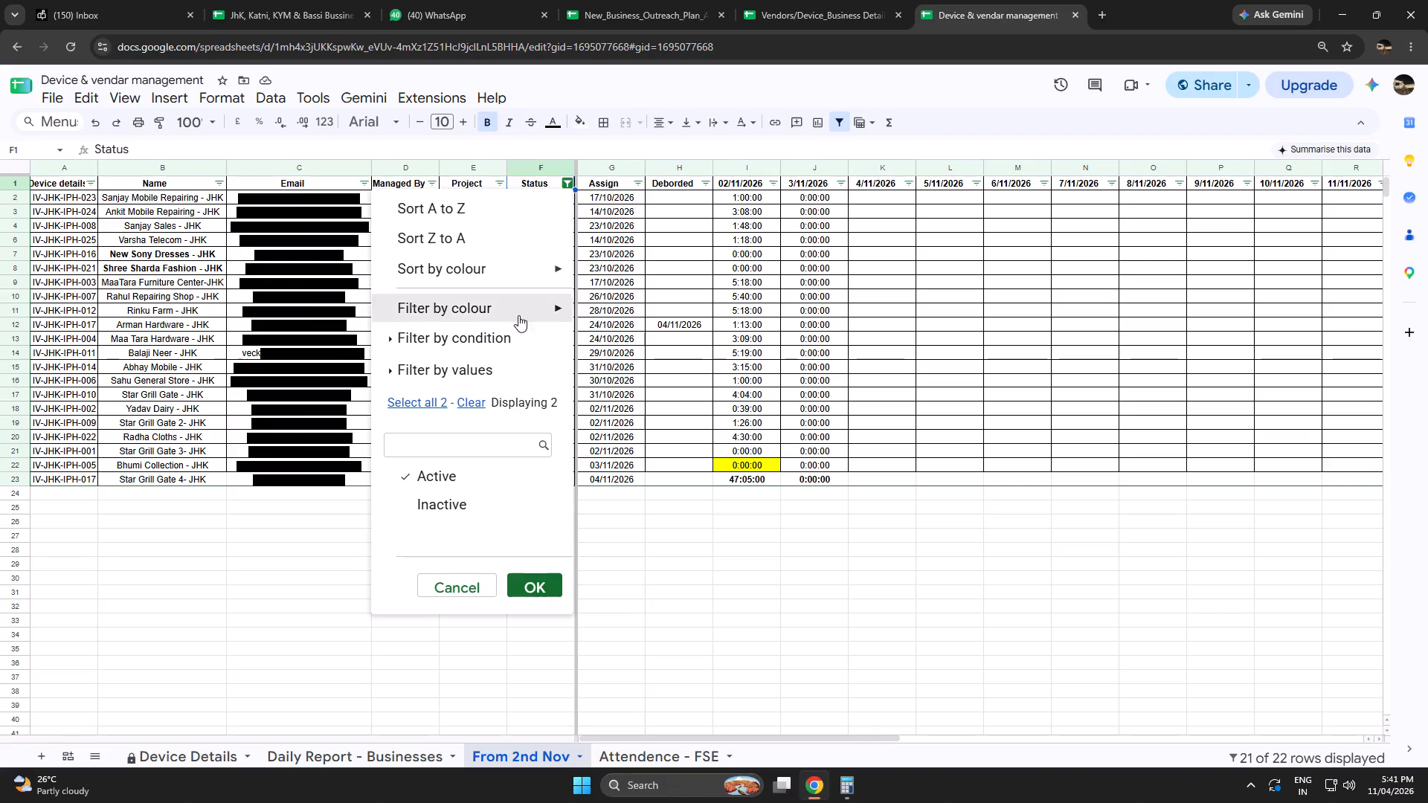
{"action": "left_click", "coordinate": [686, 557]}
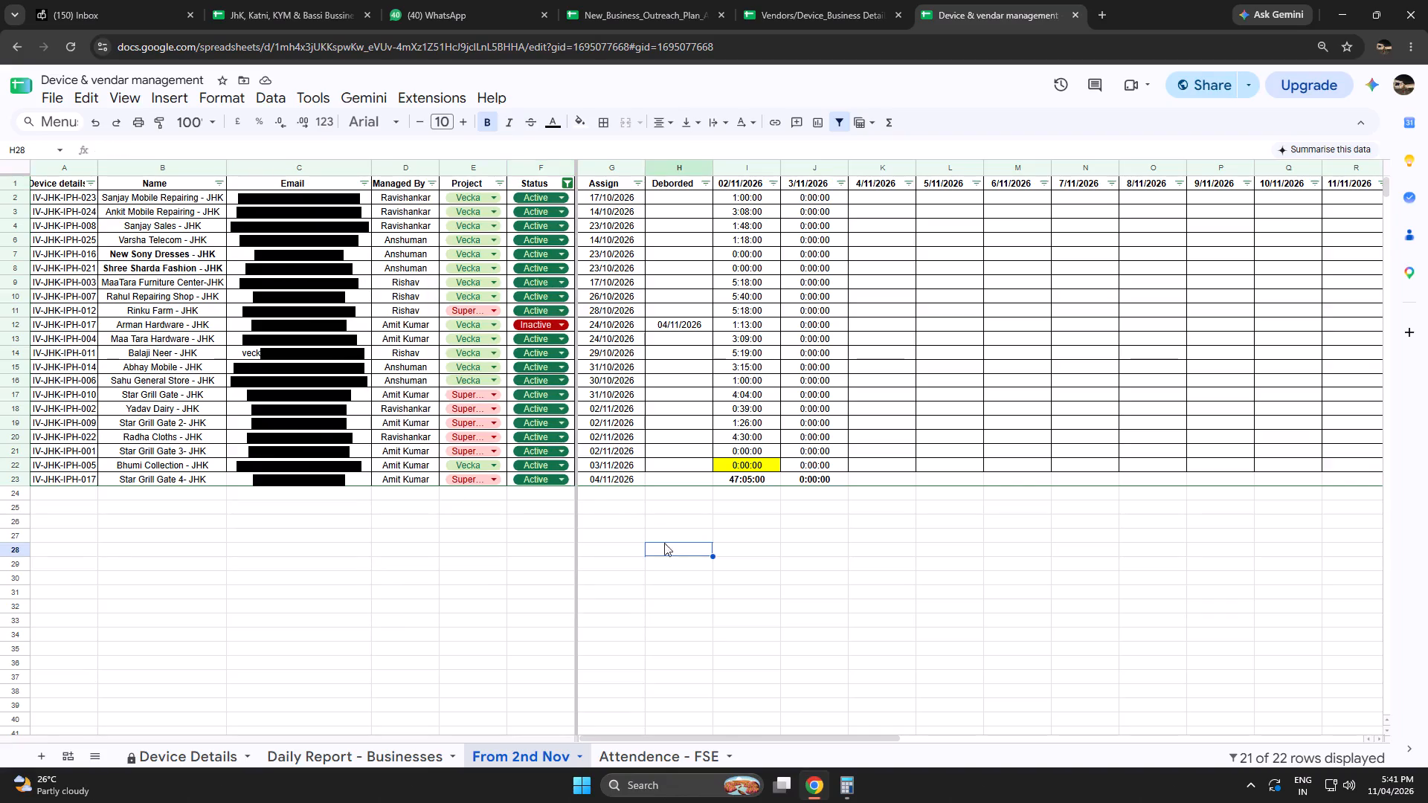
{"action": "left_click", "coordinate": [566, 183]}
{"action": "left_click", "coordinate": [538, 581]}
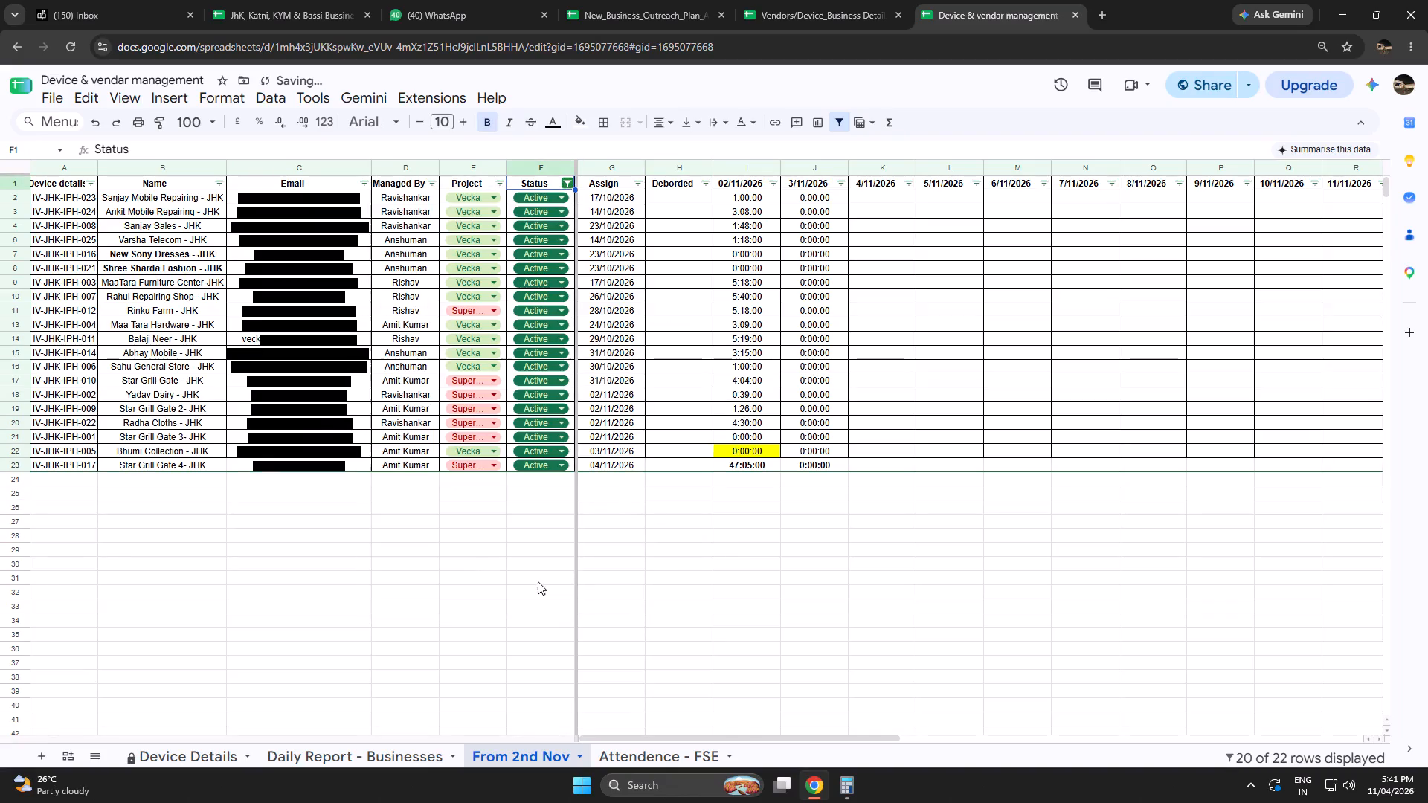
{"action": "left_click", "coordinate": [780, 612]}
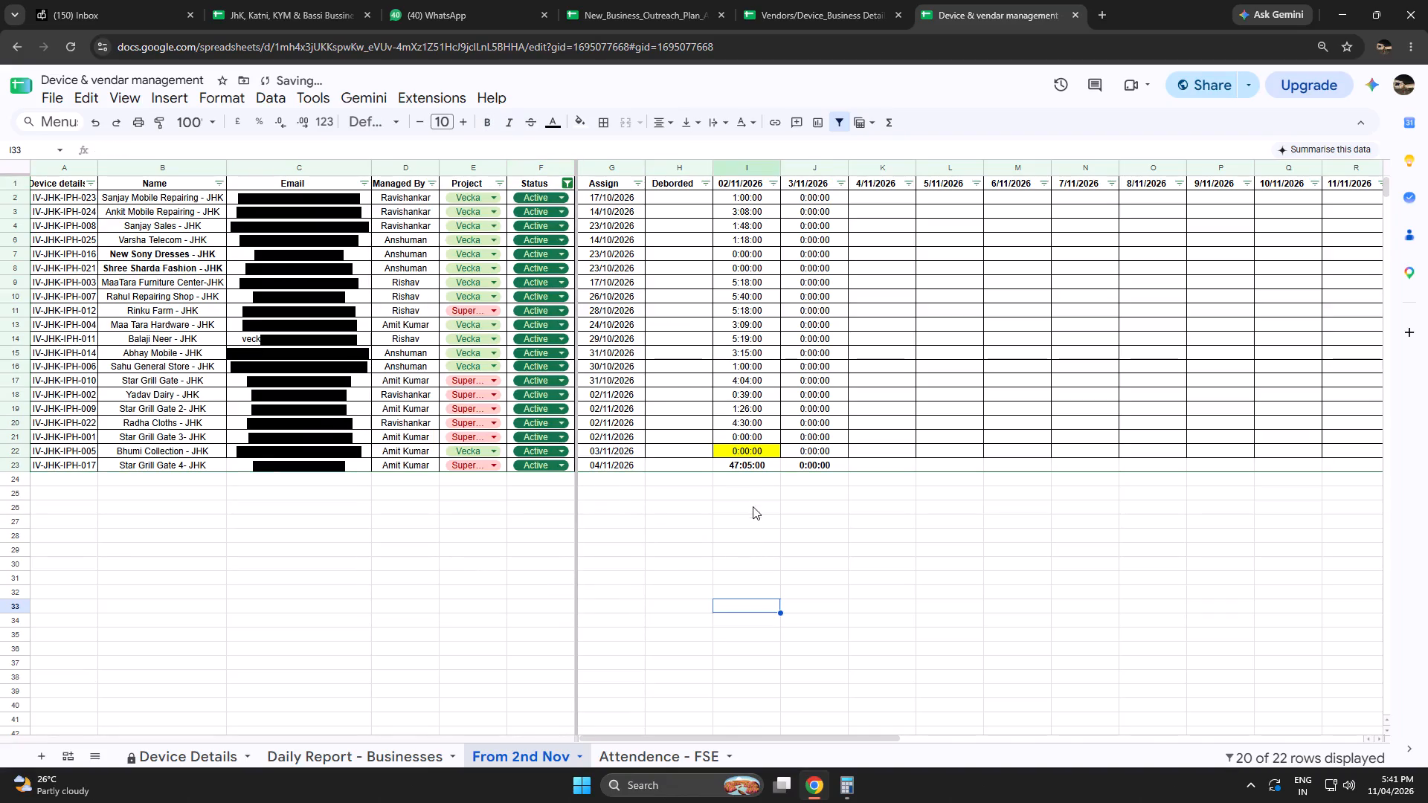
Move the 02/11/2026 and 3/11/2026 column totals from row 23 down to row 31, cells I31 and J31.
{"action": "left_click_drag", "start_coordinate": [742, 470], "coordinate": [810, 471]}
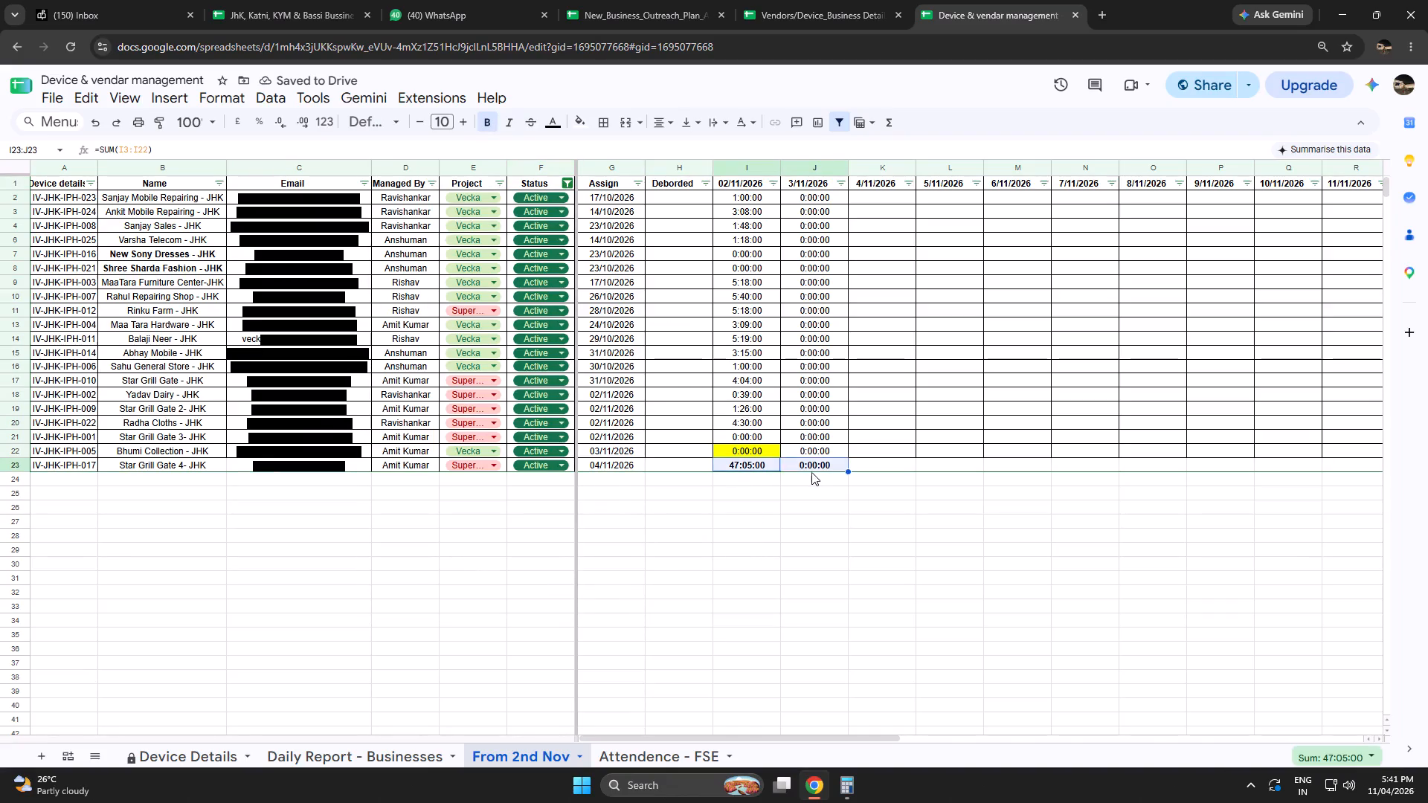
{"action": "key", "text": "ctrl+x"}
{"action": "left_click", "coordinate": [730, 579]}
{"action": "key", "text": "ctrl+v"}
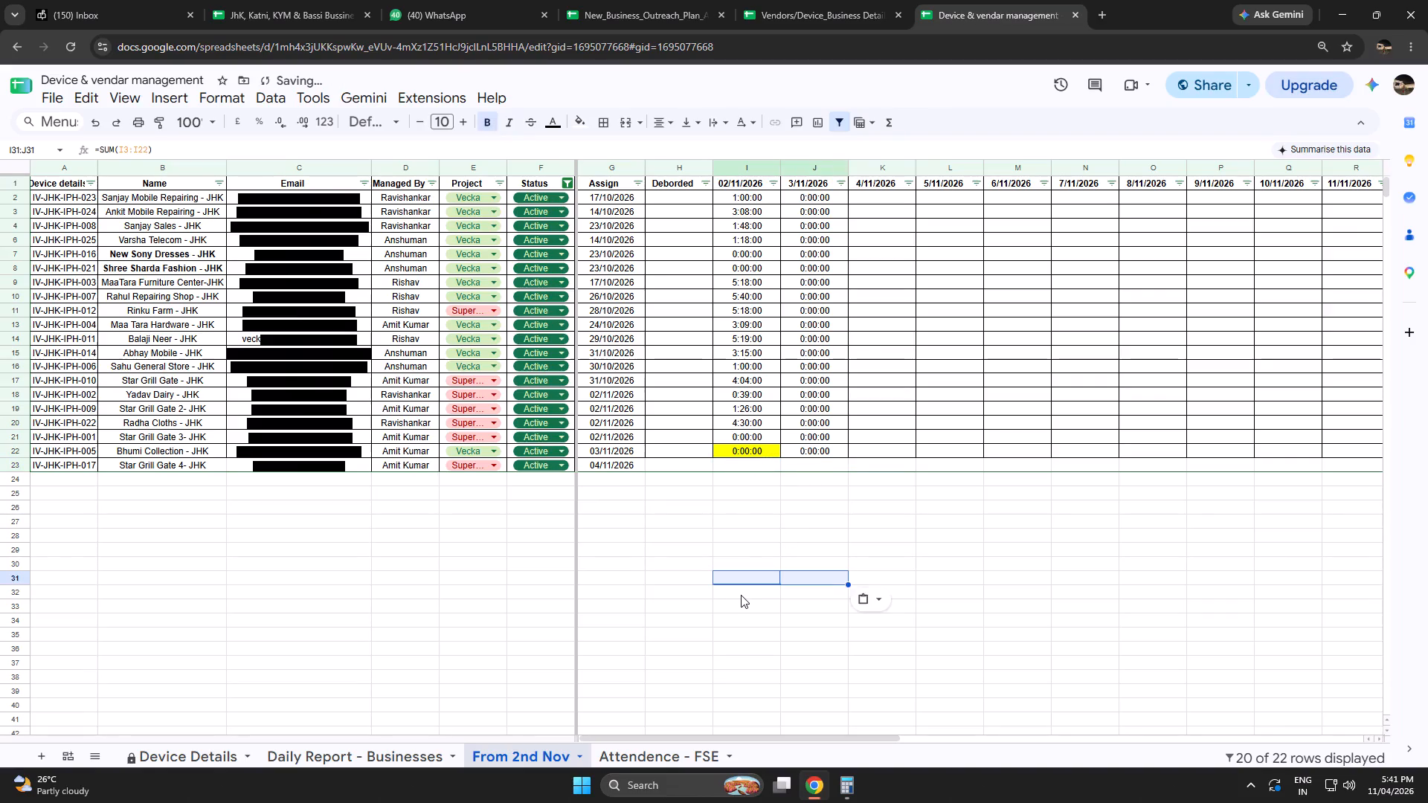
{"action": "left_click", "coordinate": [913, 561]}
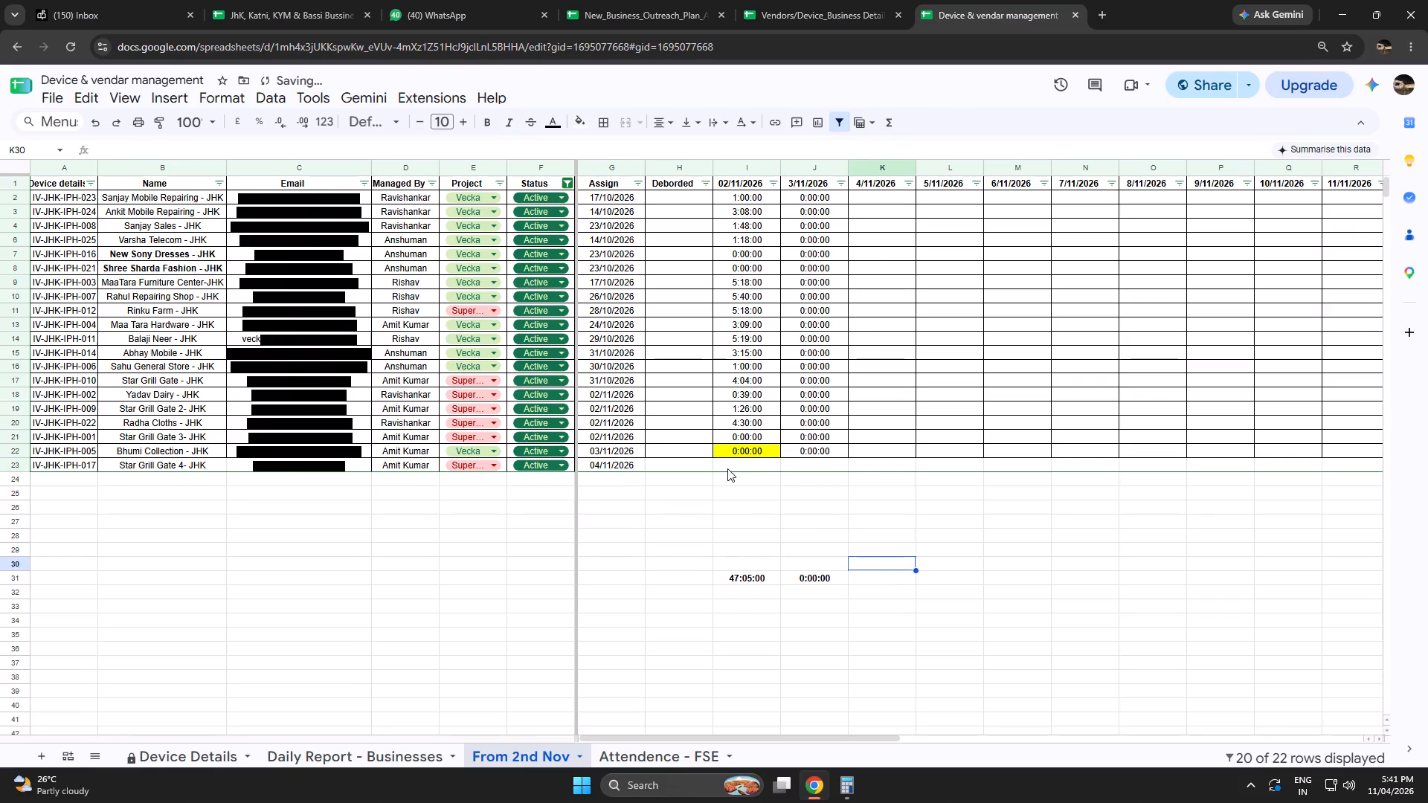
Fill Bhumi Collection's 0:00:00 hours for 02/11/2026 and 3/11/2026 down into Star Grill Gate 4's row.
{"action": "left_click_drag", "start_coordinate": [730, 456], "coordinate": [797, 467]}
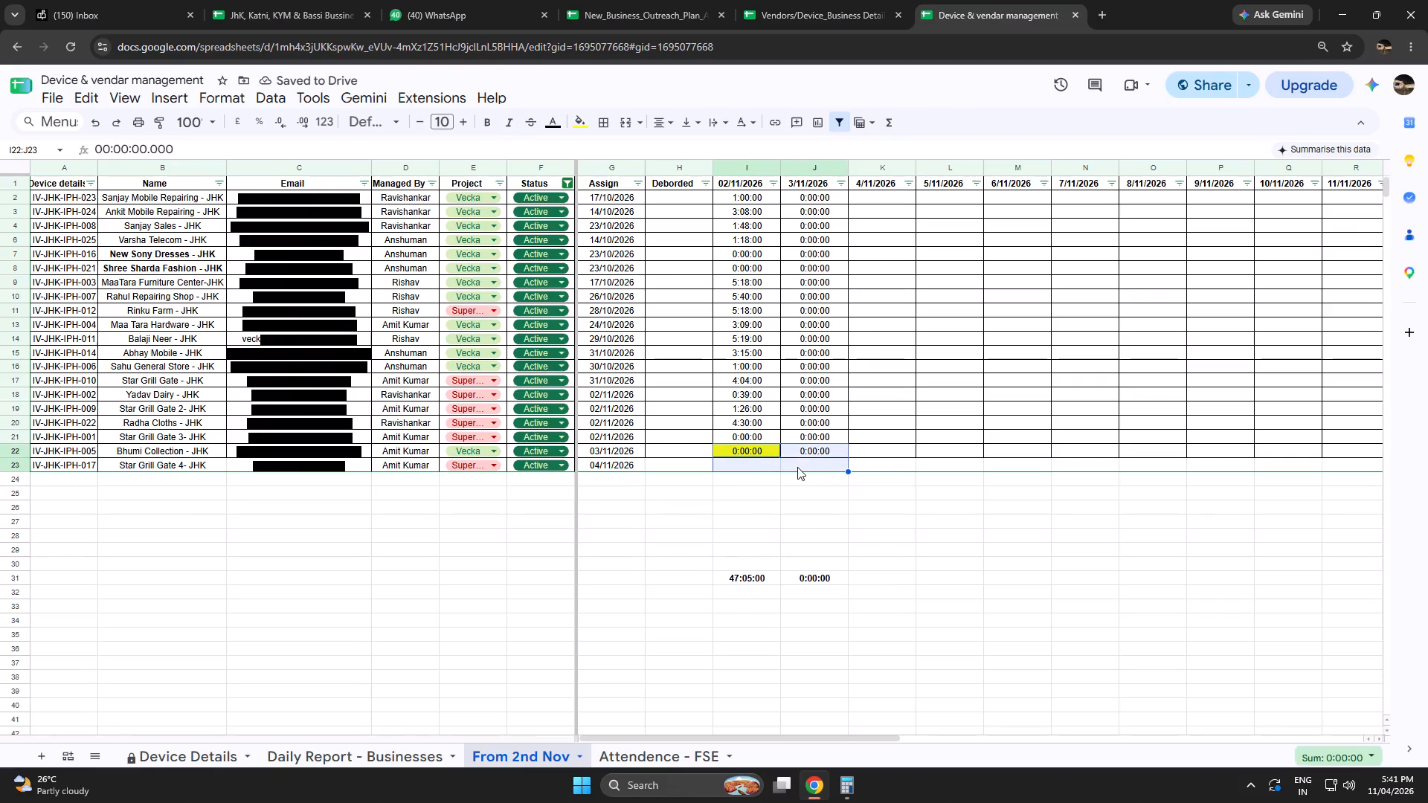
{"action": "key", "text": "ctrl+d"}
{"action": "left_click", "coordinate": [797, 467]}
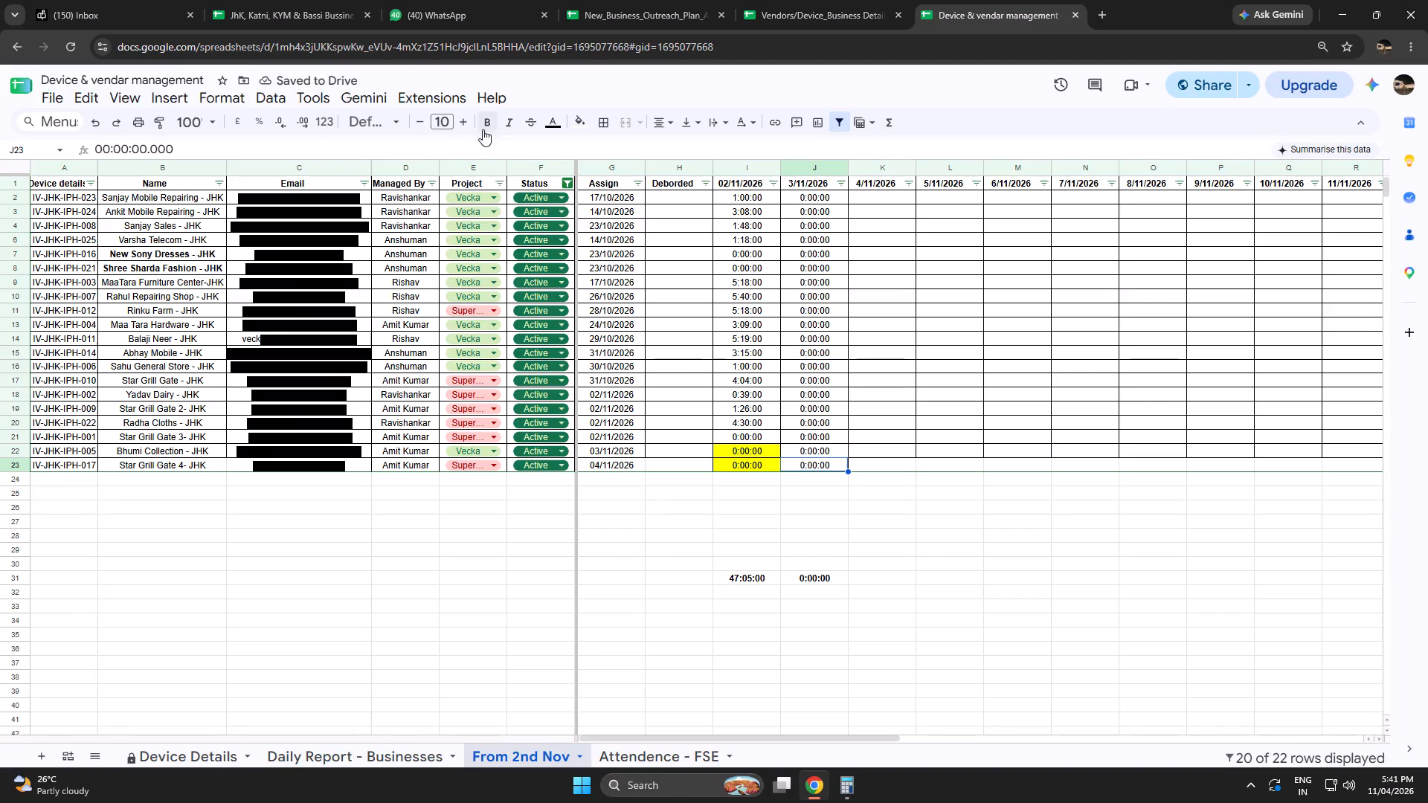
Include Inactive businesses in the Status filter alongside the Active ones.
{"action": "left_click", "coordinate": [565, 184]}
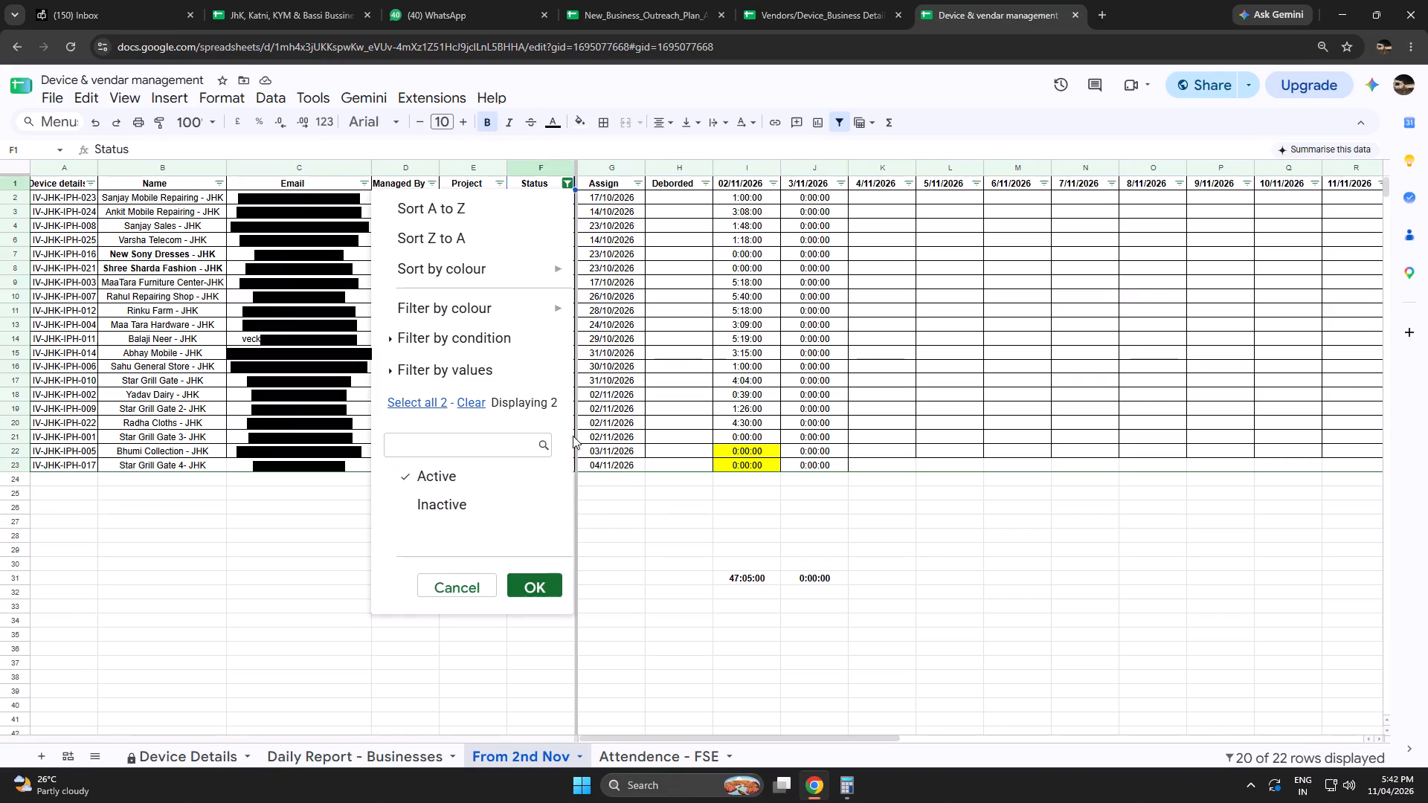
{"action": "left_click", "coordinate": [461, 511]}
{"action": "left_click", "coordinate": [529, 590]}
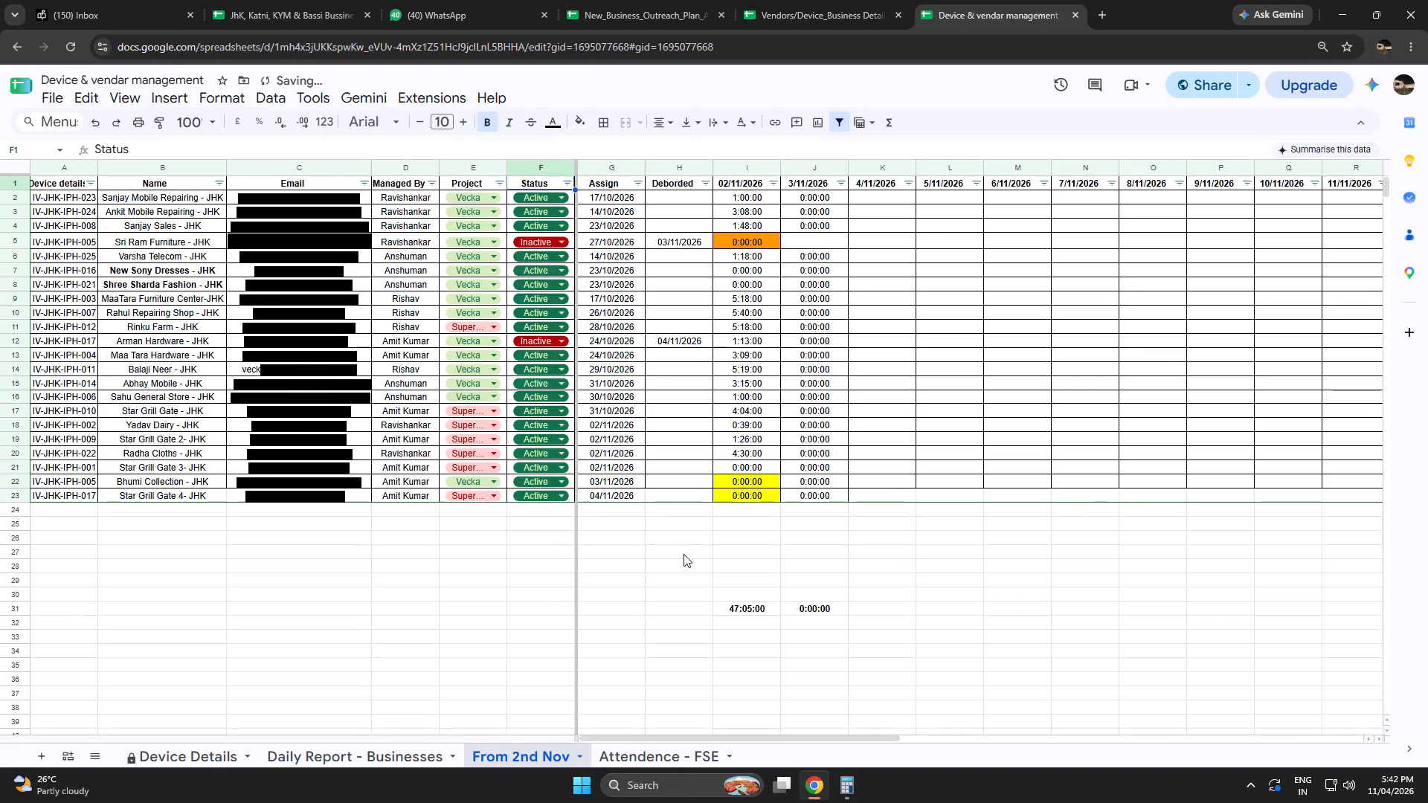
{"action": "left_click", "coordinate": [878, 551]}
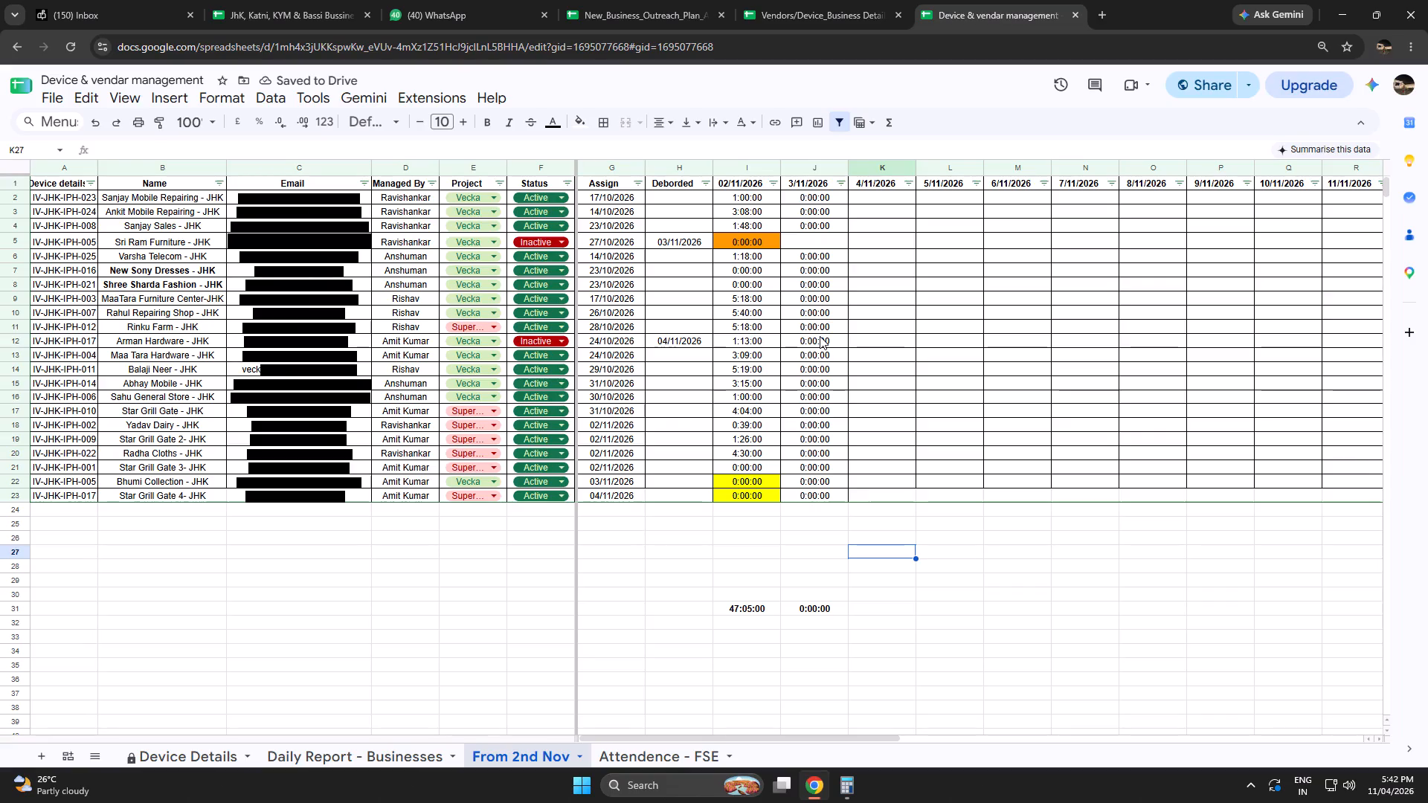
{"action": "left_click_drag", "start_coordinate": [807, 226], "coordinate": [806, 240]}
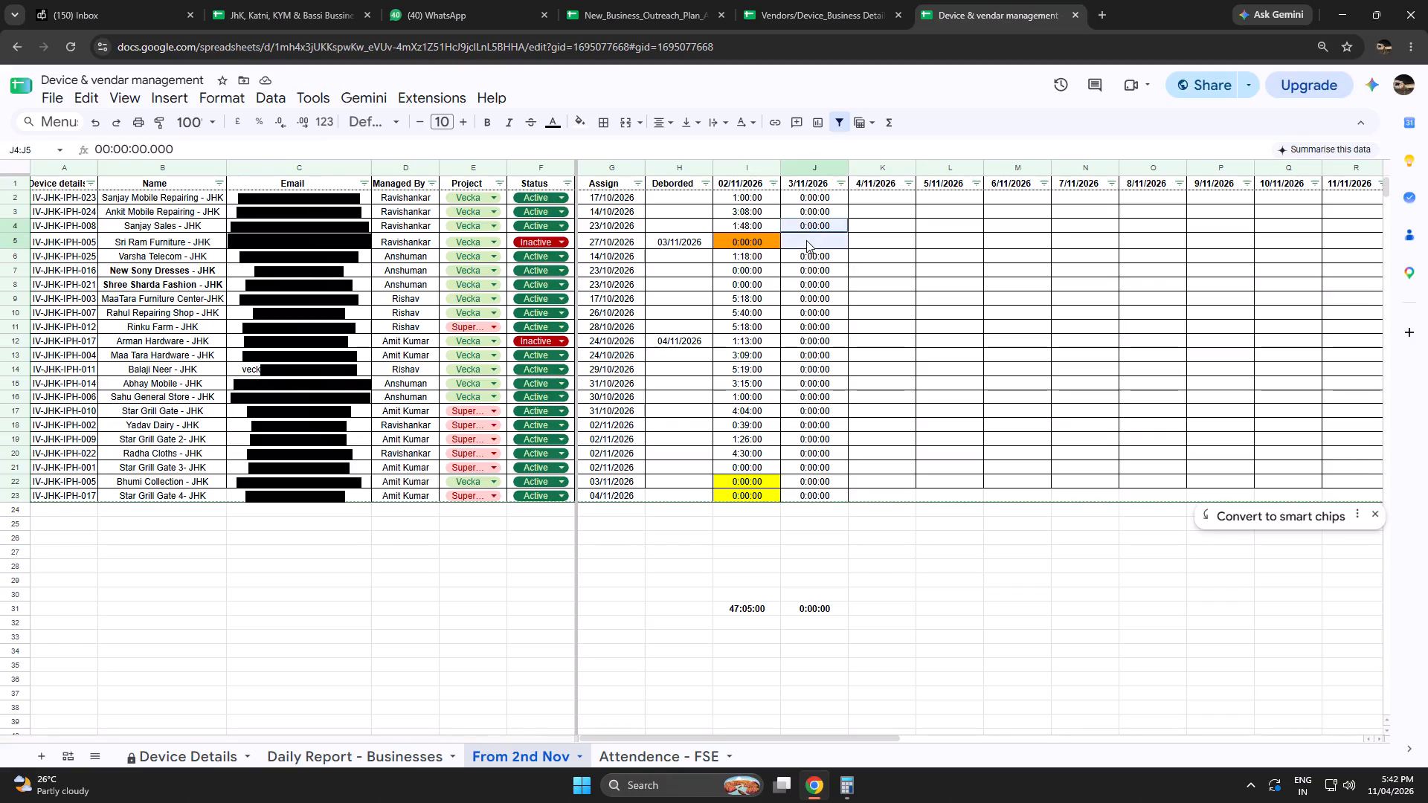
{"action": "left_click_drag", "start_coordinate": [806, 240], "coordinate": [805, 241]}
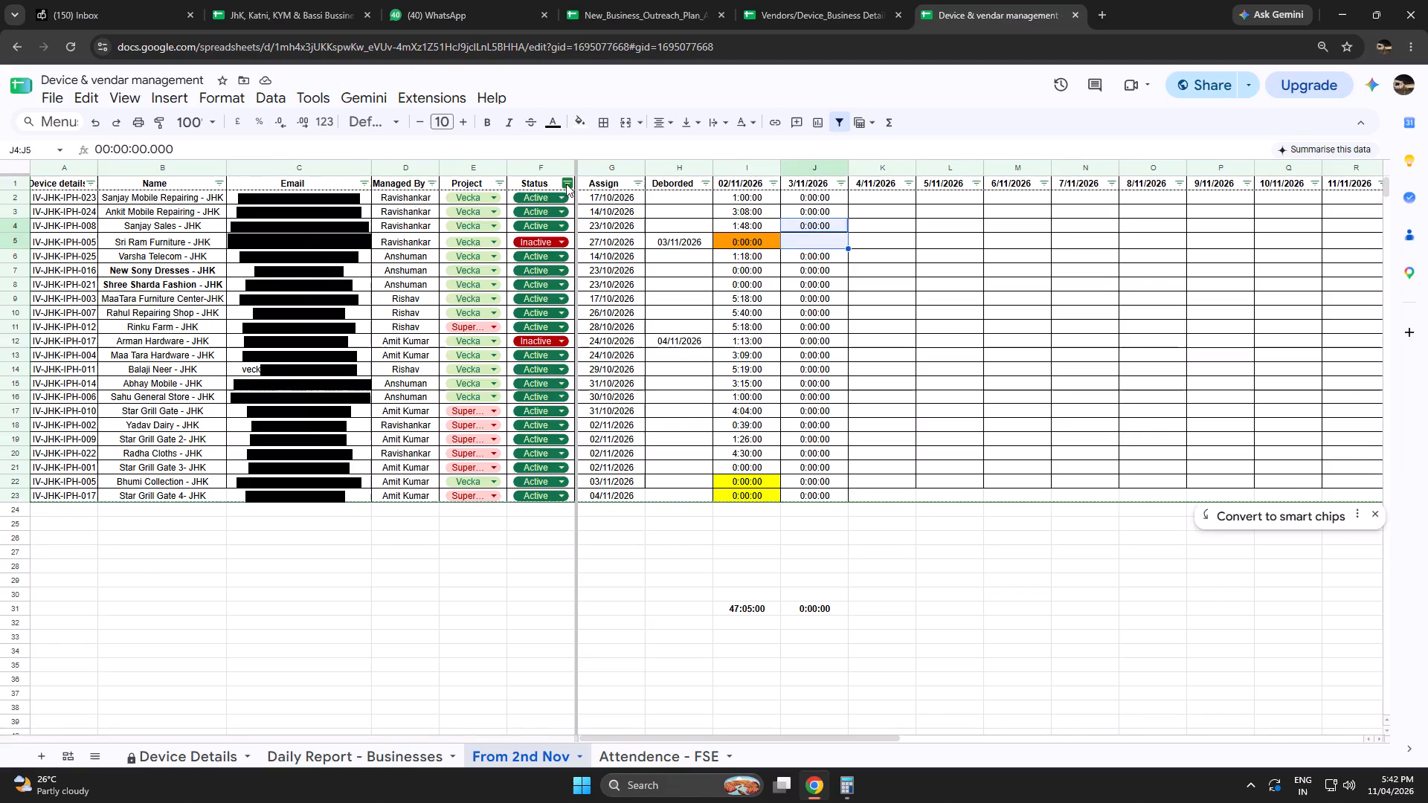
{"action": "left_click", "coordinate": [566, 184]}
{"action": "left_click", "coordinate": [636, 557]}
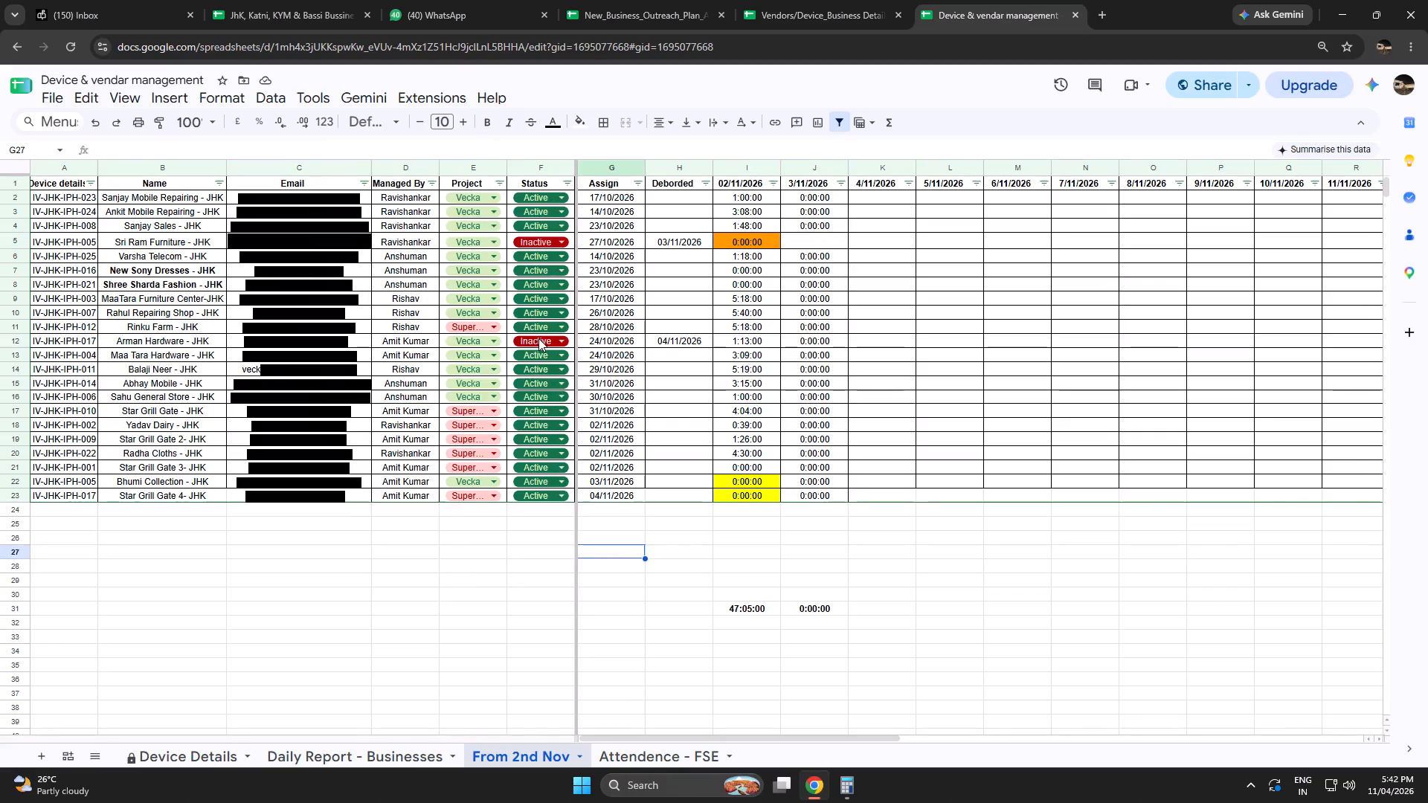
Set Arman Hardware's status to Active.
{"action": "left_click", "coordinate": [538, 338]}
{"action": "left_click", "coordinate": [535, 355]}
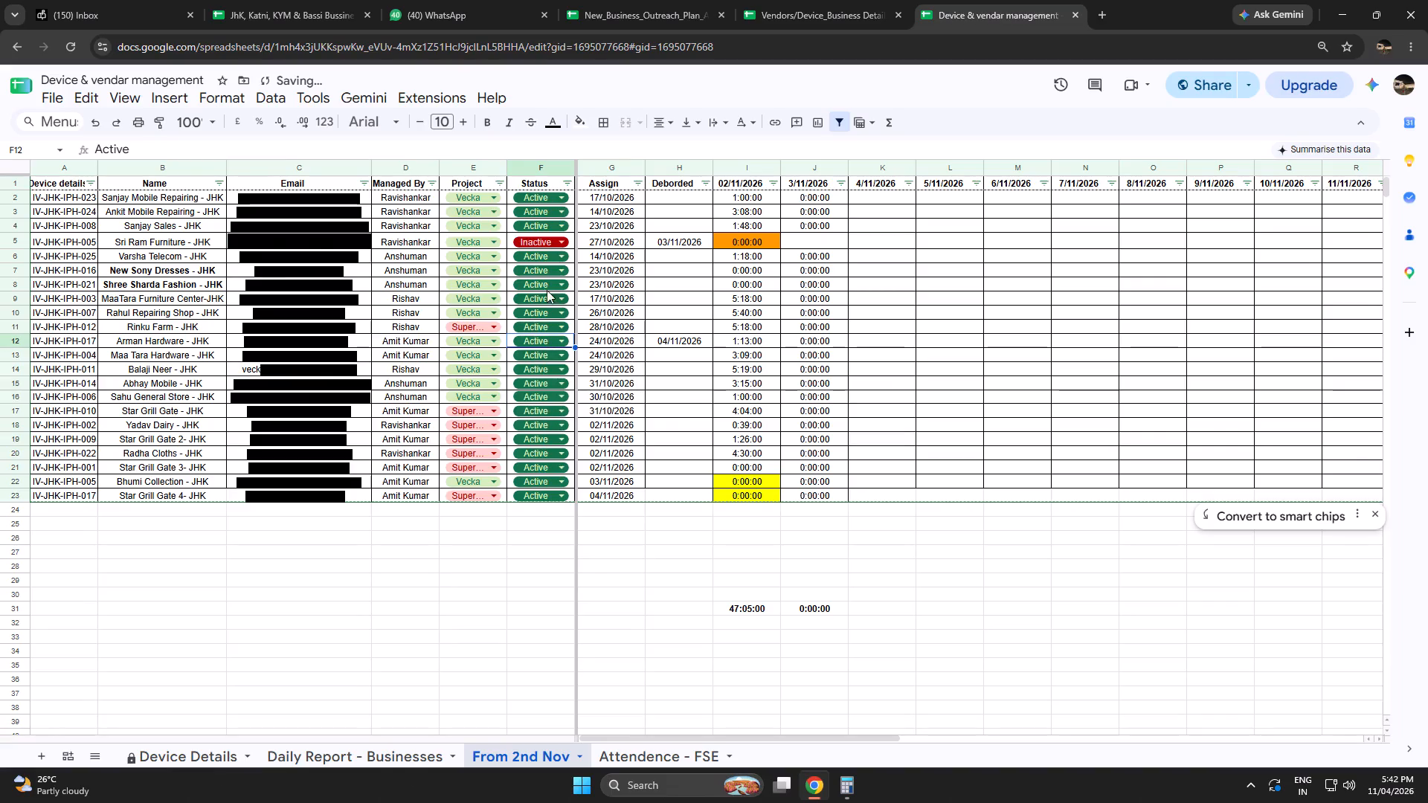
Filter the Status column to exclude Inactive businesses, keeping only the Active ones.
{"action": "left_click", "coordinate": [565, 180]}
{"action": "left_click", "coordinate": [456, 503]}
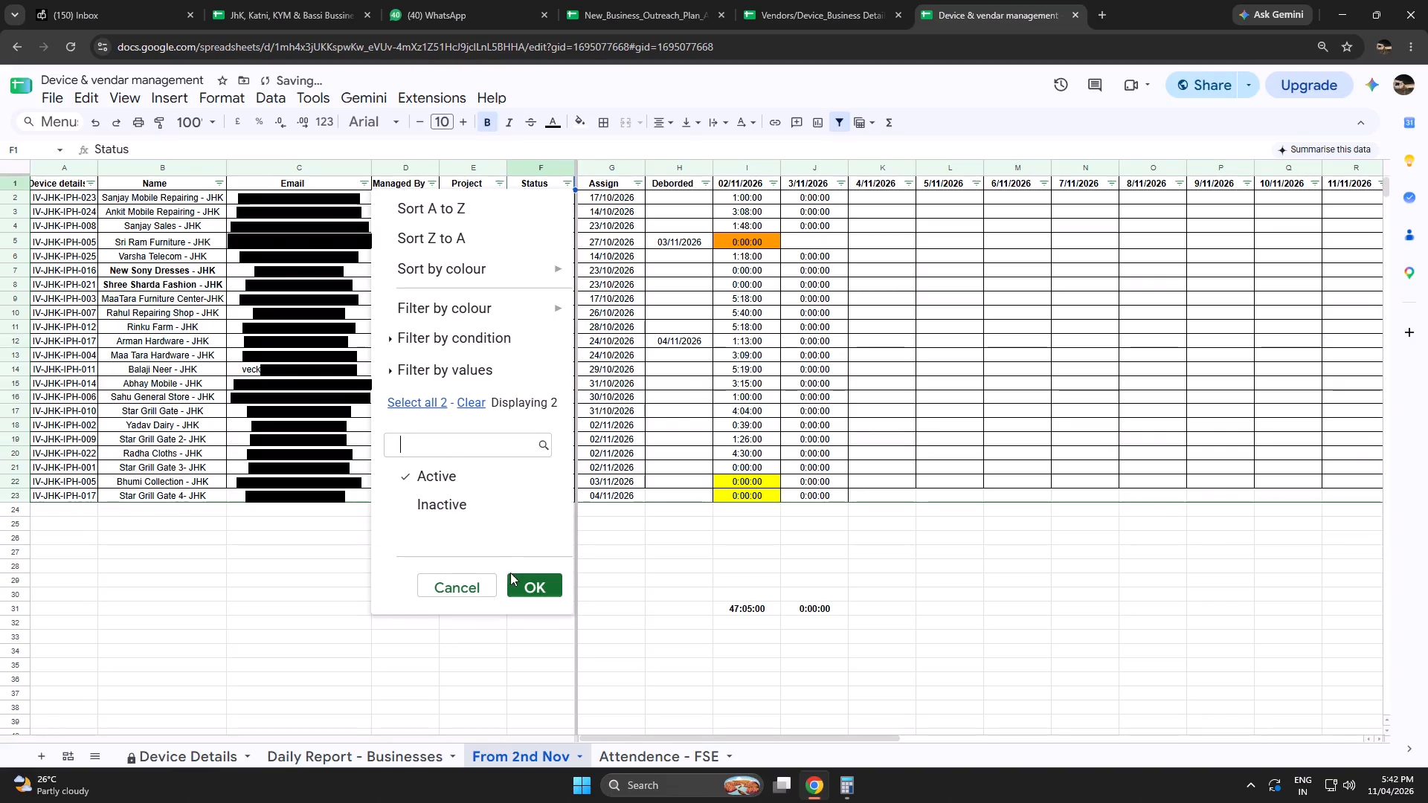
{"action": "left_click", "coordinate": [514, 576]}
Hide row 23, the Star Grill Gate 4 entry, in the From 2nd Nov sheet.
{"action": "left_click", "coordinate": [24, 477]}
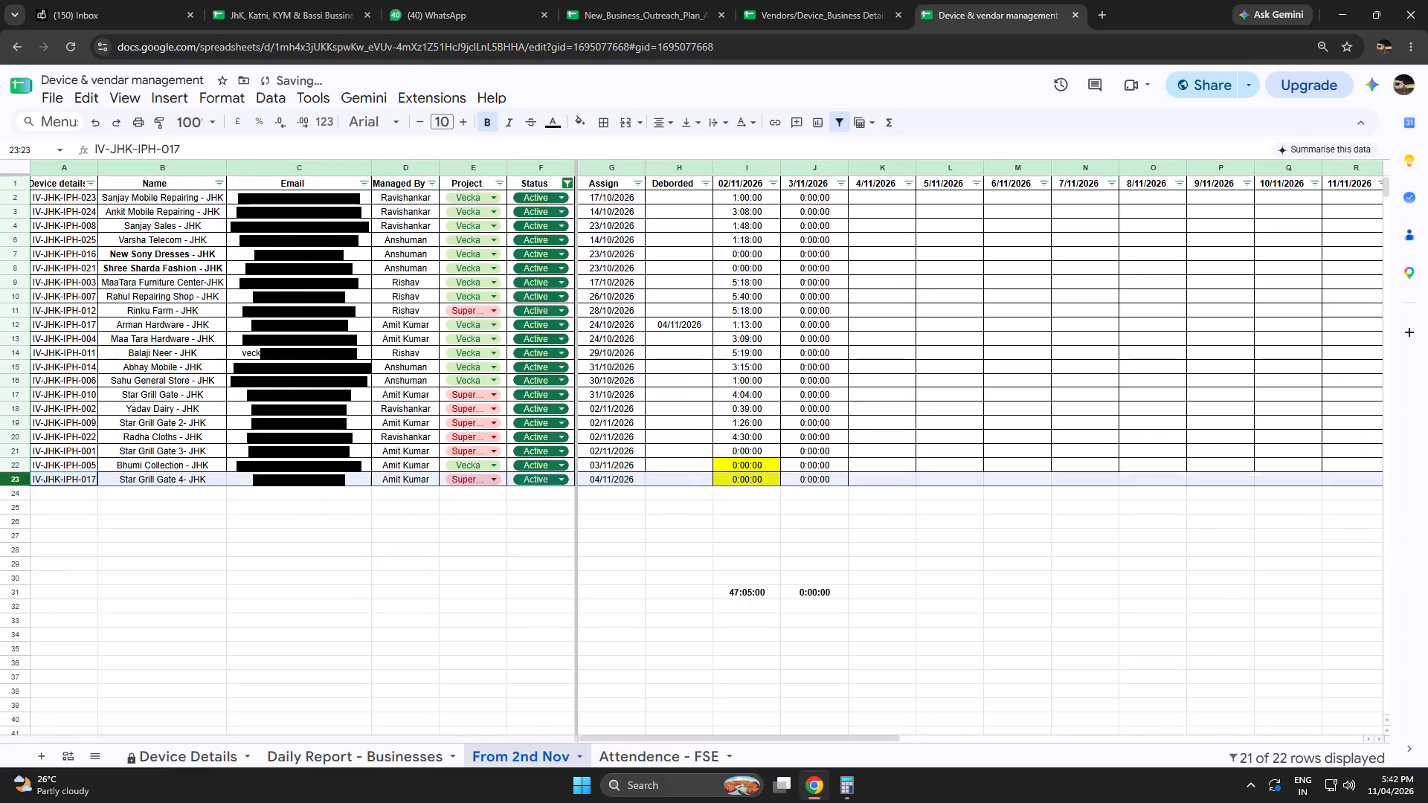
{"action": "right_click", "coordinate": [24, 477]}
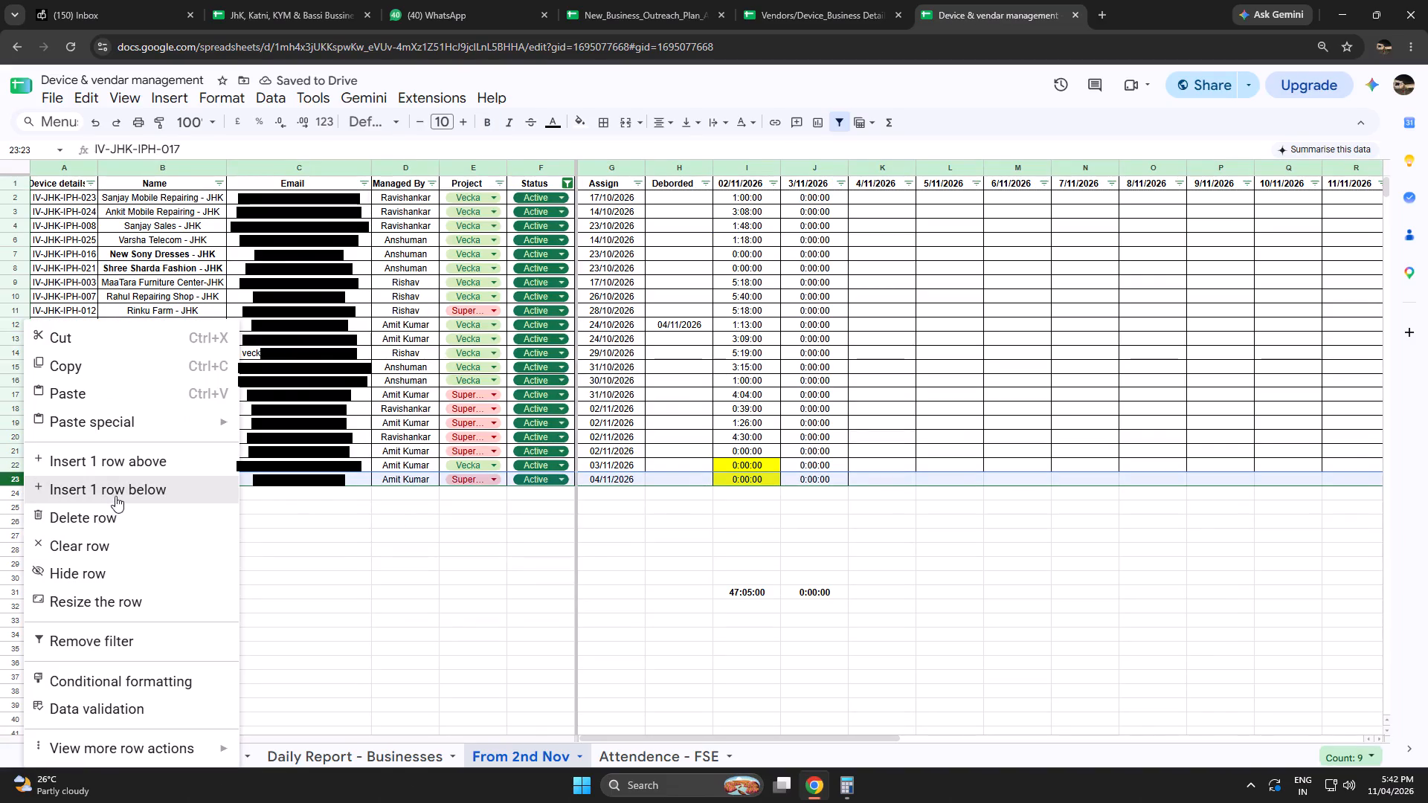
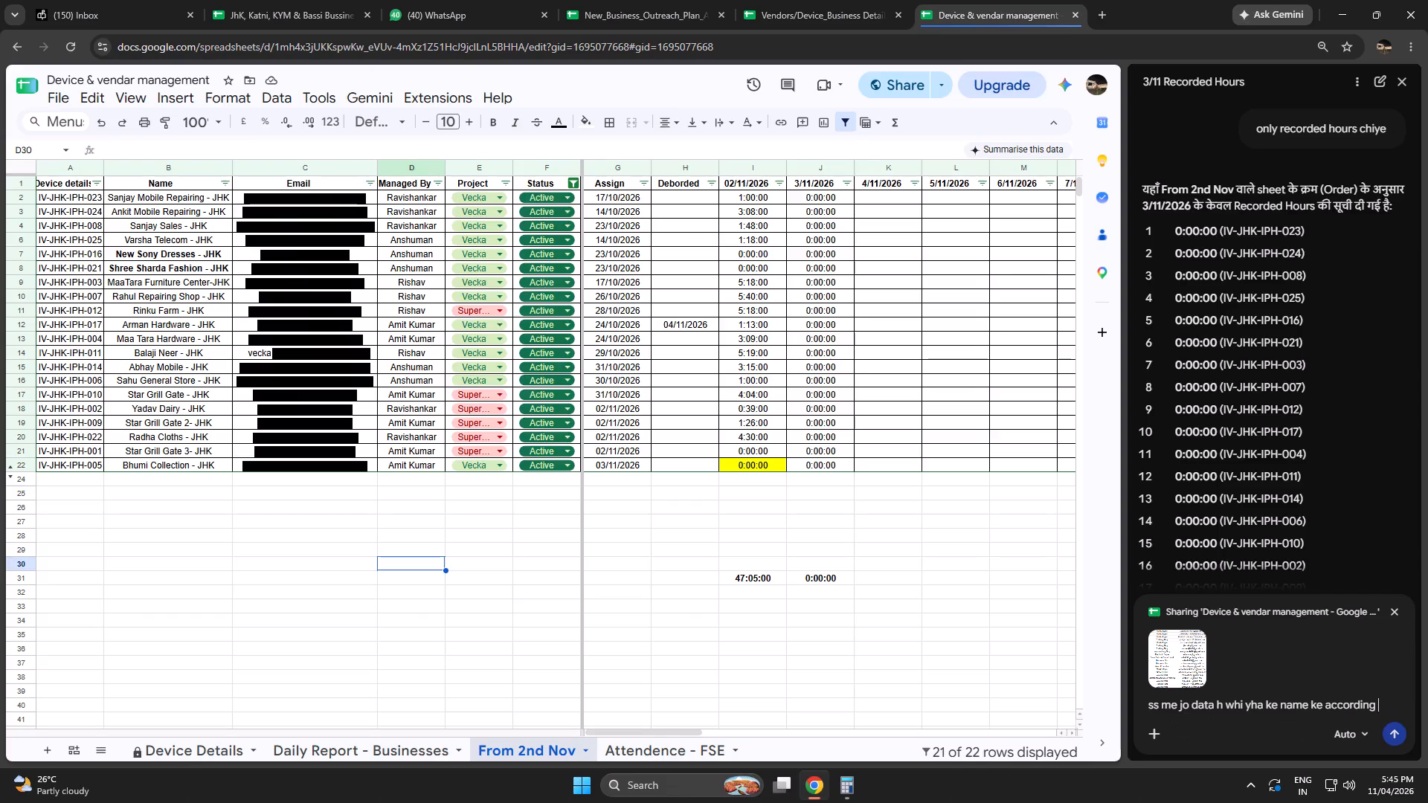
{"action": "type", "text": "bhjye"}
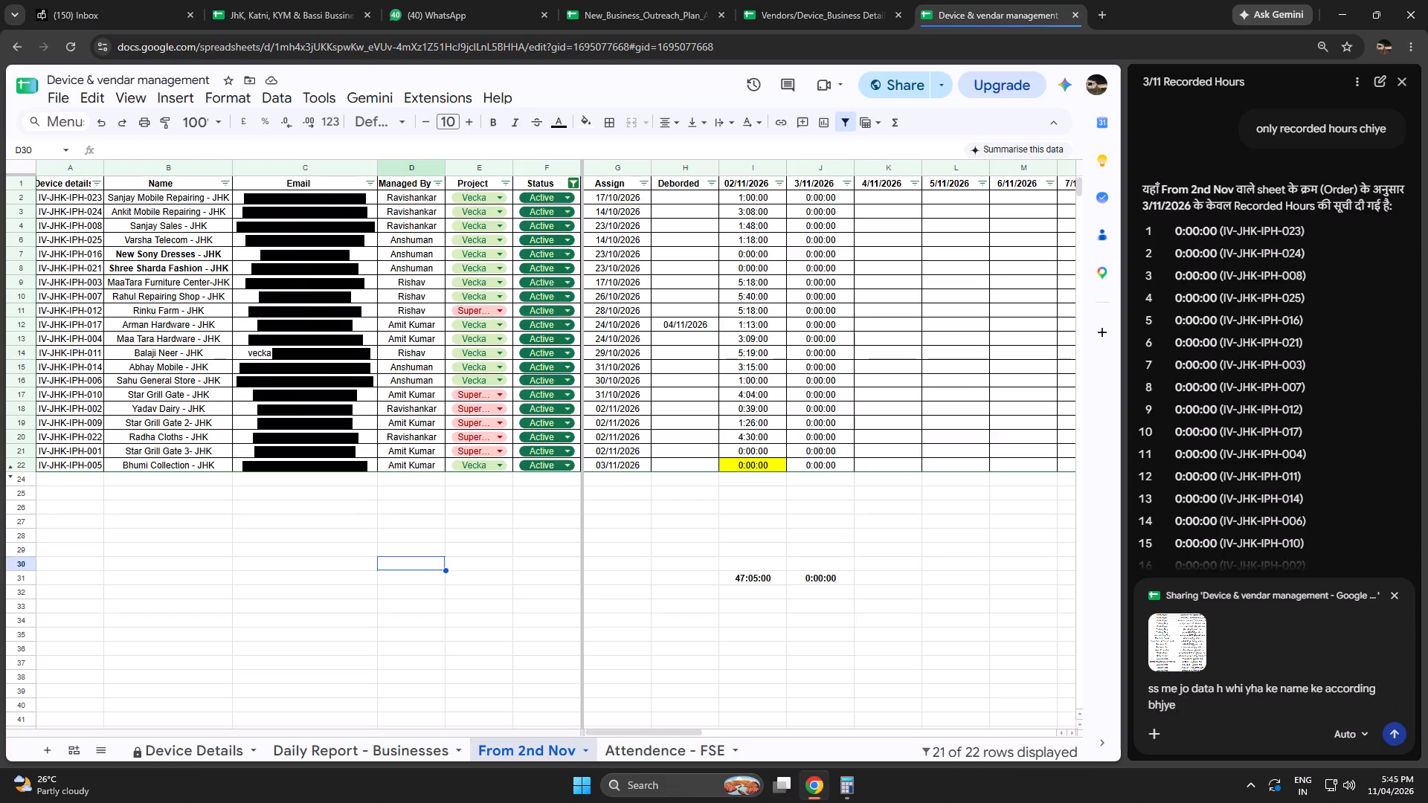
{"action": "key", "text": "BackSpace"}
{"action": "key", "text": "BackSpace"}
{"action": "key", "text": "BackSpace"}
{"action": "key", "text": "BackSpace"}
{"action": "key", "text": "BackSpace"}
{"action": "type", "text": "do"}
{"action": "key", "text": "Return"}
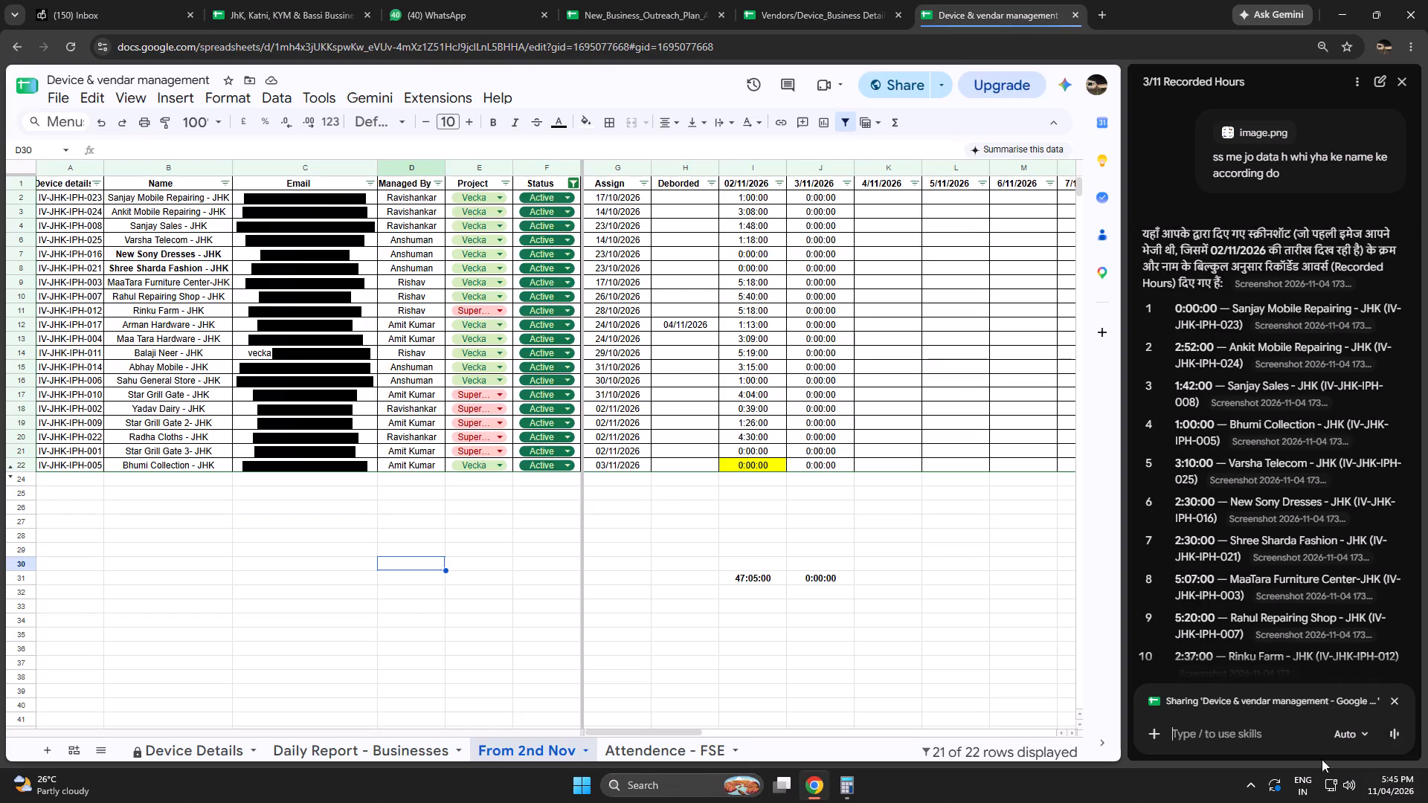
Ask Gemini for only the 3/11/2026 recording hours in a form suitable for direct copy-paste.
{"action": "left_click", "coordinate": [1252, 743]}
{"action": "left_click", "coordinate": [1239, 733]}
{"action": "type", "text": "only recording hours do direct copy p"}
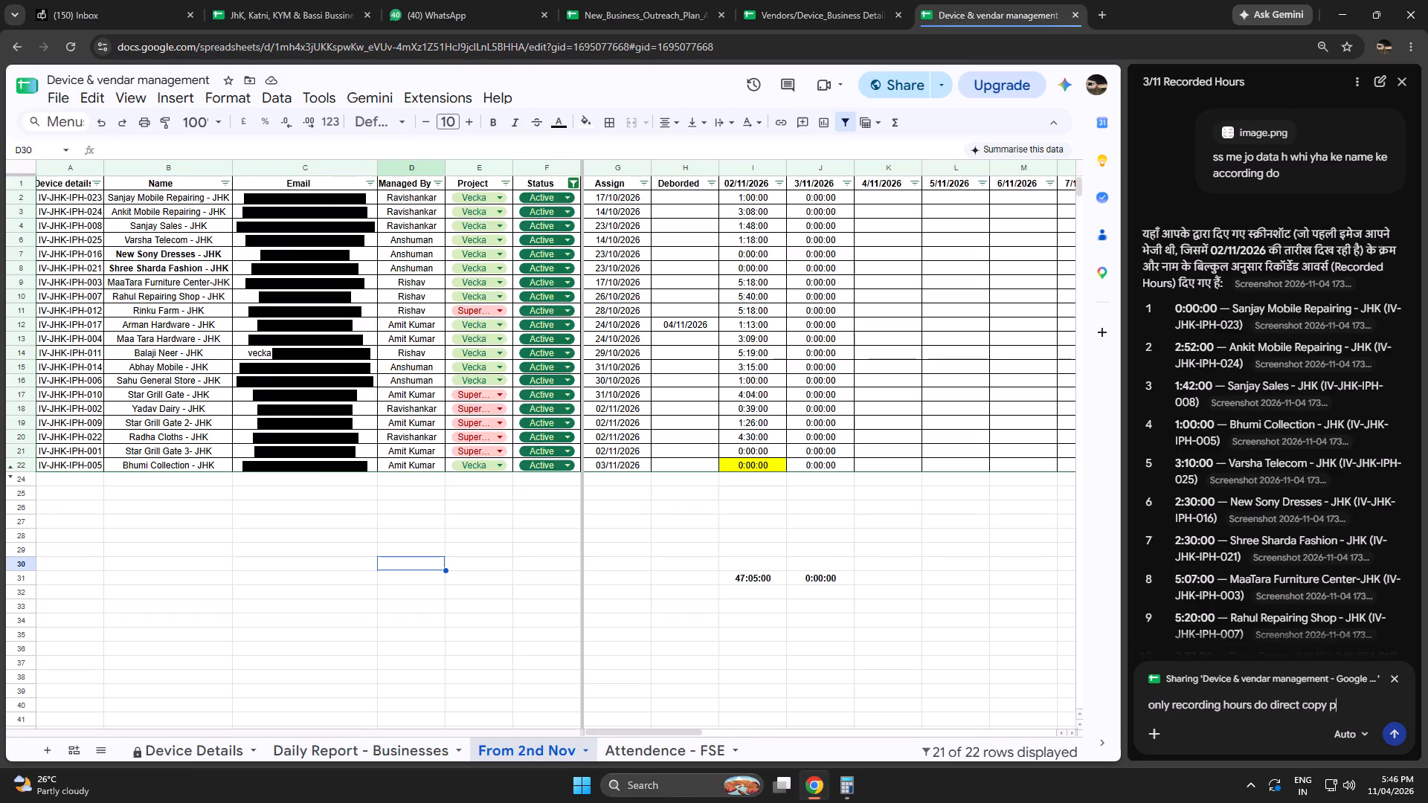
{"action": "type", "text": "aste krunga"}
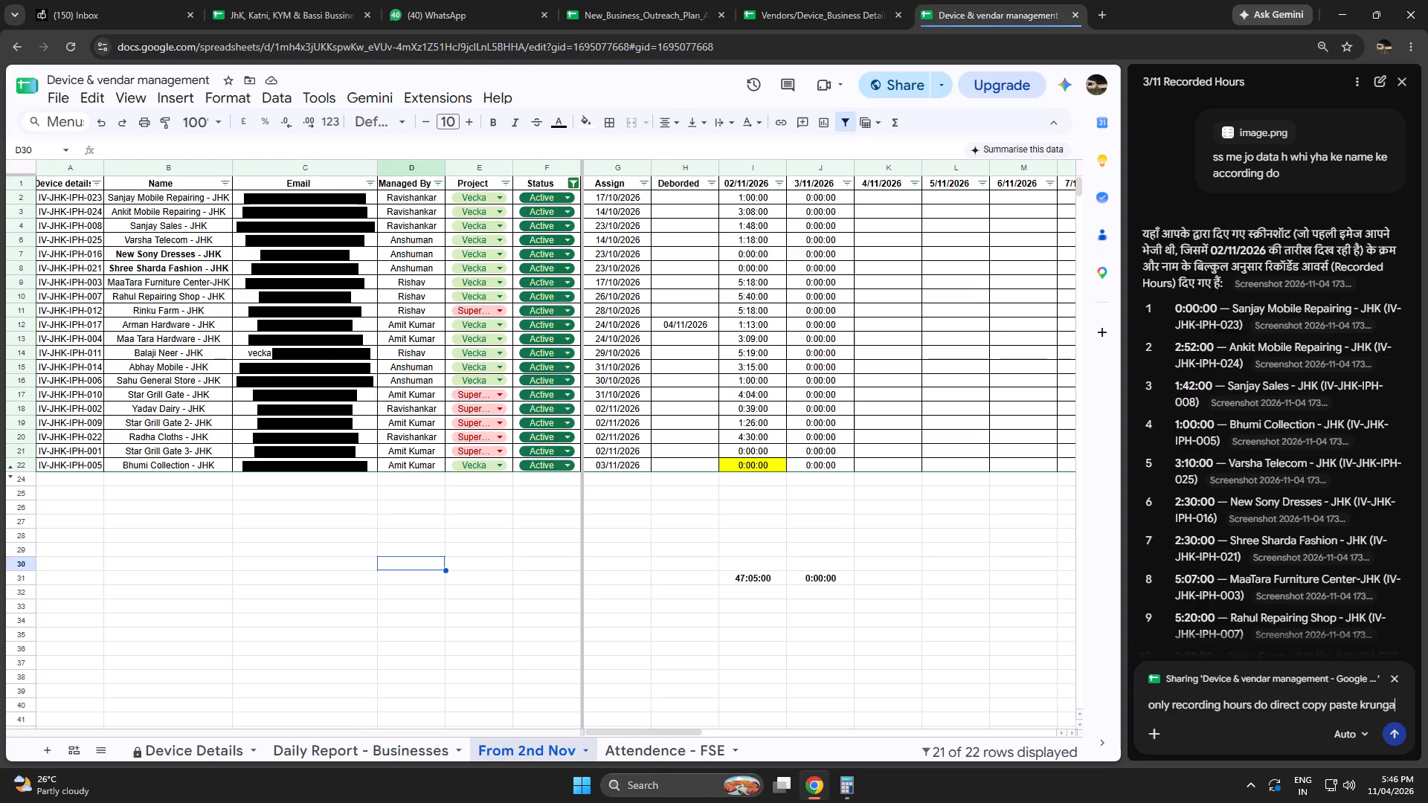
{"action": "key", "text": "space"}
{"action": "type", "text": "3/11"}
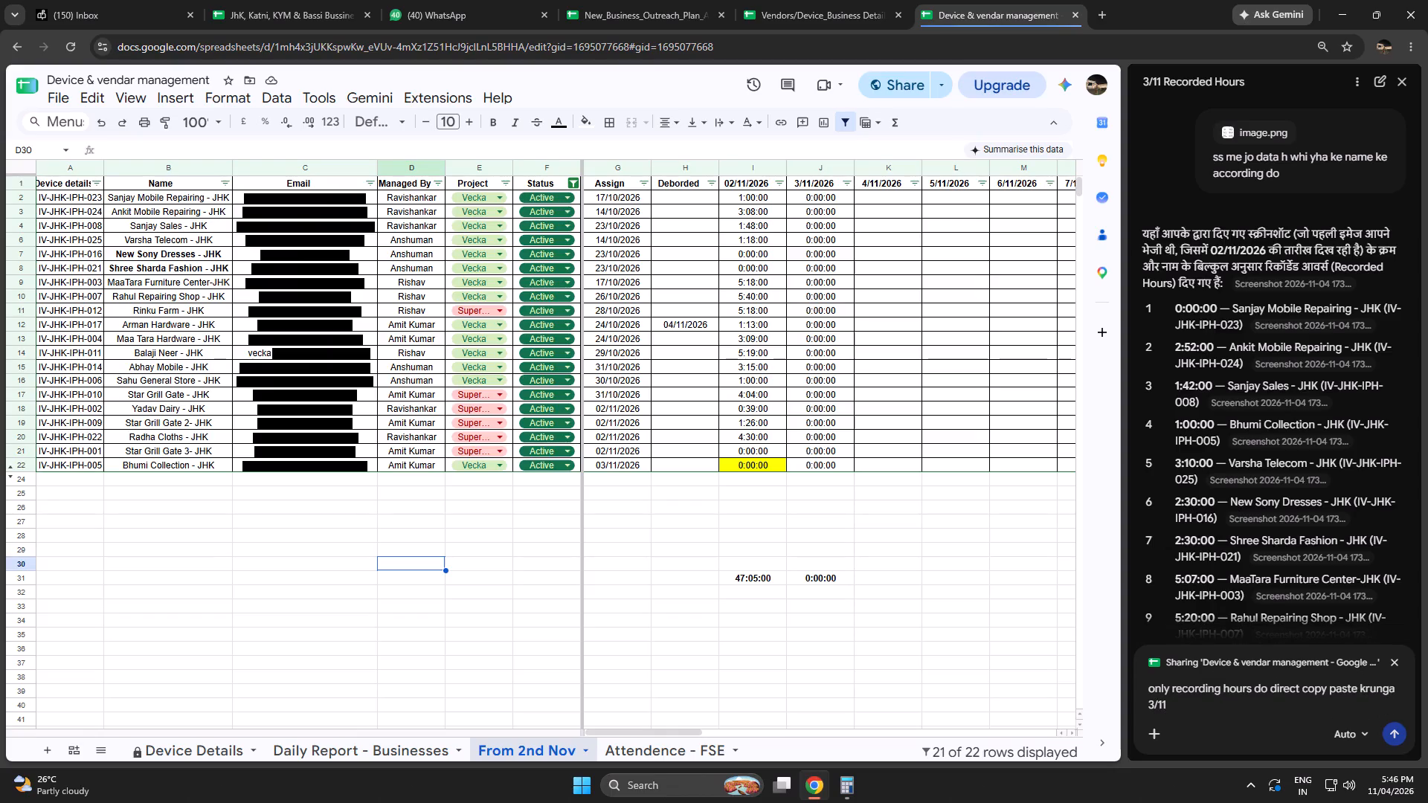
{"action": "key", "text": "1"}
{"action": "key", "text": "BackSpace"}
{"action": "type", "text": "/2026"}
{"action": "key", "text": "Return"}
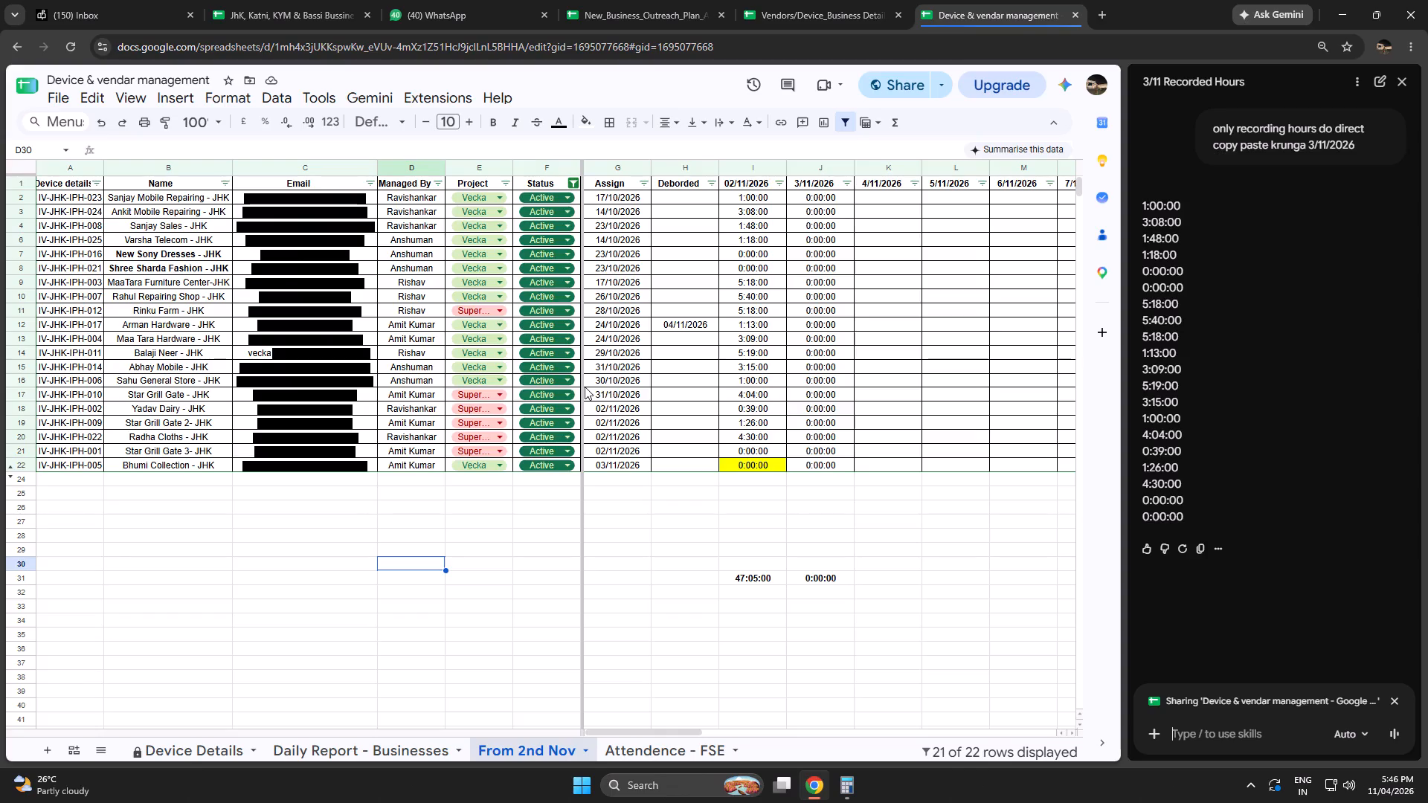
Move the JHK, Katni, KYM & Bassi Bussiness _Tracker browser tab to just before the Device & vendar management tab.
{"action": "left_click", "coordinate": [803, 0]}
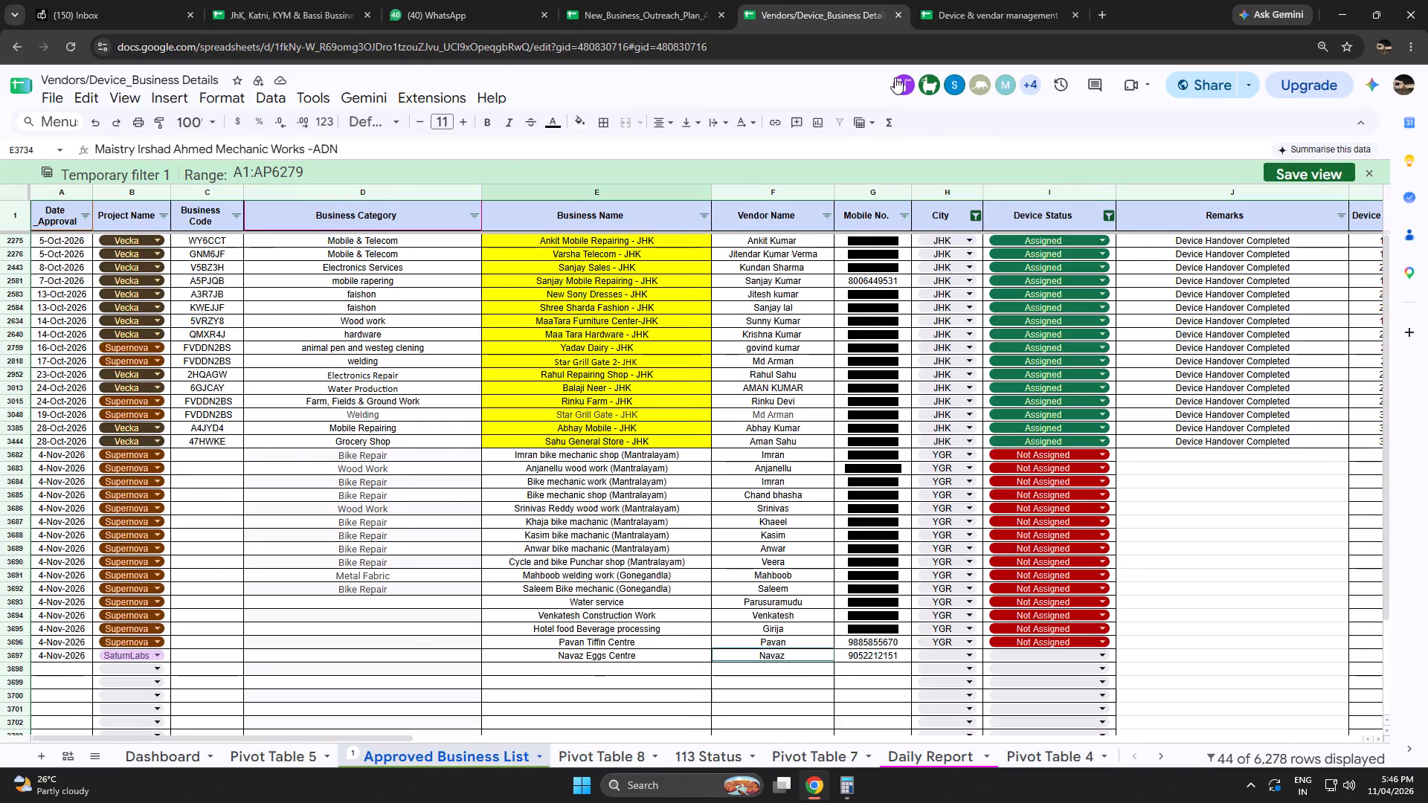
{"action": "left_click", "coordinate": [635, 0]}
{"action": "left_click", "coordinate": [293, 0]}
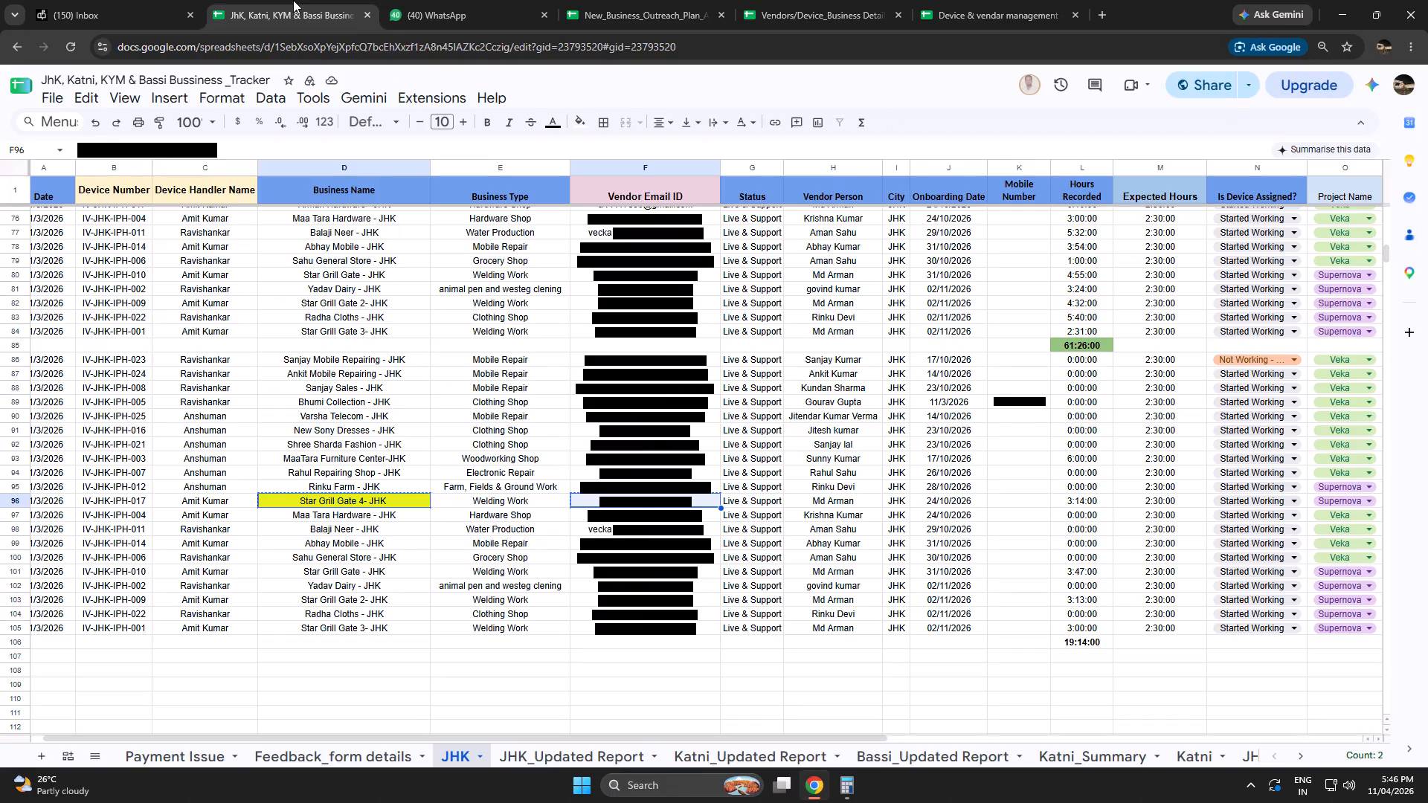
{"action": "left_click_drag", "start_coordinate": [293, 0], "coordinate": [776, 0]}
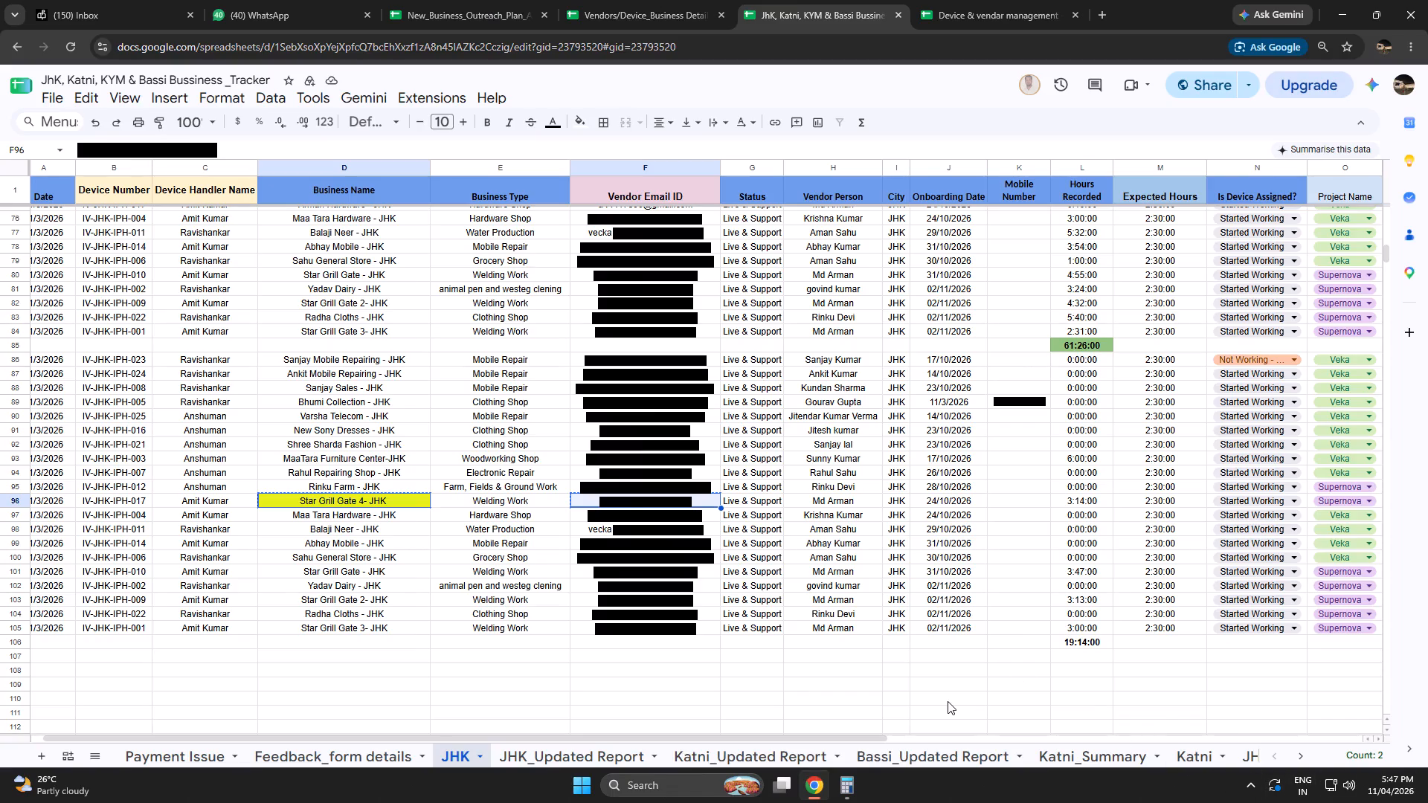
Return to the Device & vendar management spreadsheet and close the Gemini chat.
{"action": "left_click", "coordinate": [964, 0]}
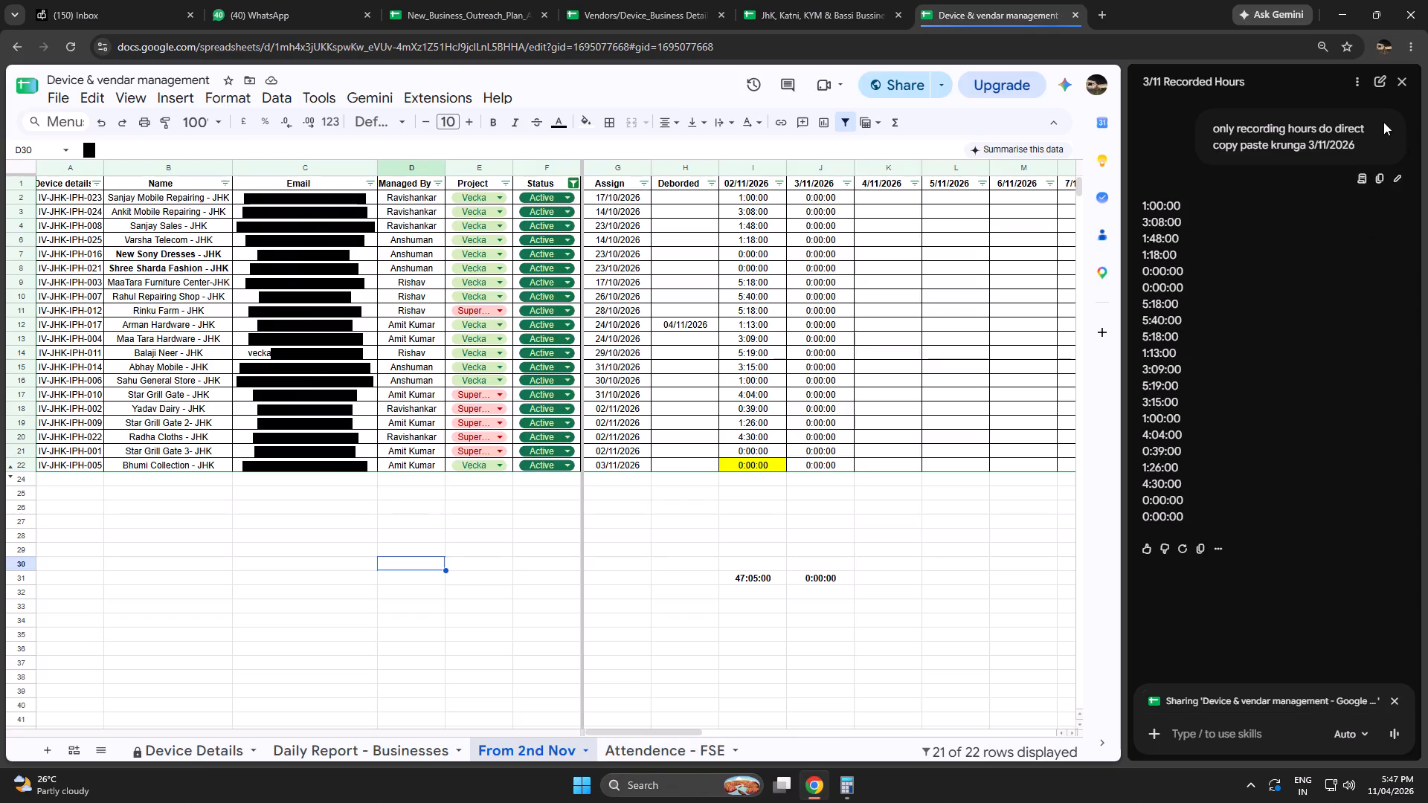
{"action": "left_click", "coordinate": [1400, 80]}
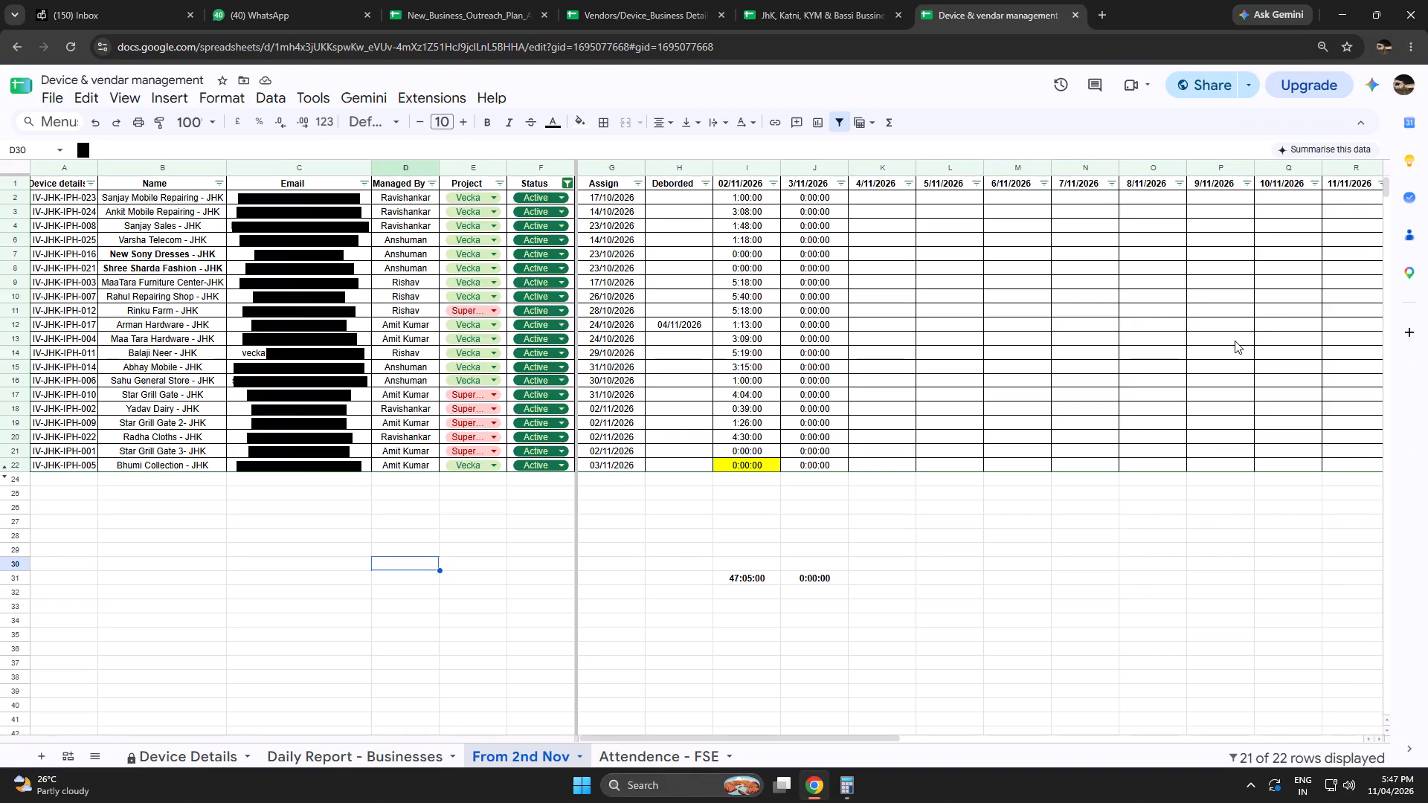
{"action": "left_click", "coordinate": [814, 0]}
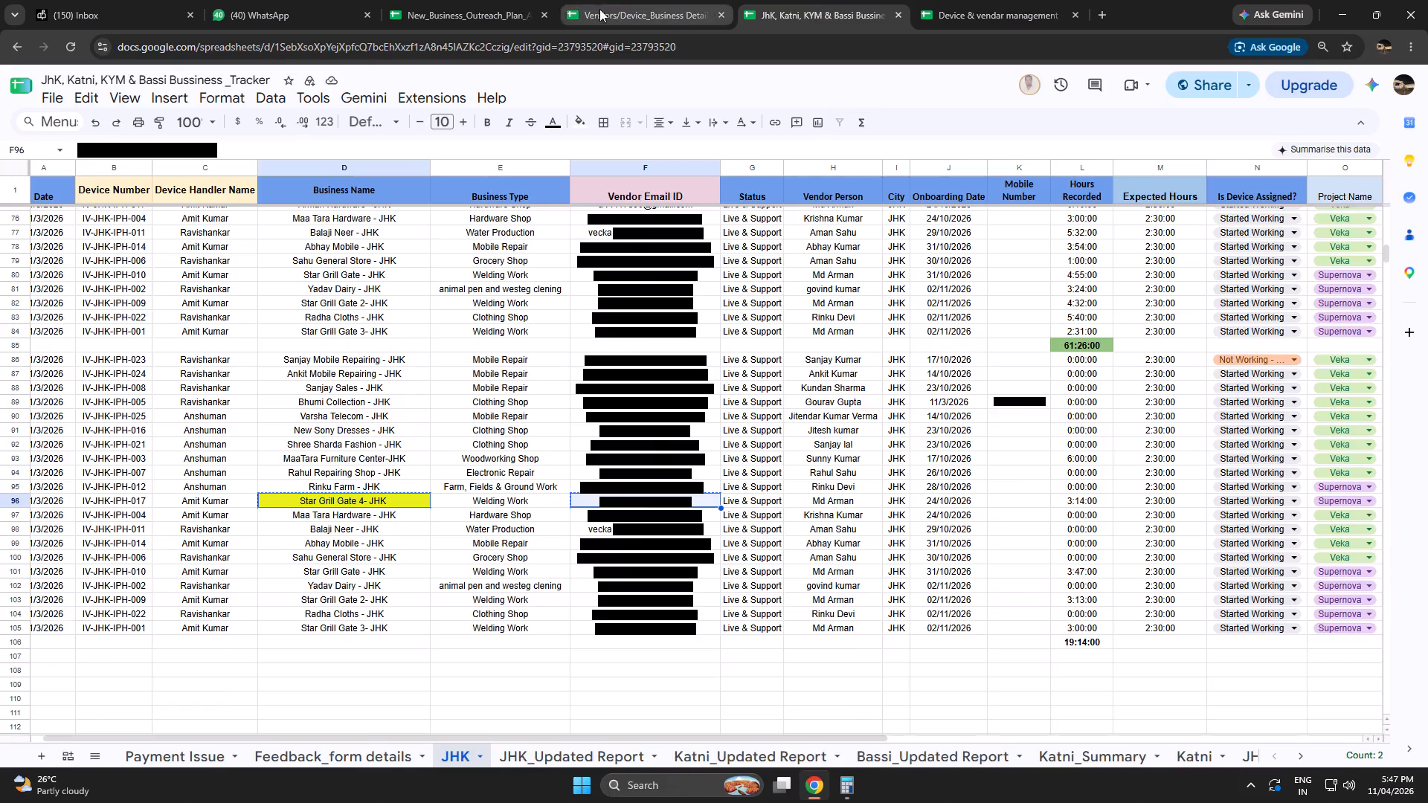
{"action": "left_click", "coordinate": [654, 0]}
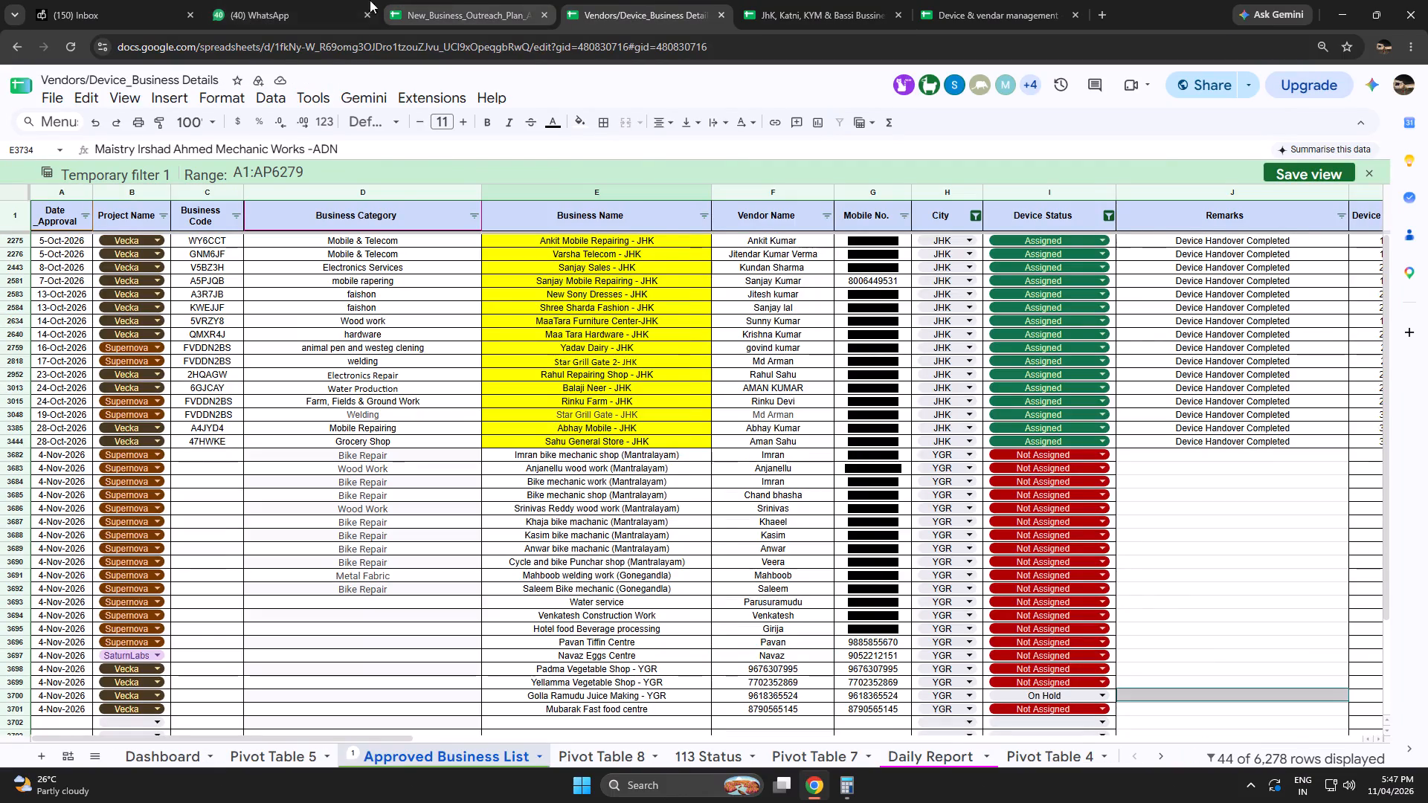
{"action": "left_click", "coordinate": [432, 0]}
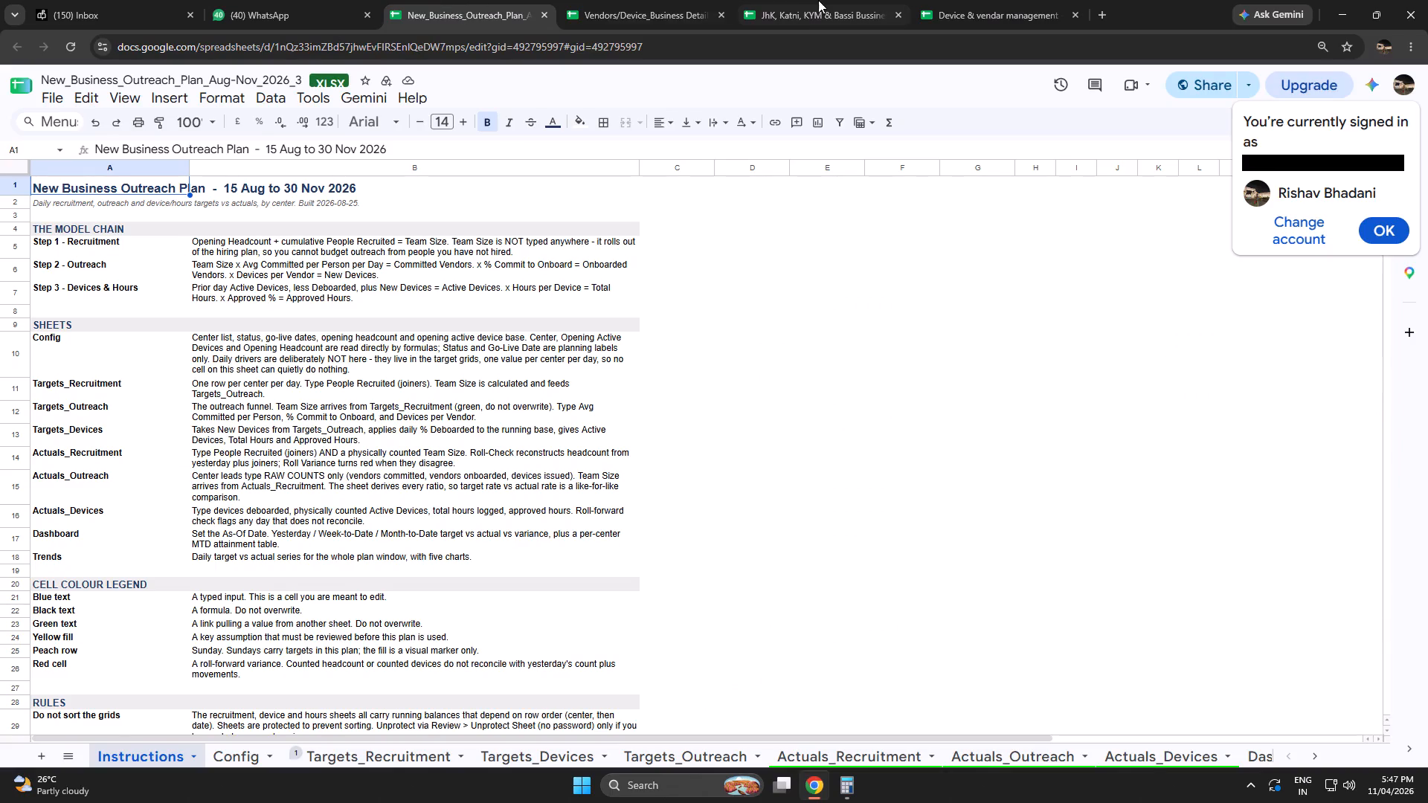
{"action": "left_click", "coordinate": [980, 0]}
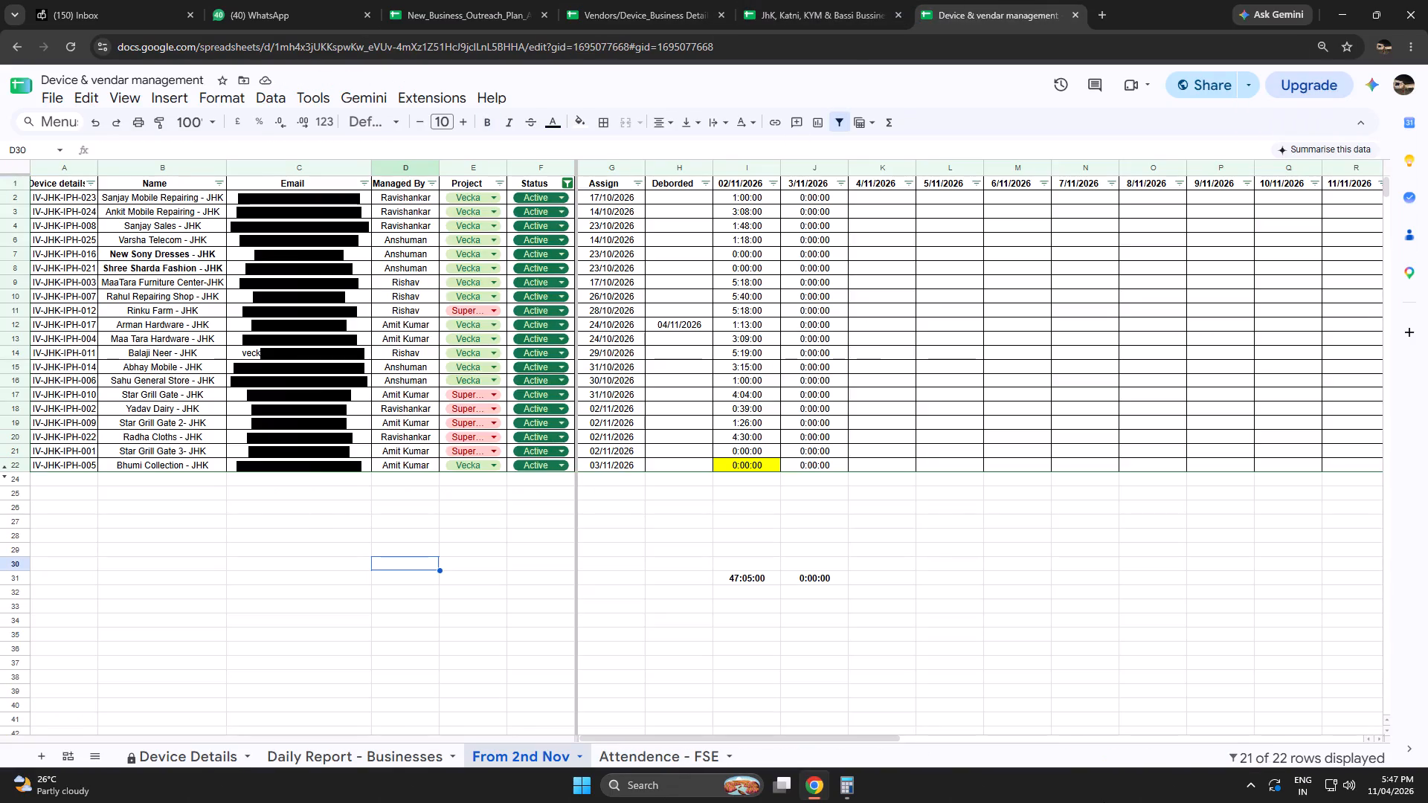
Hide the 02/11/2026 and Deborded columns in the From 2nd Nov sheet.
{"action": "left_click", "coordinate": [747, 161]}
{"action": "right_click", "coordinate": [747, 161]}
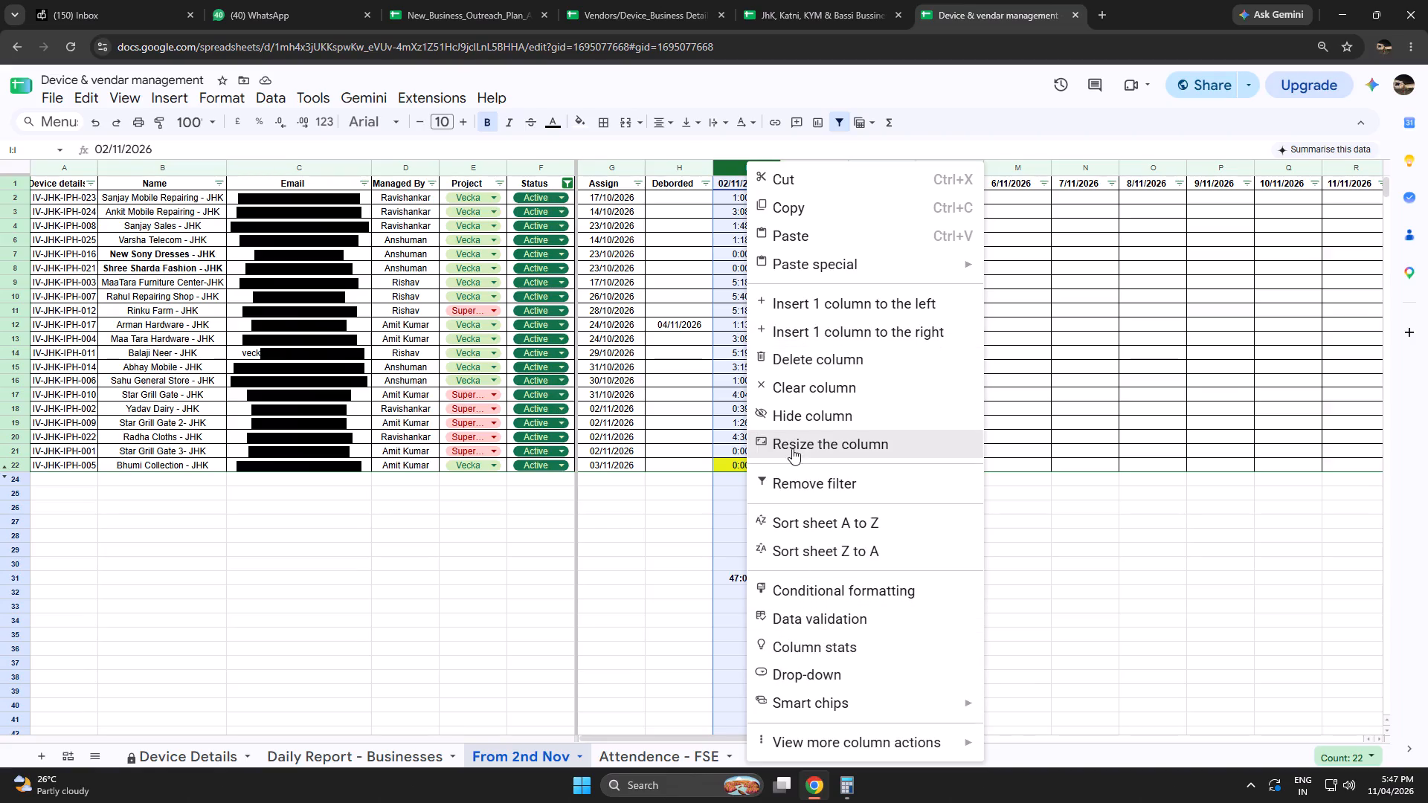
{"action": "left_click", "coordinate": [792, 409]}
{"action": "left_click", "coordinate": [677, 156]}
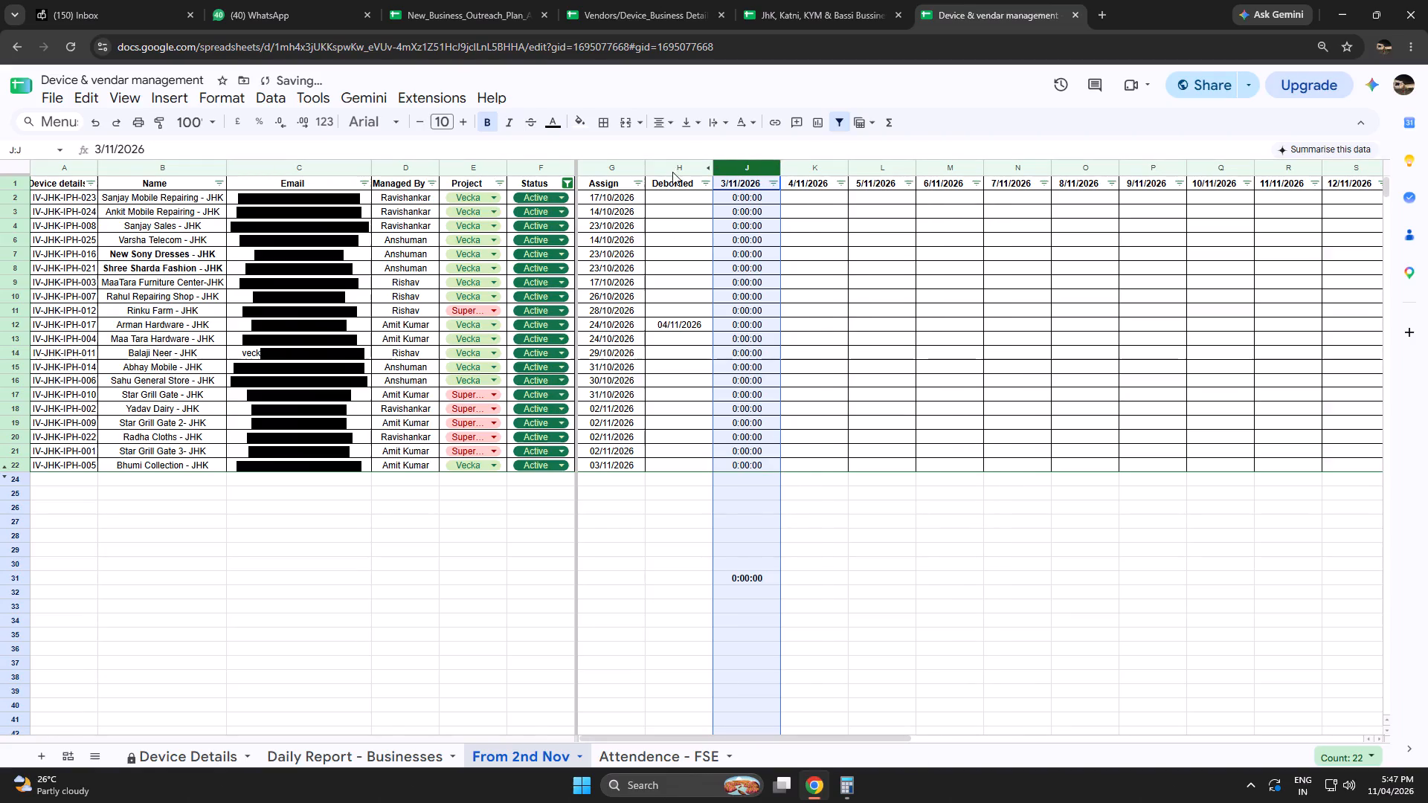
{"action": "left_click", "coordinate": [672, 172]}
{"action": "right_click", "coordinate": [672, 172]}
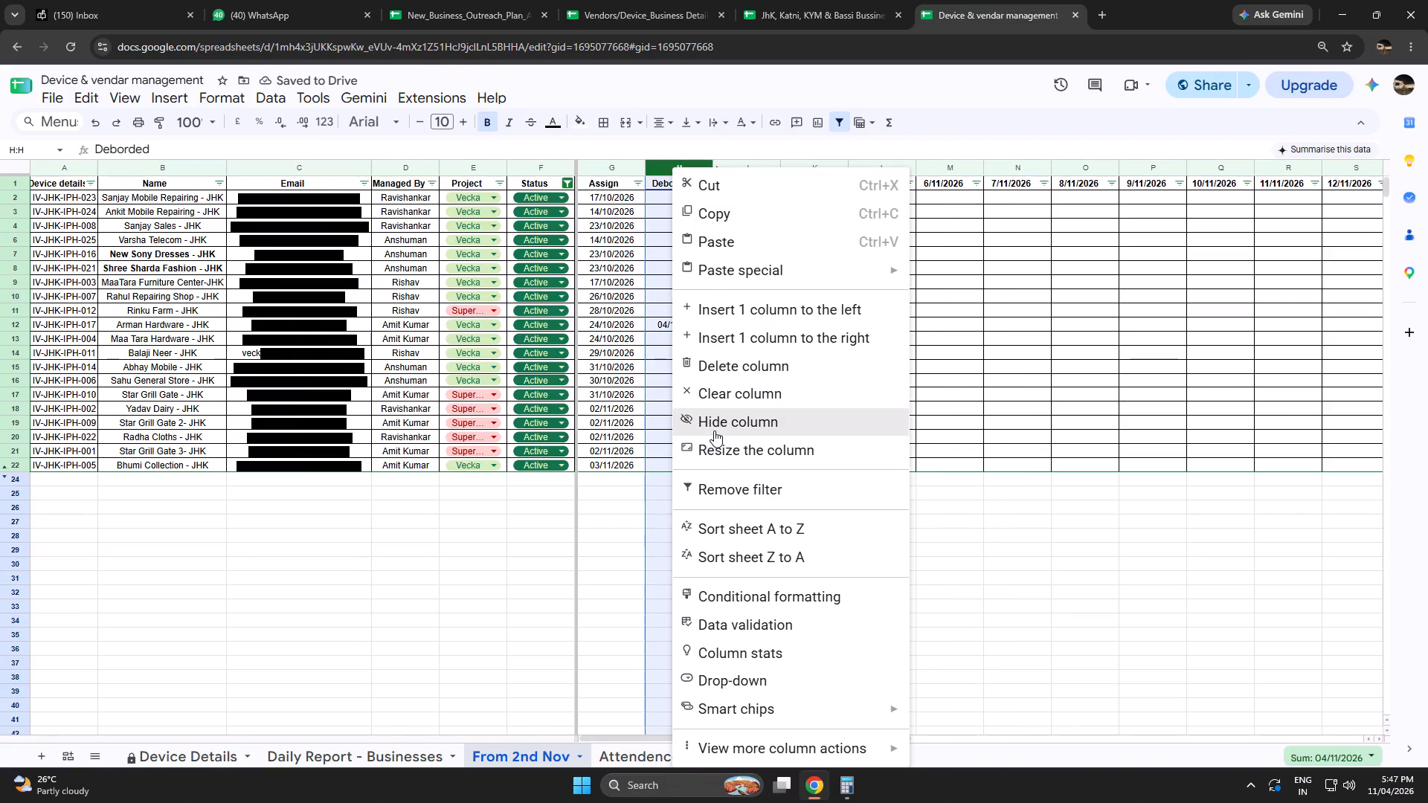
{"action": "left_click", "coordinate": [714, 430]}
{"action": "left_click", "coordinate": [797, 572]}
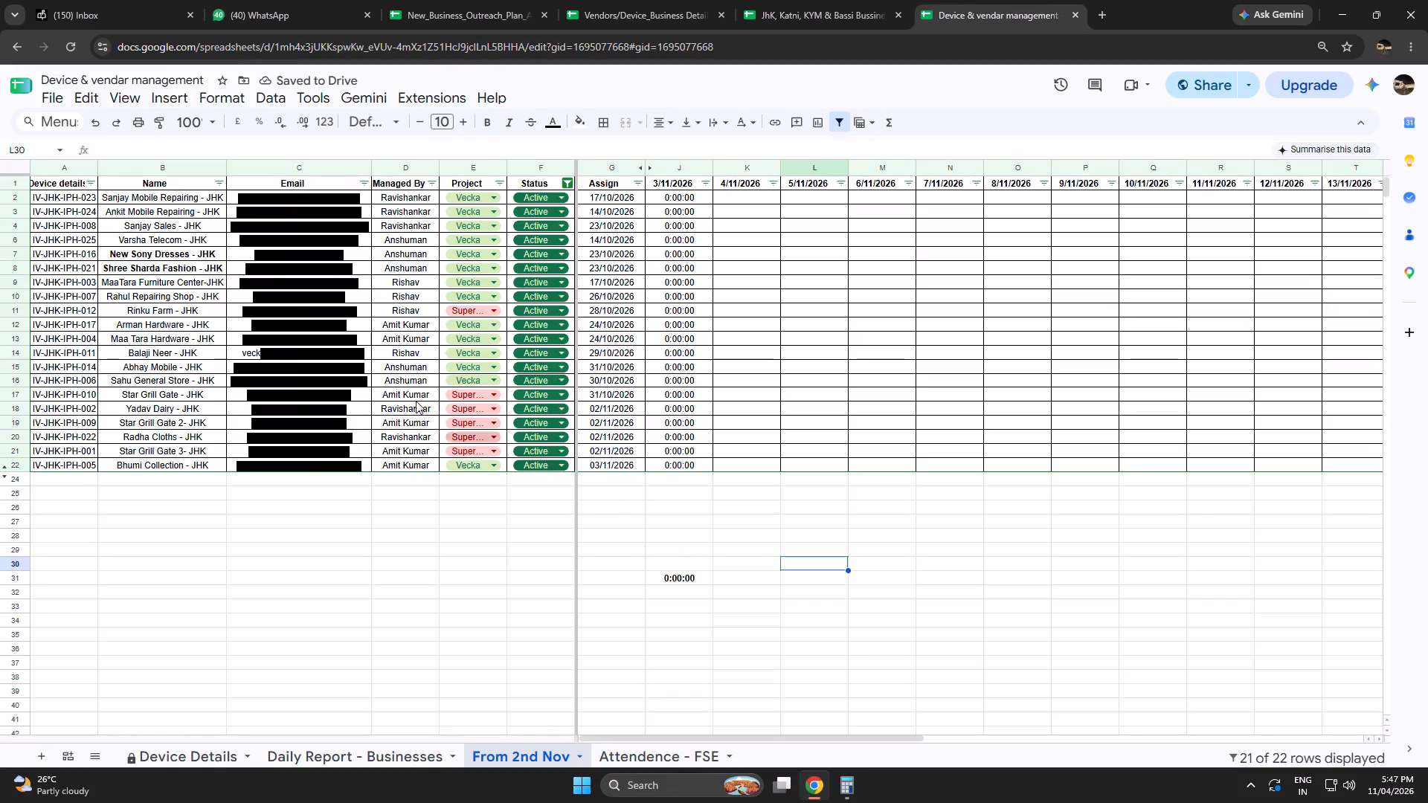
Capture a screenshot of the vendor table from the Device details column through 3/11/2026, down to Bhumi Collection.
{"action": "key", "text": "Print"}
{"action": "left_click_drag", "start_coordinate": [26, 172], "coordinate": [748, 440]}
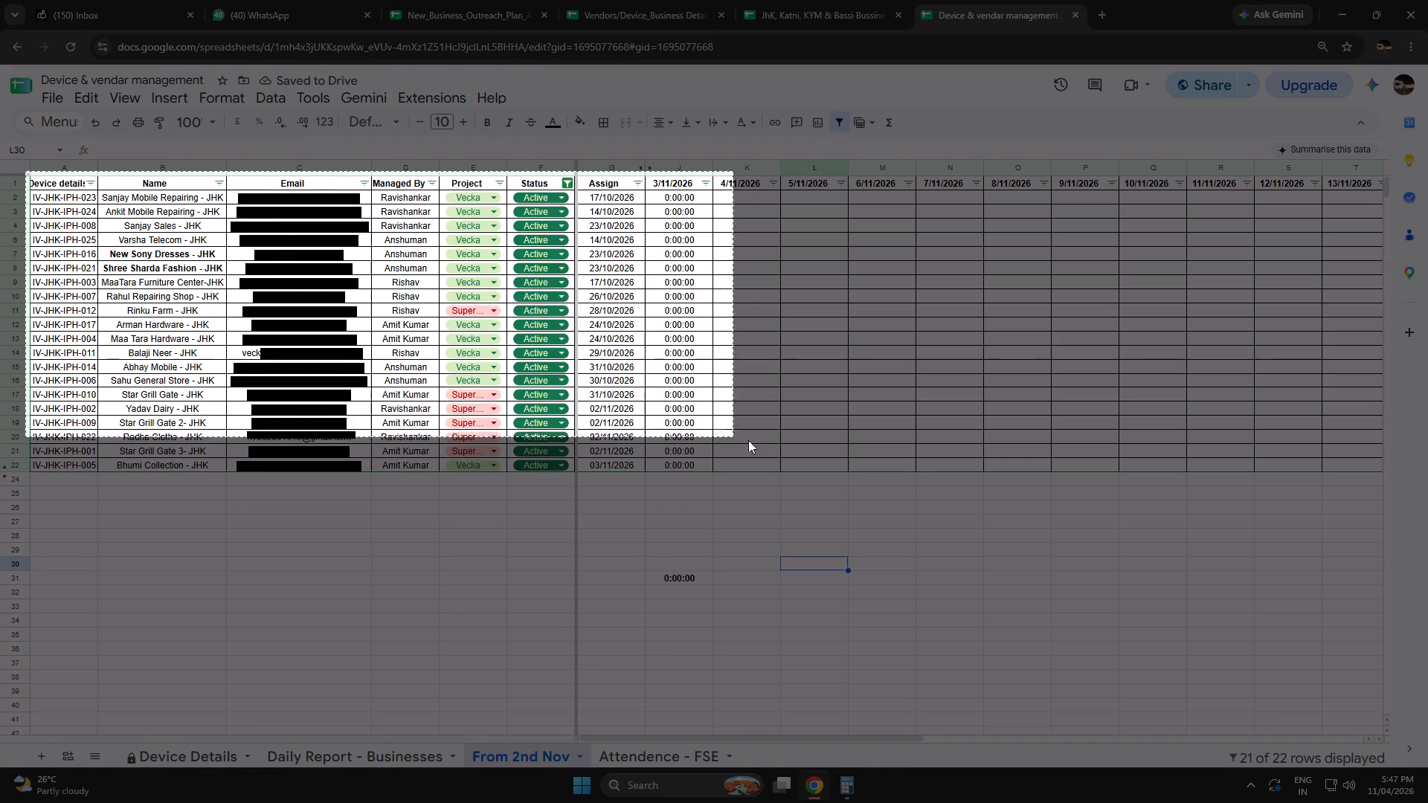
{"action": "left_click_drag", "start_coordinate": [748, 440], "coordinate": [724, 481]}
{"action": "left_click", "coordinate": [1097, 0]}
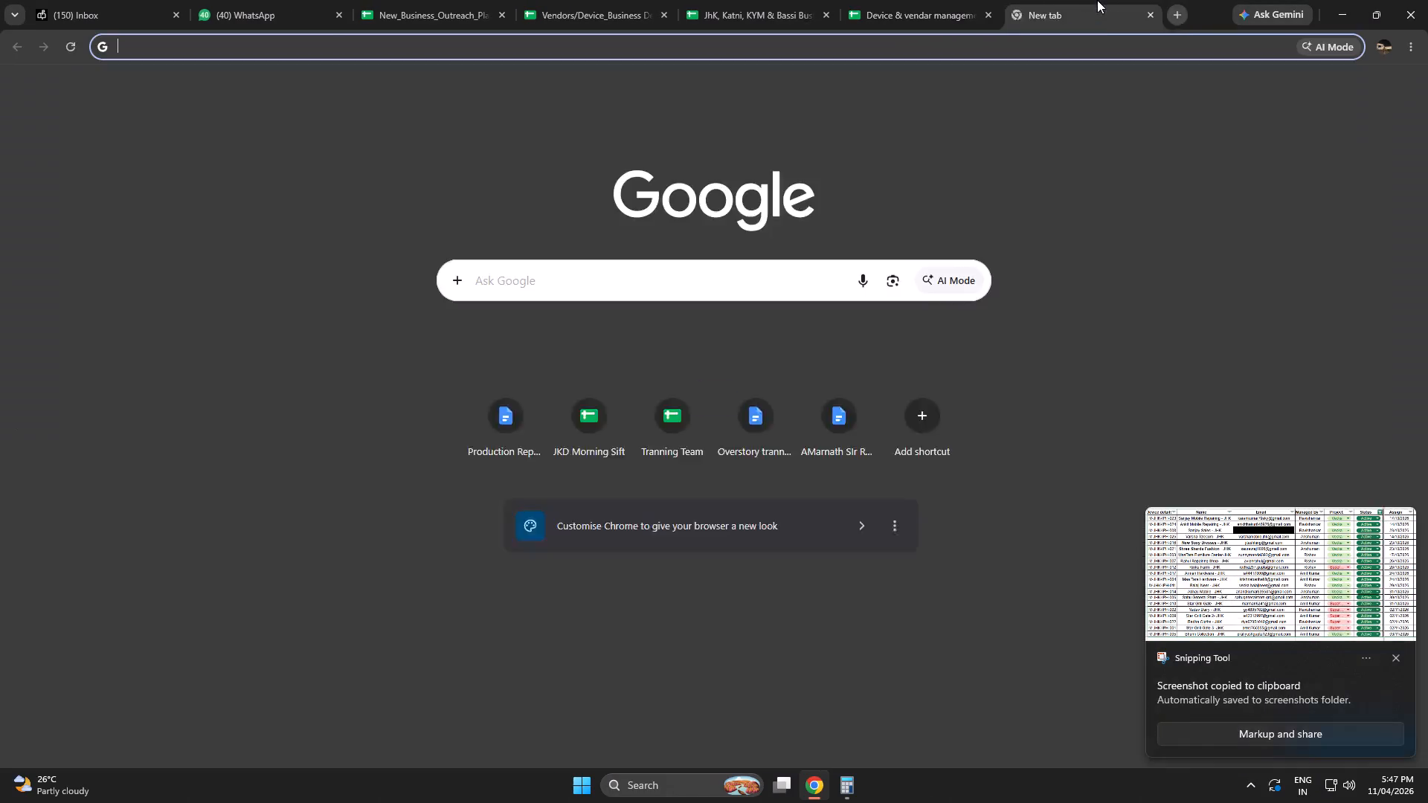
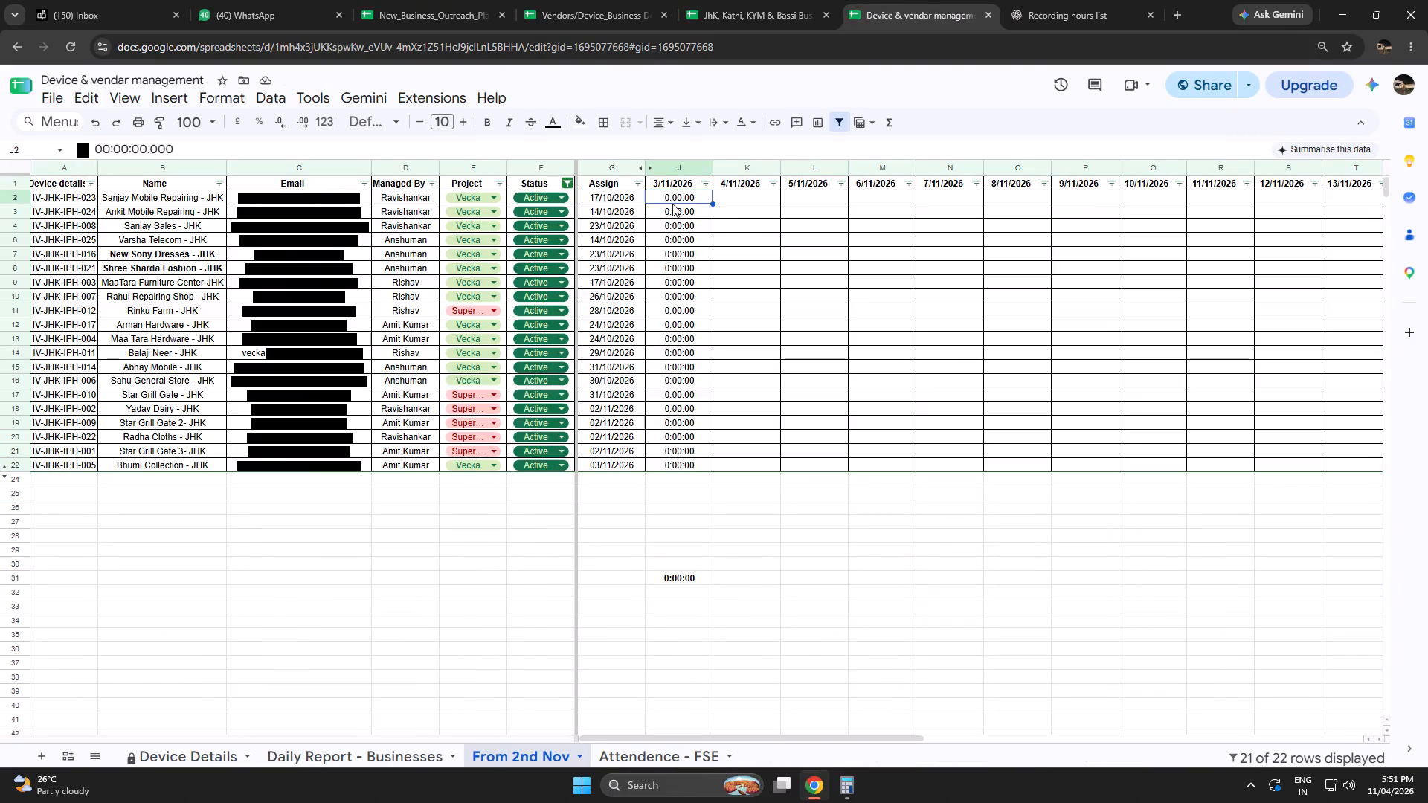
Paste the copied recording hours as values only into the 3/11/2026 column, from Sanjay Mobile Repairing through Bhumi Collection.
{"action": "key", "text": "ctrl+shift+v"}
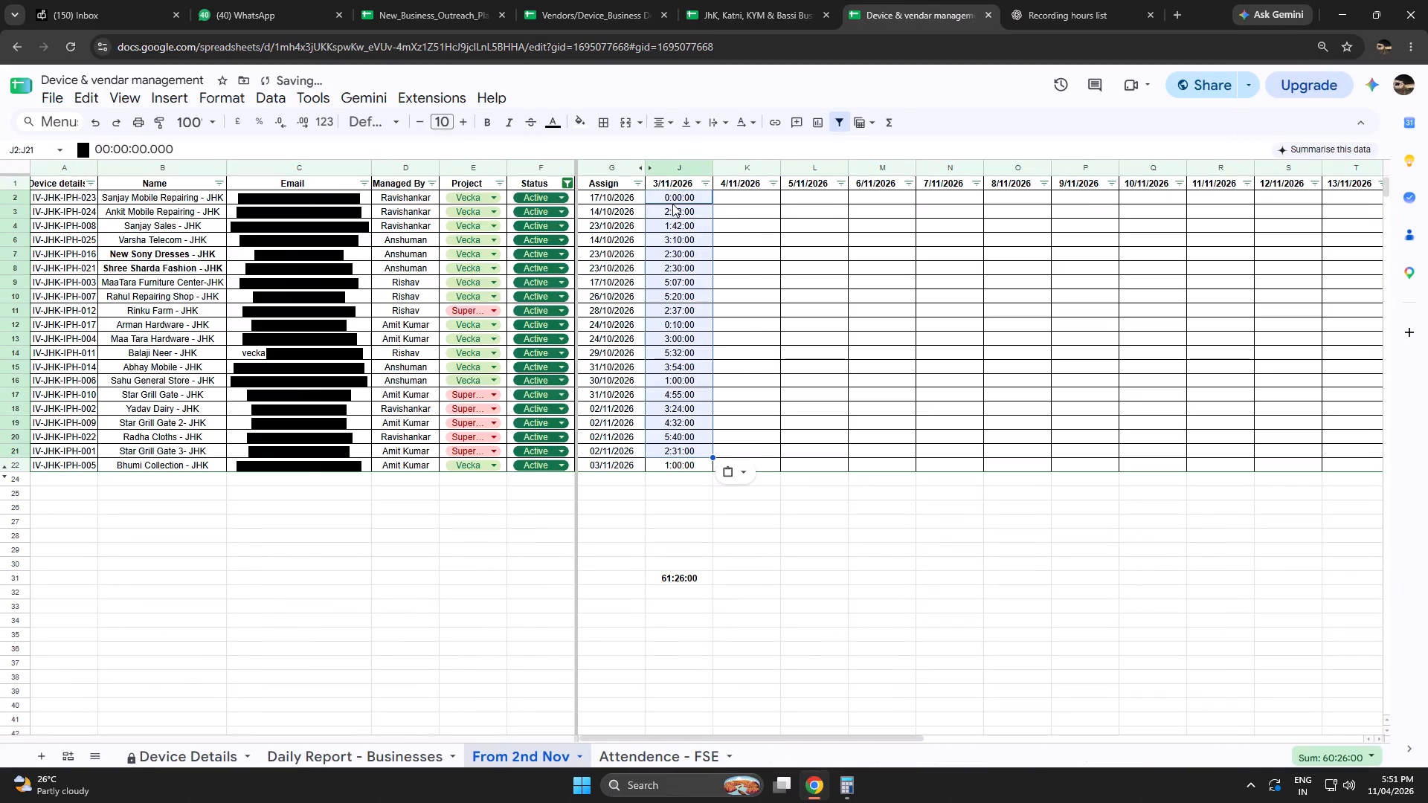
{"action": "left_click", "coordinate": [811, 254]}
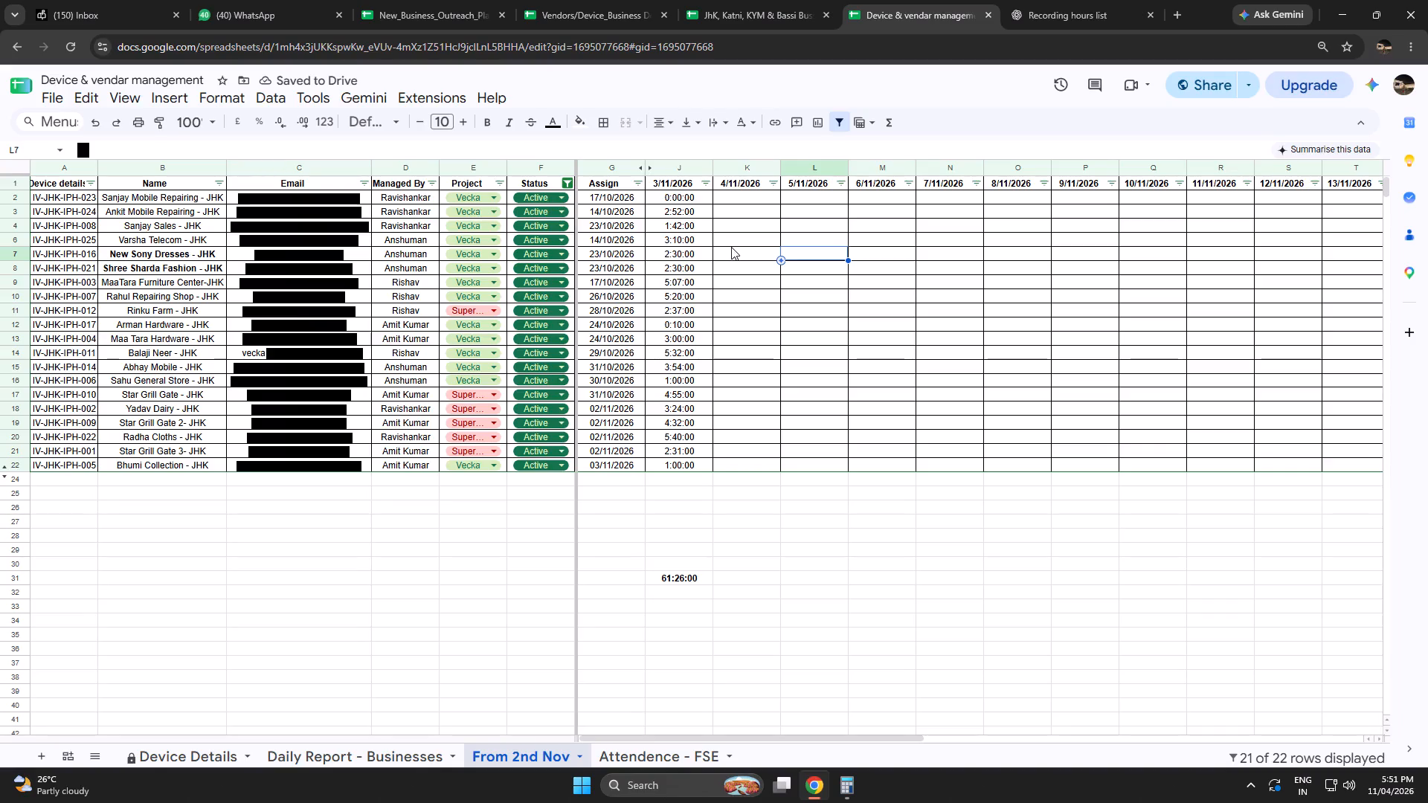
Switch to the Vendors/Device_Business Details spreadsheet.
{"action": "left_click", "coordinate": [594, 0]}
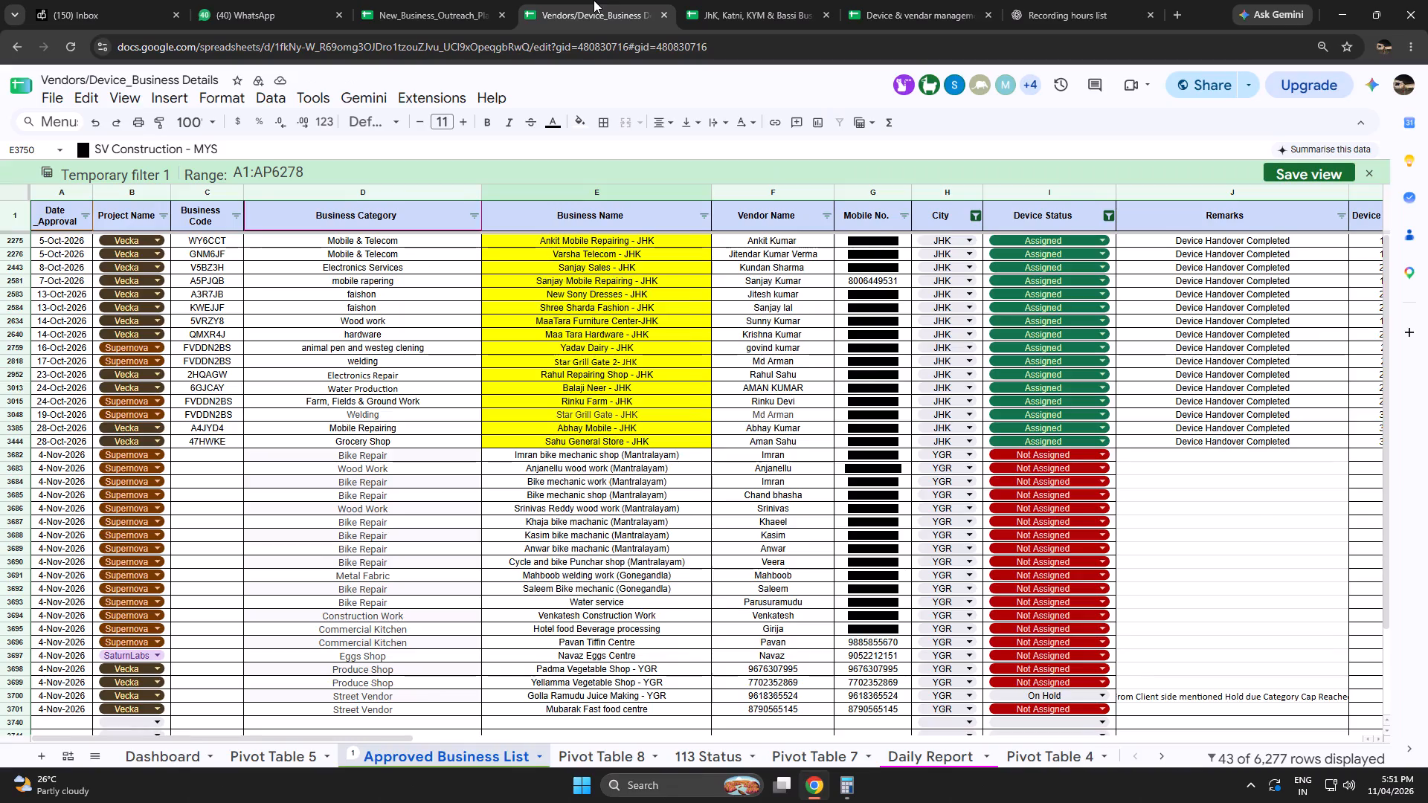
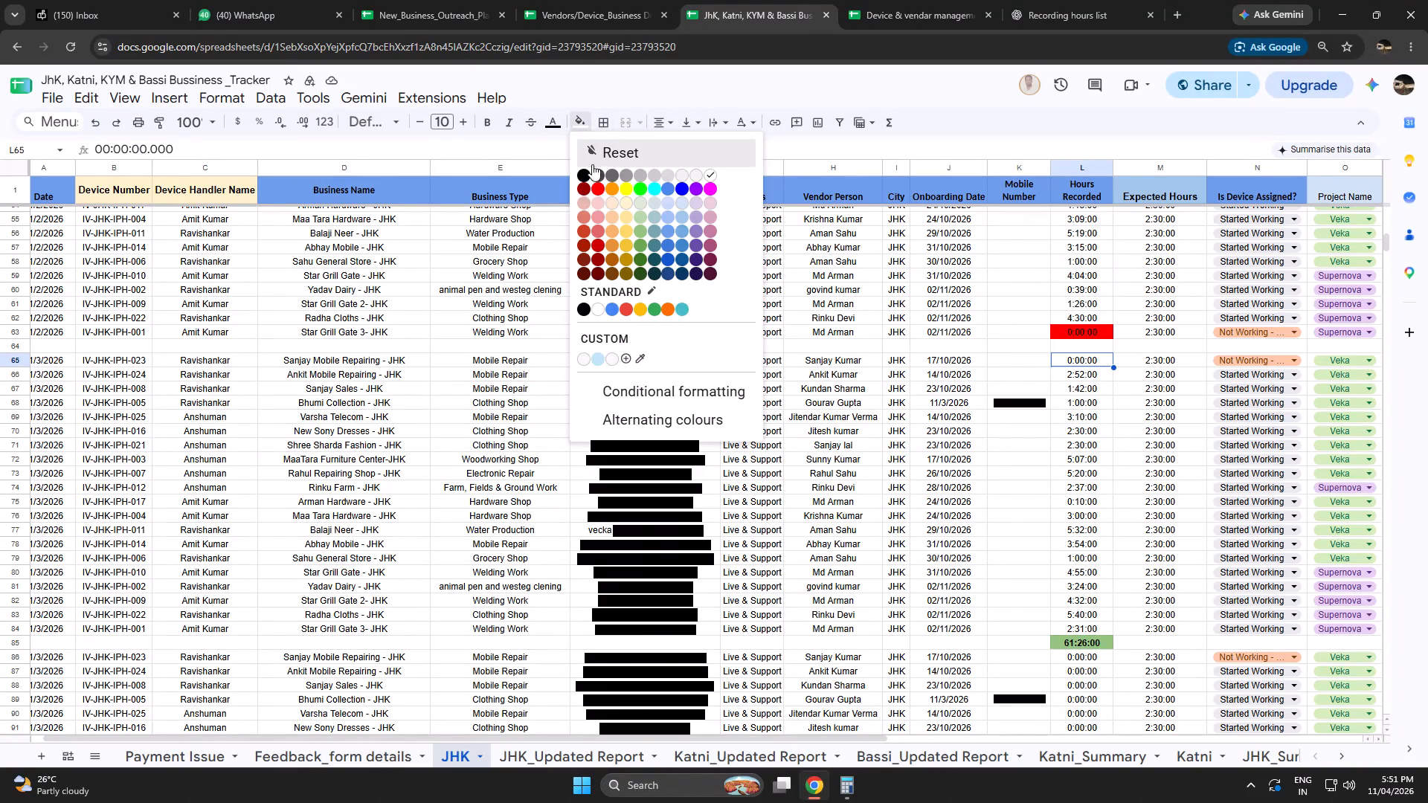
Fill the Hours Recorded cell for Sanjay Mobile Repairing - JHK in row 65 with red.
{"action": "left_click", "coordinate": [601, 189]}
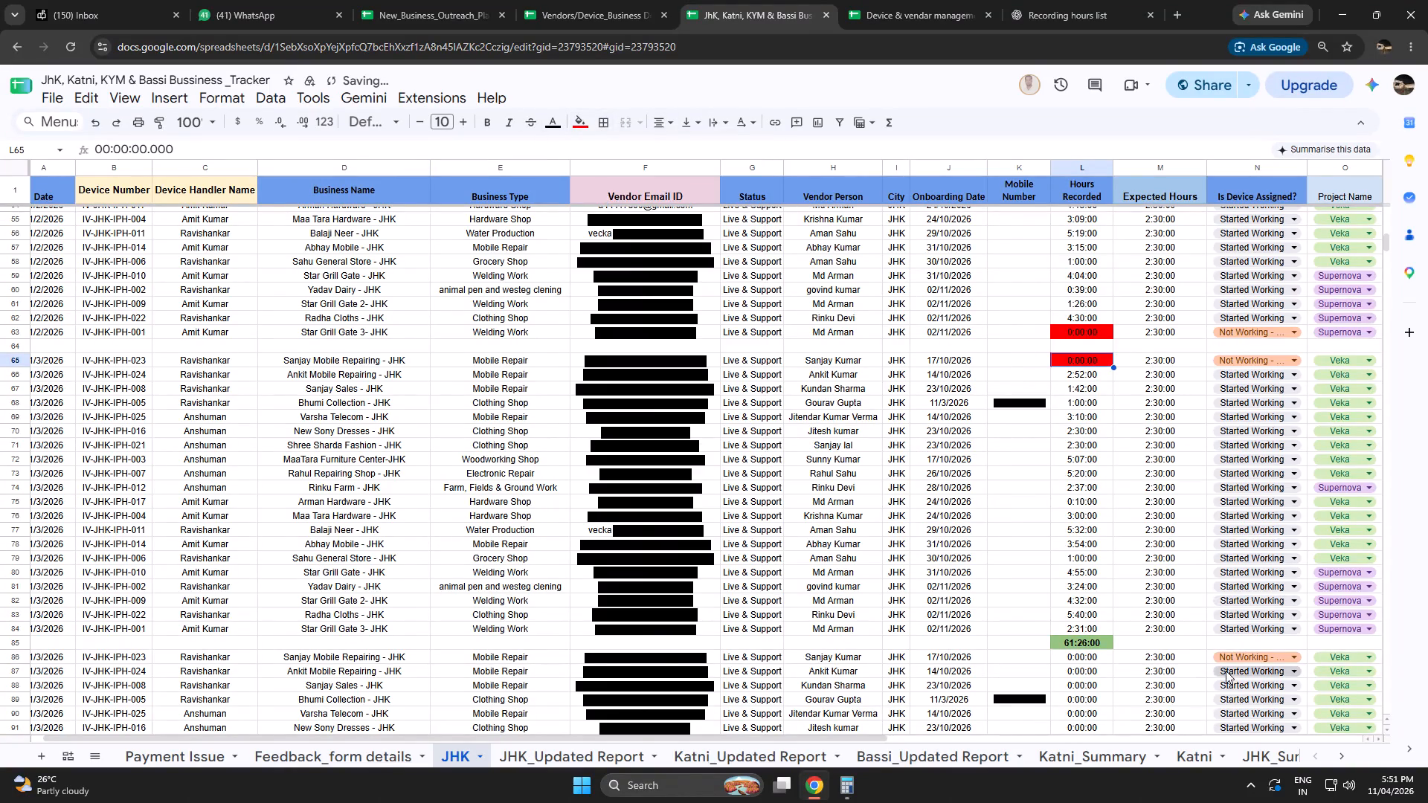
Set the Is Device Assigned? status for Sanjay Mobile Repairing - JHK in row 86 to Started Working.
{"action": "left_click", "coordinate": [1246, 657]}
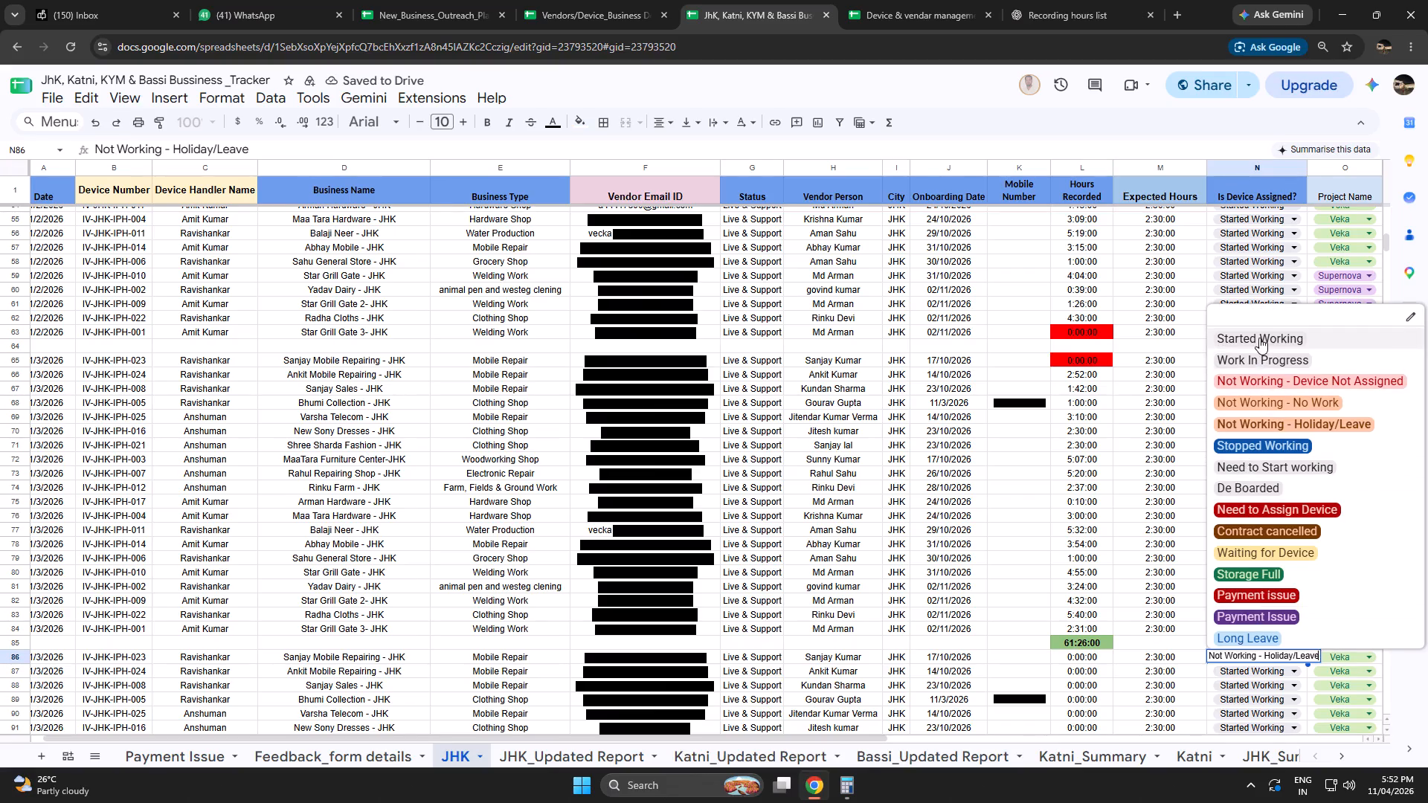
{"action": "left_click", "coordinate": [1259, 338]}
{"action": "left_click", "coordinate": [1168, 654]}
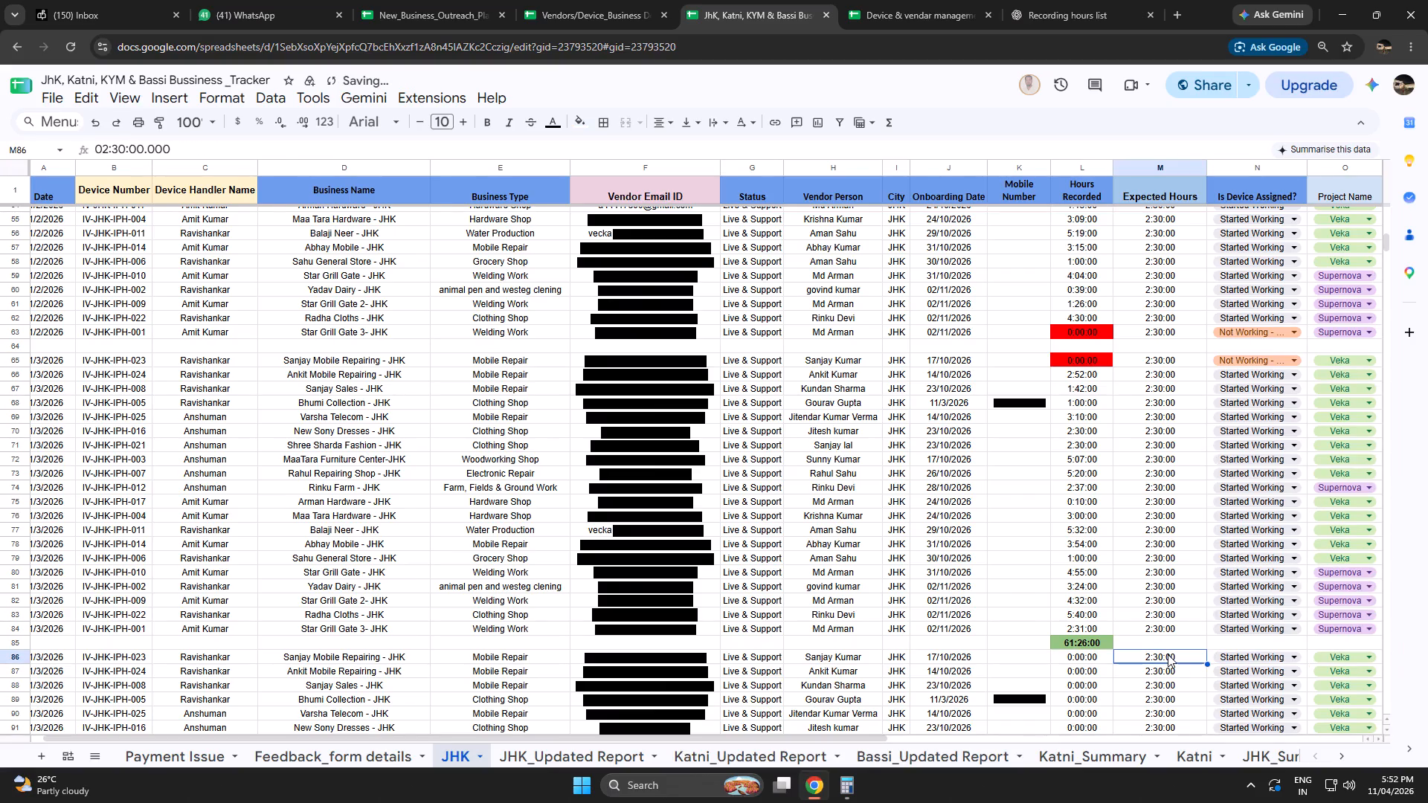
Clear the vendor status notes from the Deboard Date and Business Code cells in row 86 of the JHK sheet.
{"action": "key", "text": "Right"}
{"action": "key", "text": "Right"}
{"action": "key", "text": "Right"}
{"action": "key", "text": "Right"}
{"action": "scroll", "coordinate": [1037, 562], "scroll_direction": "down", "scroll_amount": 1}
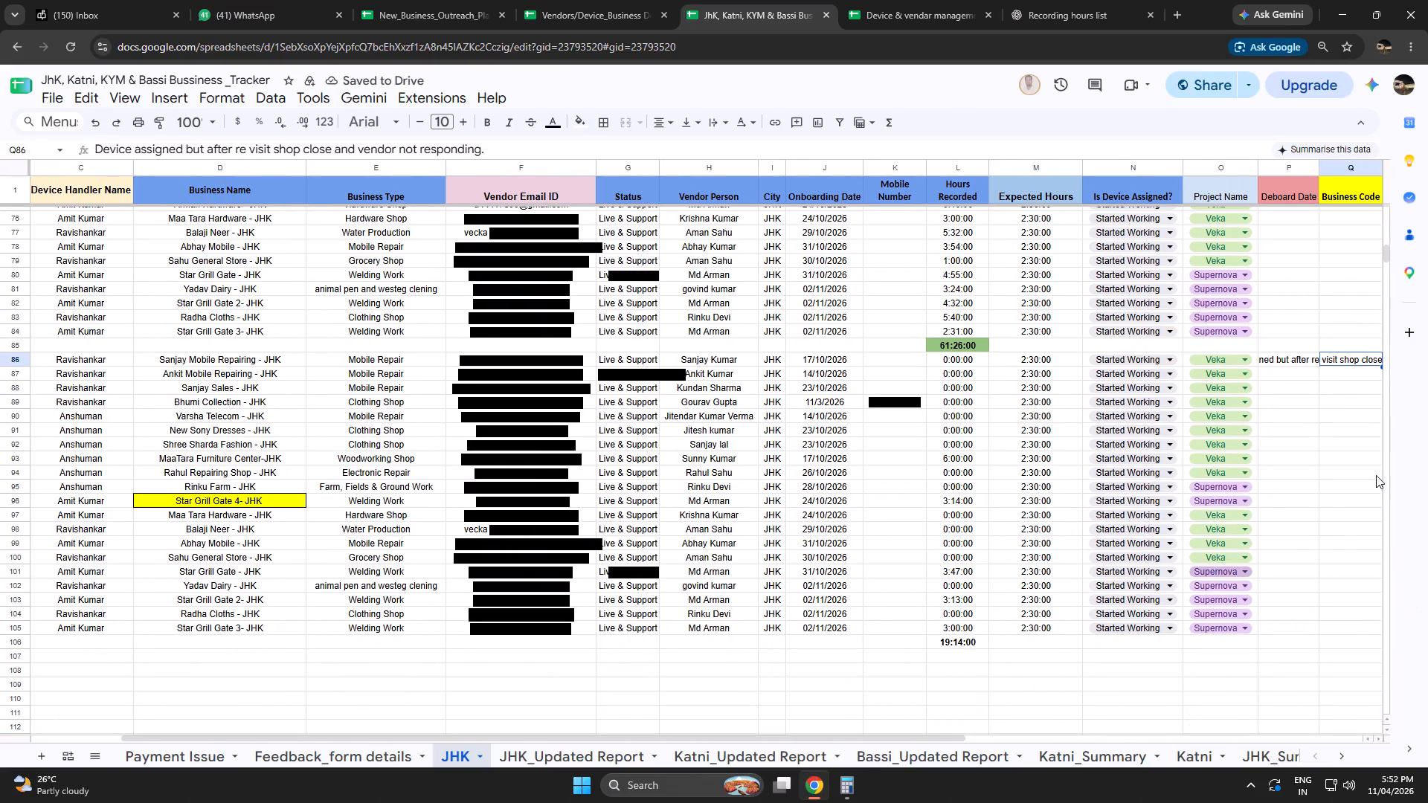
{"action": "left_click", "coordinate": [1299, 365]}
{"action": "key", "text": "BackSpace"}
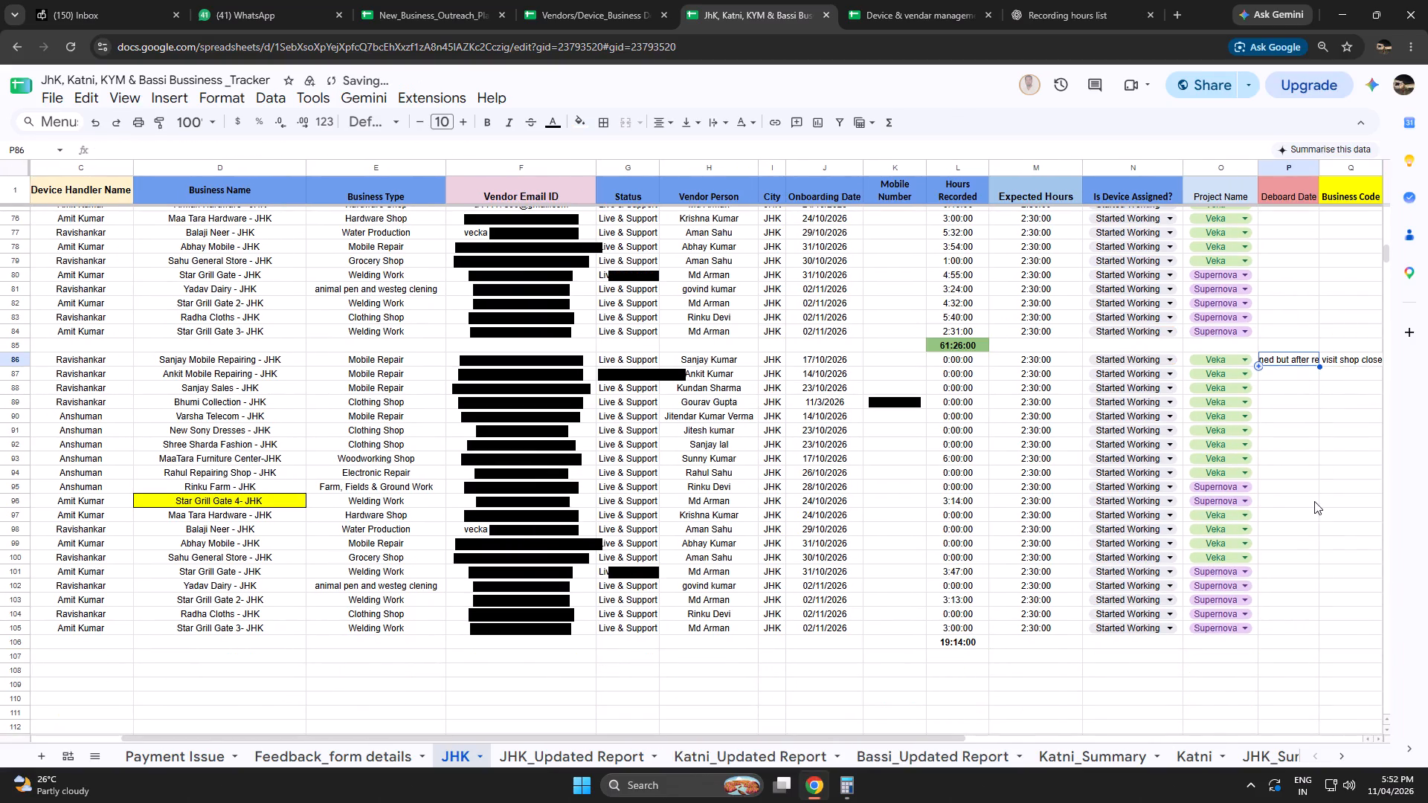
{"action": "left_click", "coordinate": [1314, 501]}
{"action": "left_click", "coordinate": [1290, 365]}
{"action": "left_click", "coordinate": [1333, 357]}
{"action": "key", "text": "BackSpace"}
{"action": "left_click", "coordinate": [1324, 459]}
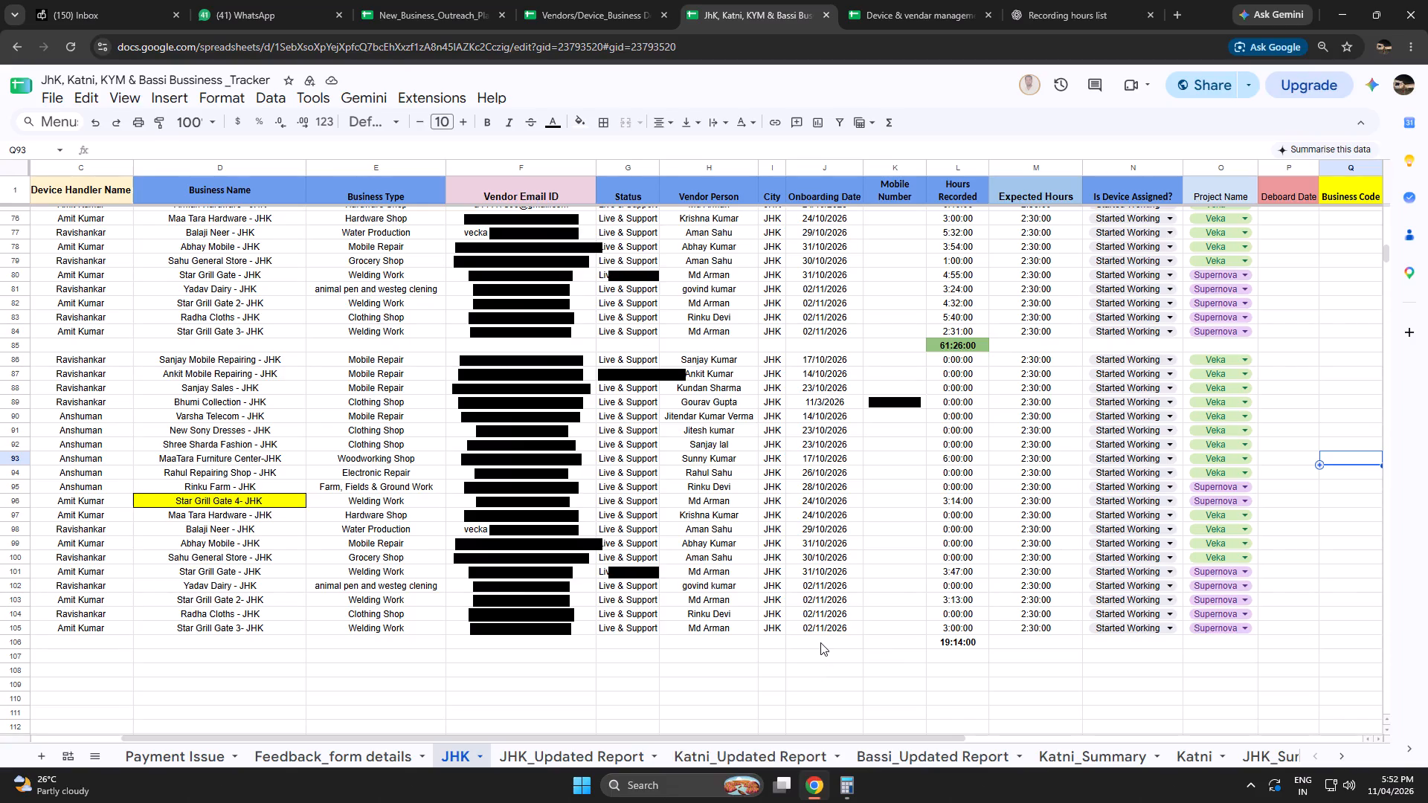
Move the 6:00:00 recorded hours from the MaaTara Furniture Center-JHK row to the Maa Tara Hardware - JHK row in the lower 11/3/2026 block.
{"action": "left_click", "coordinate": [190, 456]}
{"action": "key", "text": "Right"}
{"action": "key", "text": "Right"}
{"action": "key", "text": "Right"}
{"action": "key", "text": "Right"}
{"action": "key", "text": "Right"}
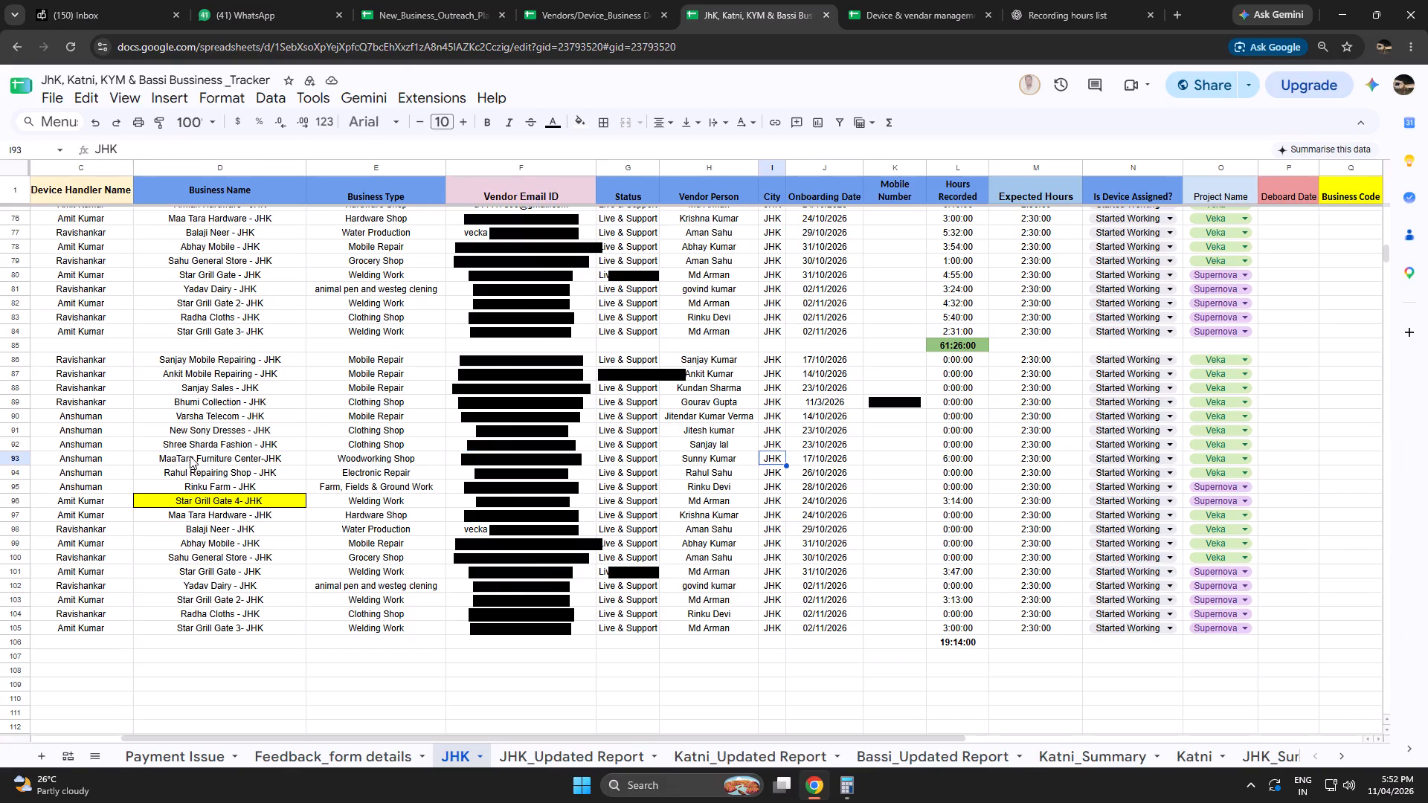
{"action": "key", "text": "Right"}
{"action": "key", "text": "Right"}
{"action": "key", "text": "Left"}
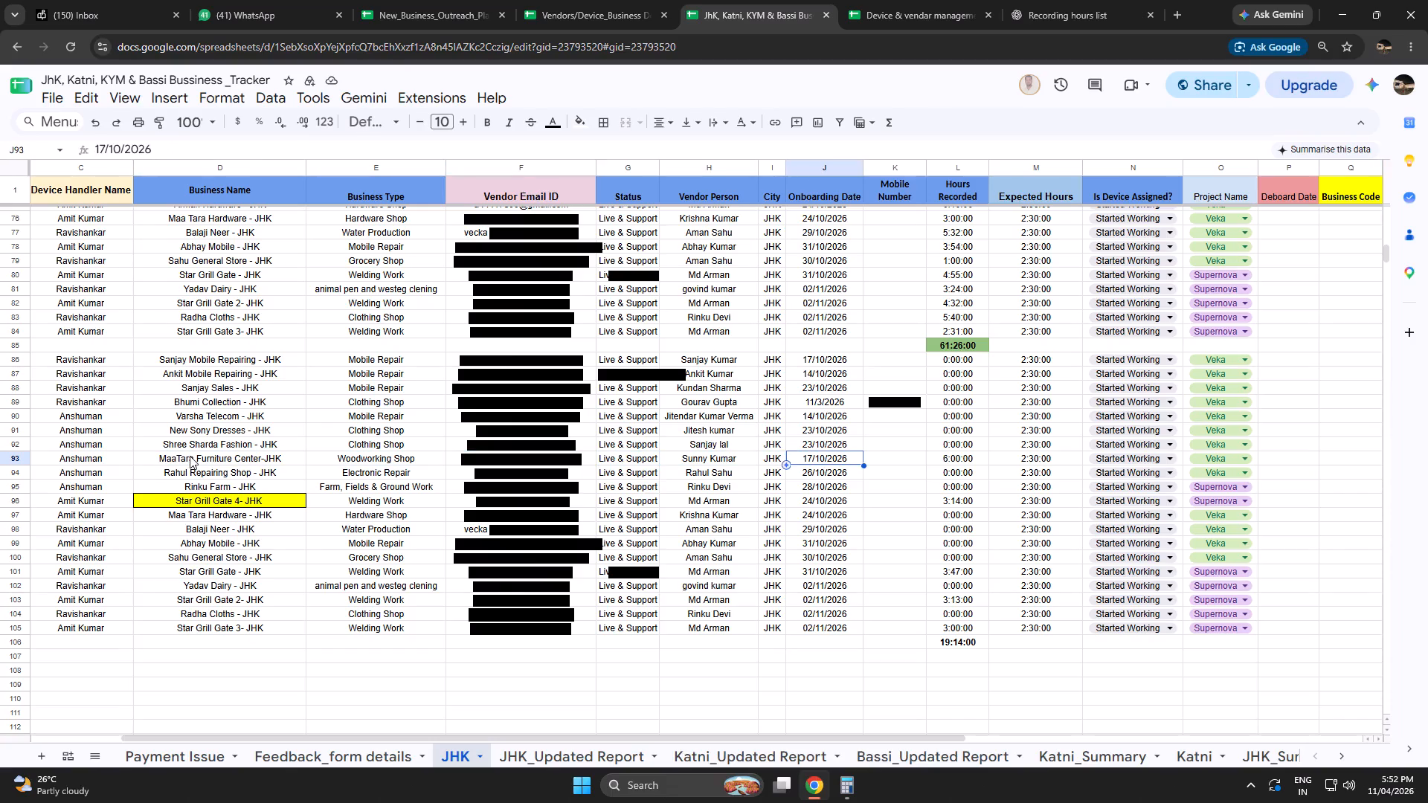
{"action": "key", "text": "Left"}
{"action": "key", "text": "Left"}
{"action": "key", "text": "Left"}
{"action": "key", "text": "Left"}
{"action": "key", "text": "Left"}
{"action": "key", "text": "Left"}
{"action": "key", "text": "Right"}
{"action": "key", "text": "Right"}
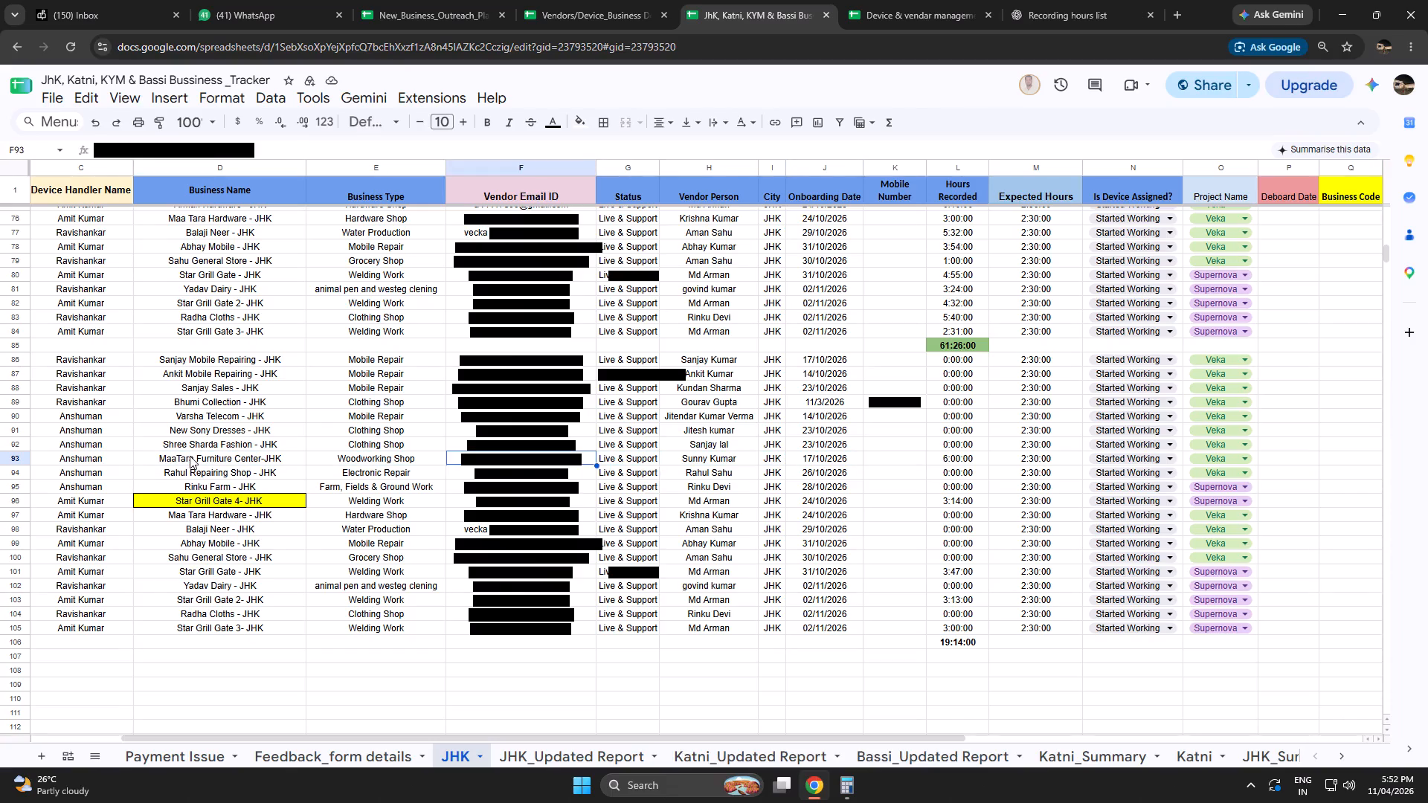
{"action": "key", "text": "Right"}
{"action": "key", "text": "Right"}
{"action": "key", "text": "Right"}
{"action": "key", "text": "Right"}
{"action": "key", "text": "Right"}
{"action": "key", "text": "Right"}
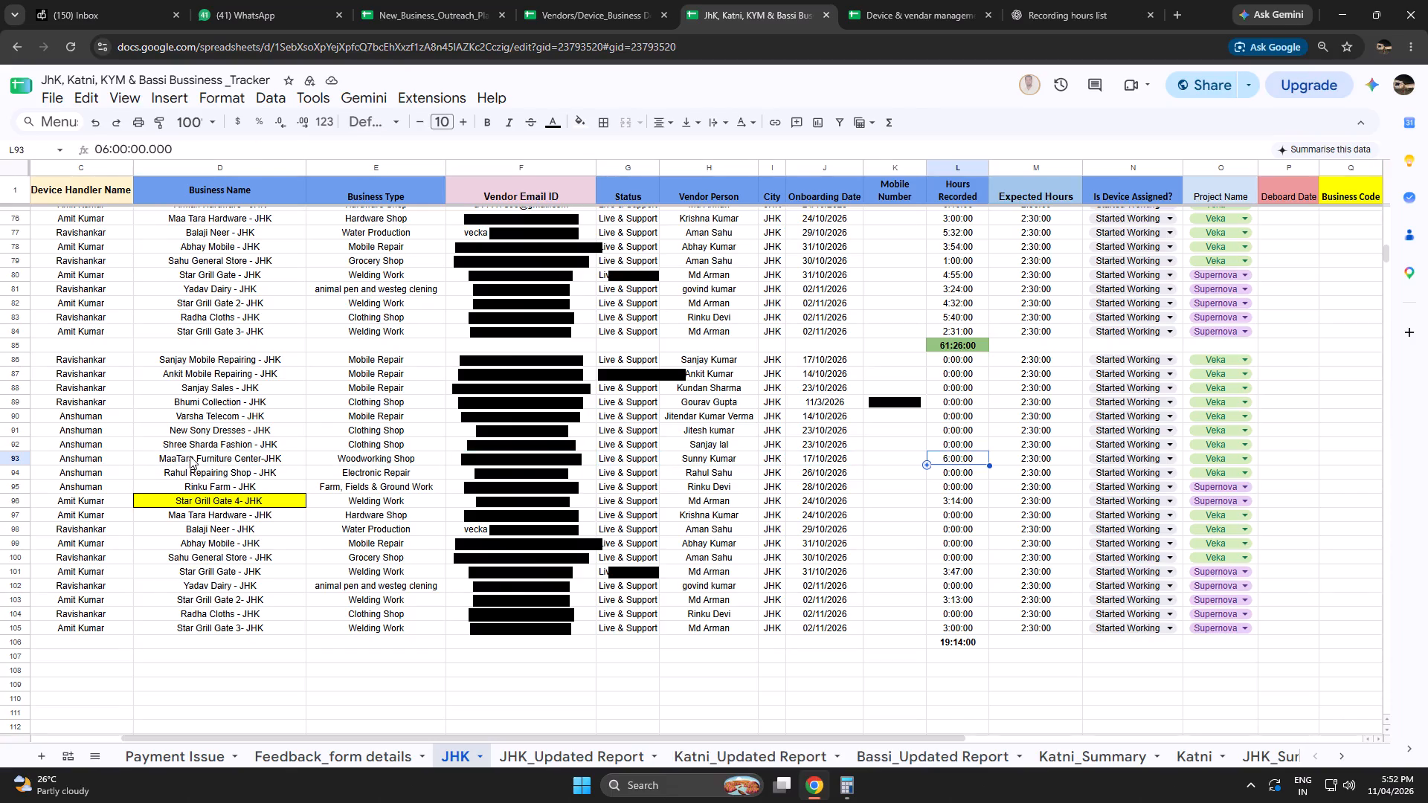
{"action": "key", "text": "ctrl+x"}
{"action": "key", "text": "Down"}
{"action": "key", "text": "Down"}
{"action": "key", "text": "Down"}
{"action": "key", "text": "Down"}
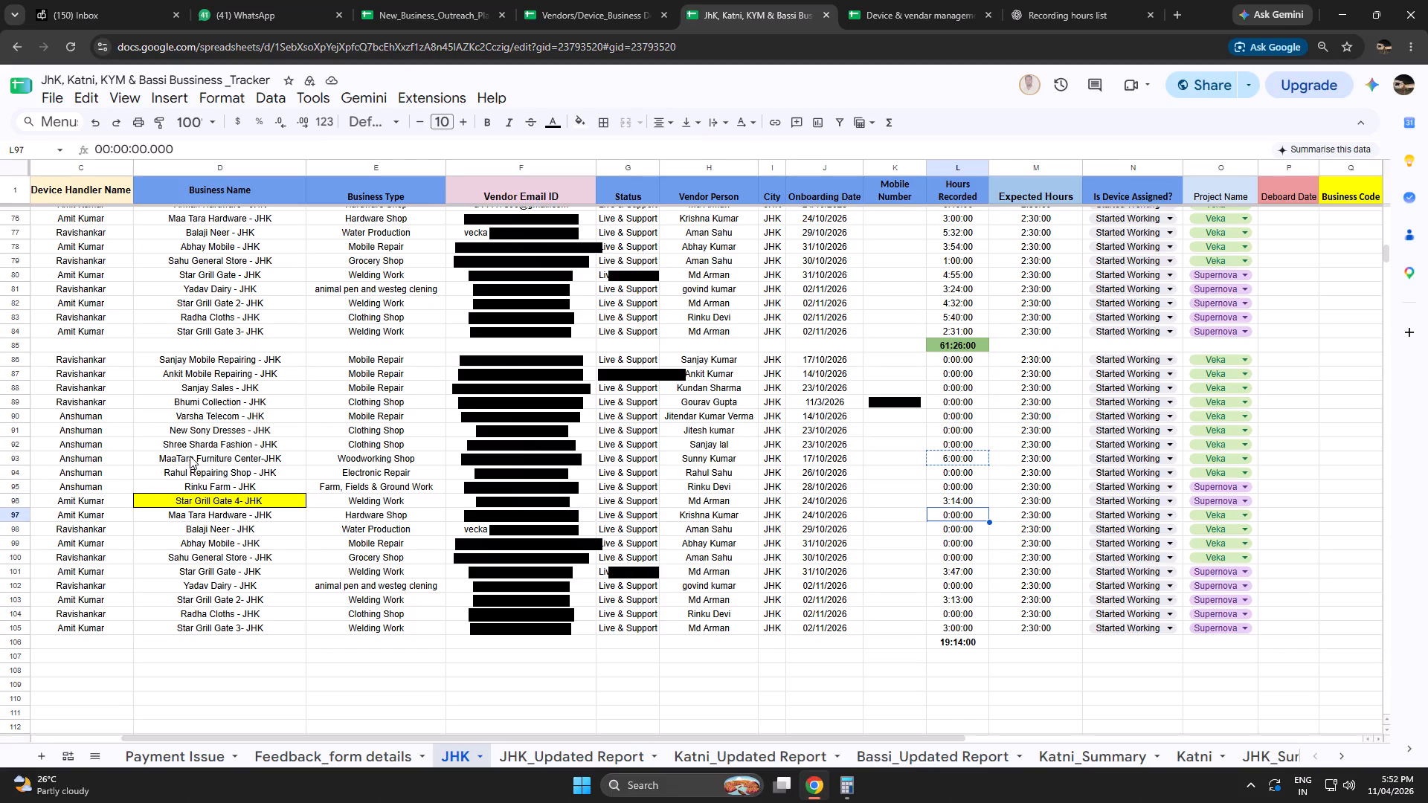
{"action": "key", "text": "Left"}
{"action": "key", "text": "Left"}
{"action": "key", "text": "Left"}
{"action": "key", "text": "Left"}
{"action": "key", "text": "Left"}
{"action": "key", "text": "Left"}
{"action": "key", "text": "Left"}
{"action": "key", "text": "Left"}
{"action": "key", "text": "Right"}
{"action": "key", "text": "Right"}
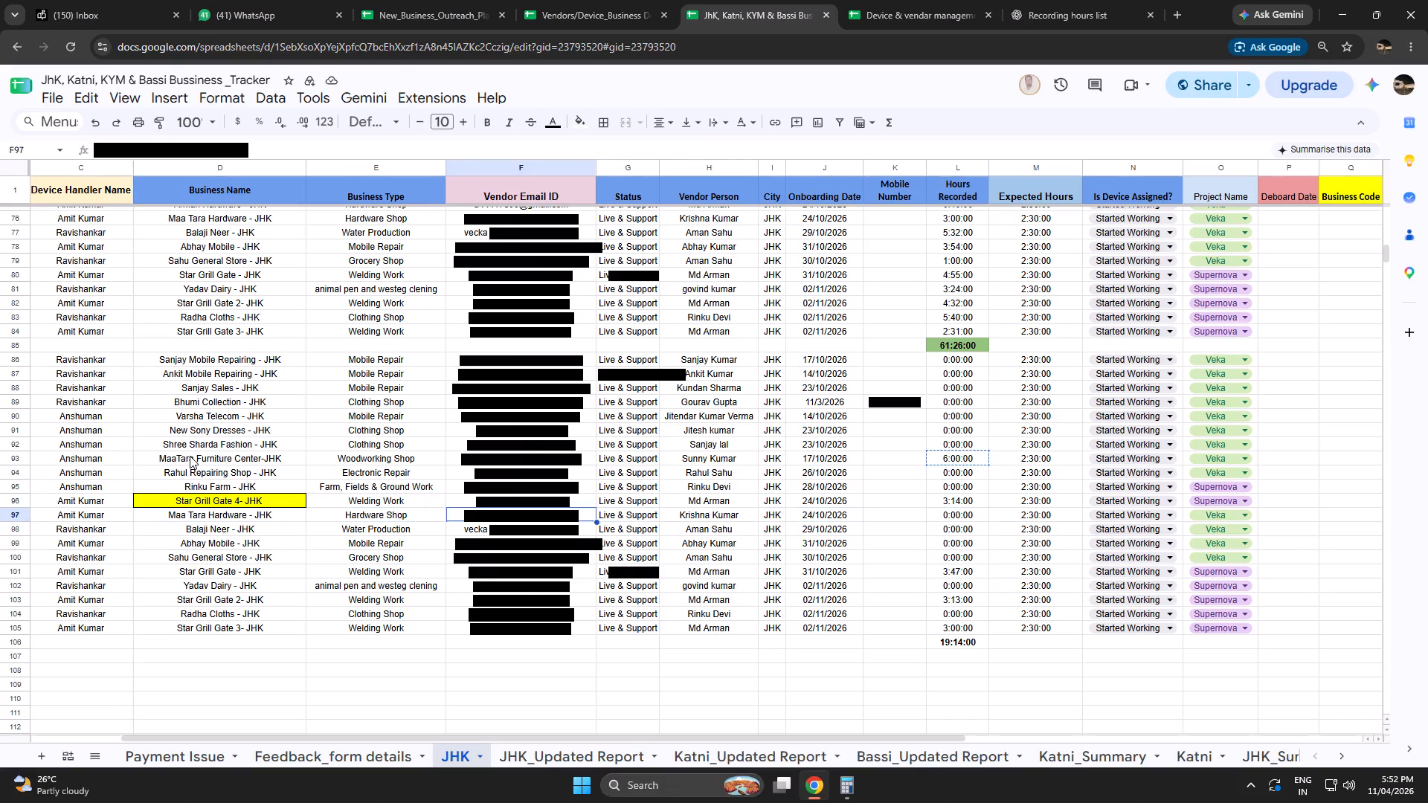
{"action": "key", "text": "Right"}
{"action": "key", "text": "Right"}
{"action": "key", "text": "Right"}
{"action": "key", "text": "Right"}
{"action": "key", "text": "Right"}
{"action": "key", "text": "Right"}
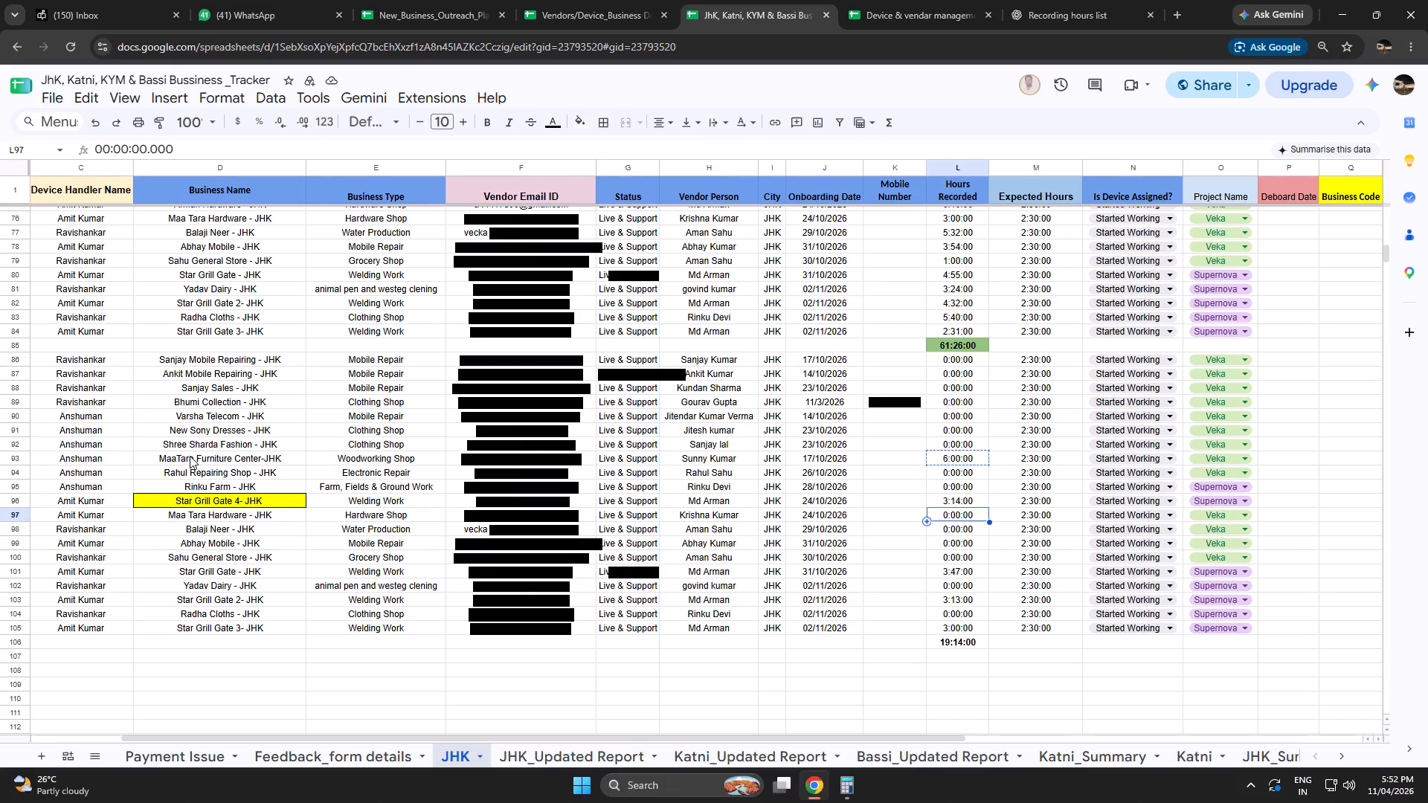
{"action": "key", "text": "ctrl+v"}
Fill the empty recorded hours of MaaTara Furniture Center-JHK with 0:00:00 copied from the Rahul Repairing Shop - JHK row.
{"action": "key", "text": "Up"}
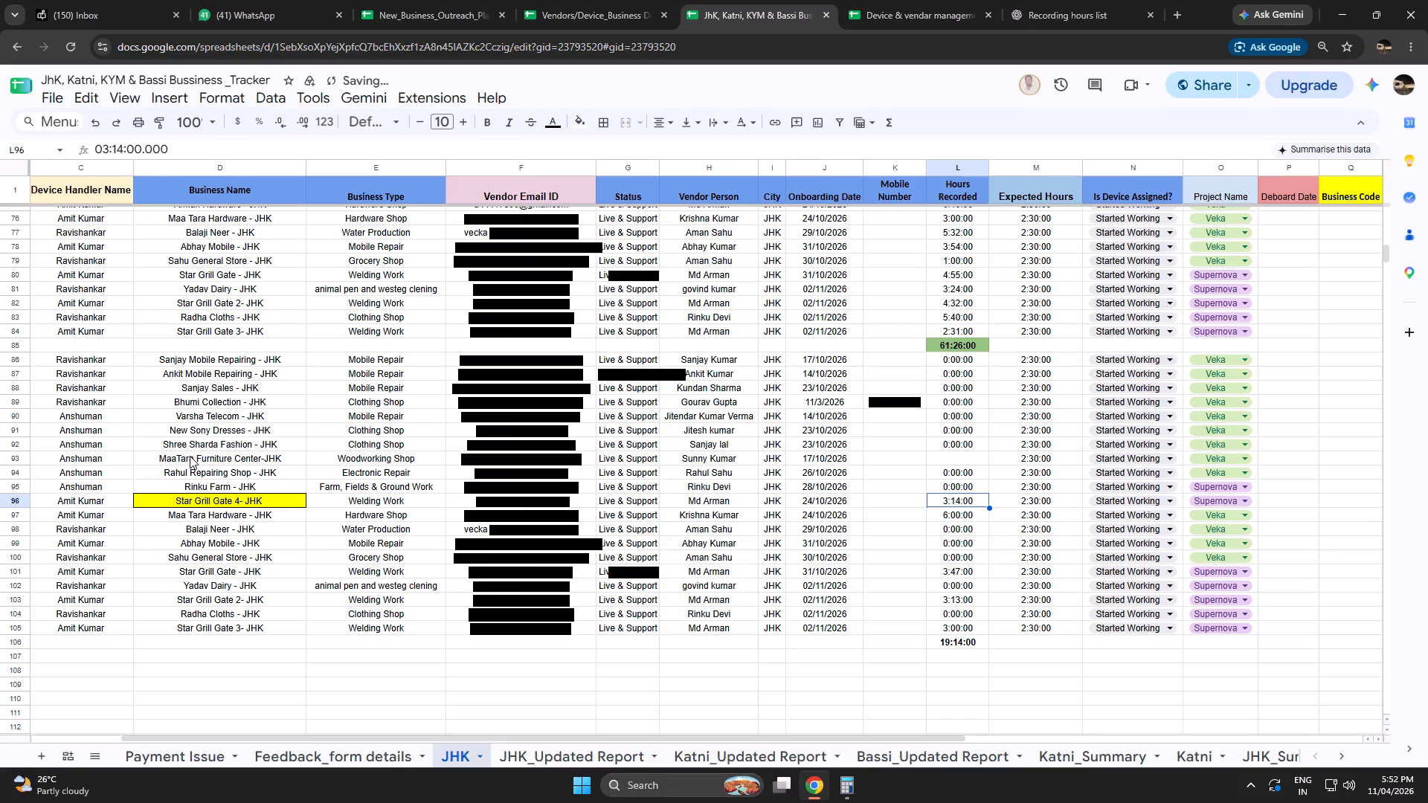
{"action": "key", "text": "Up"}
{"action": "key", "text": "Up"}
{"action": "key", "text": "ctrl+c"}
{"action": "key", "text": "Up"}
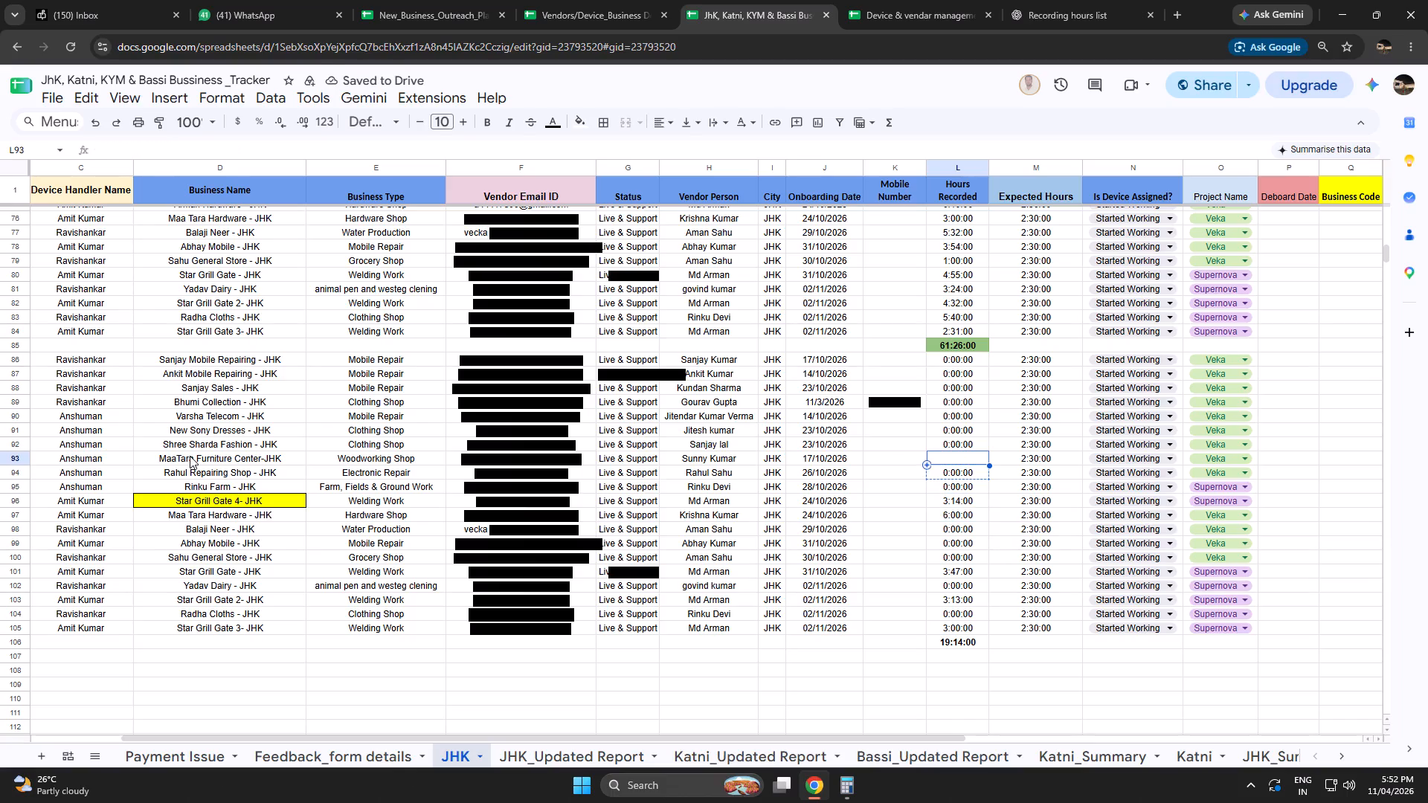
{"action": "key", "text": "ctrl+v"}
{"action": "key", "text": "Down"}
{"action": "key", "text": "Down"}
{"action": "key", "text": "Down"}
{"action": "key", "text": "Down"}
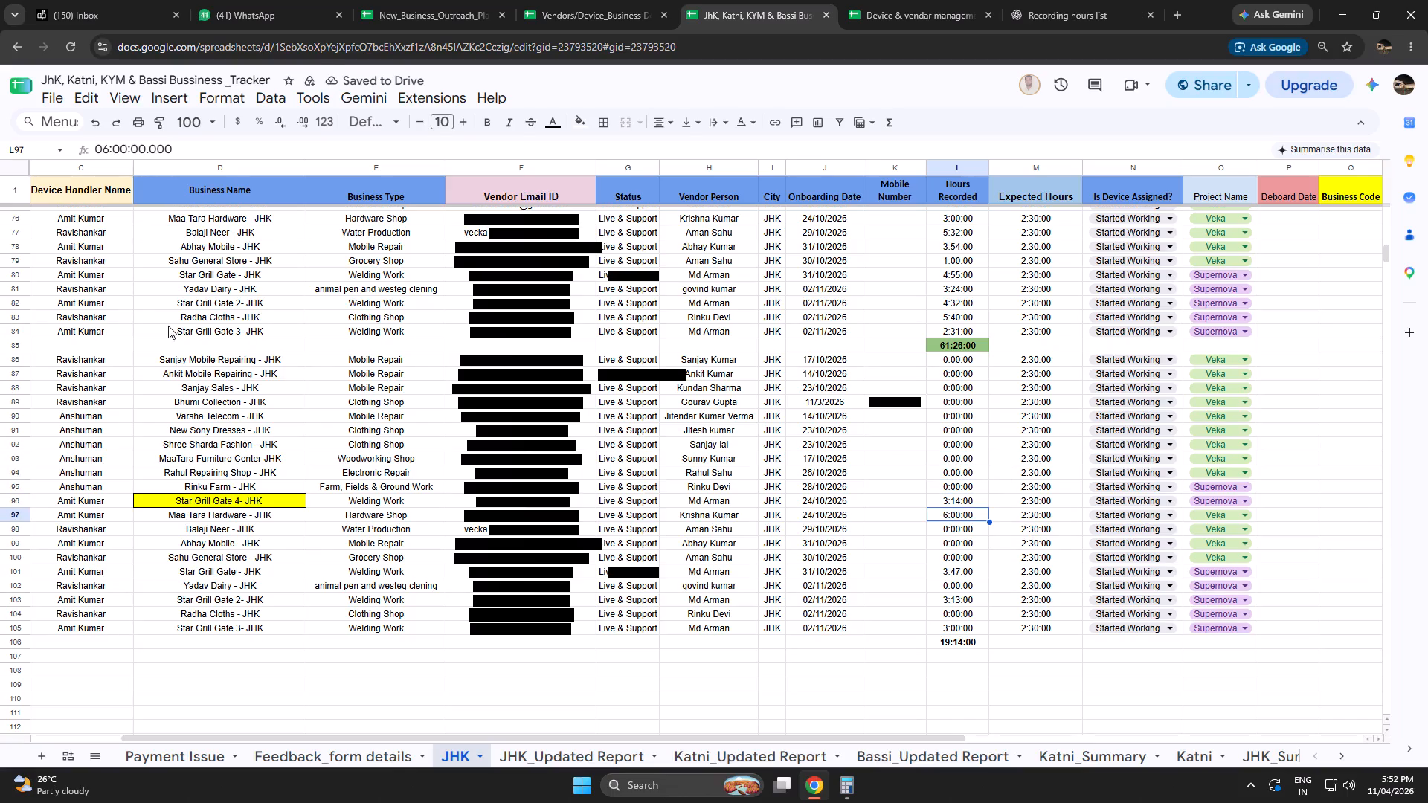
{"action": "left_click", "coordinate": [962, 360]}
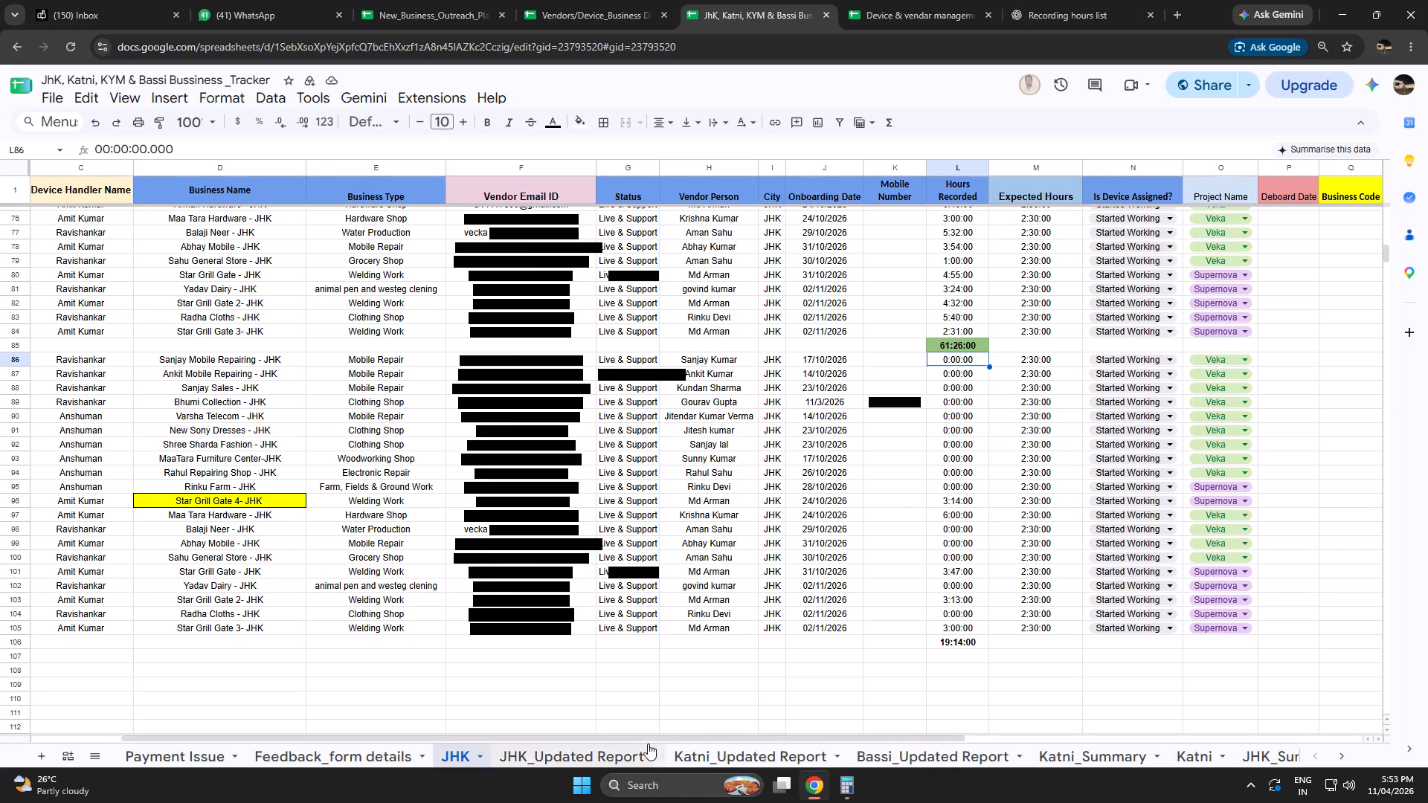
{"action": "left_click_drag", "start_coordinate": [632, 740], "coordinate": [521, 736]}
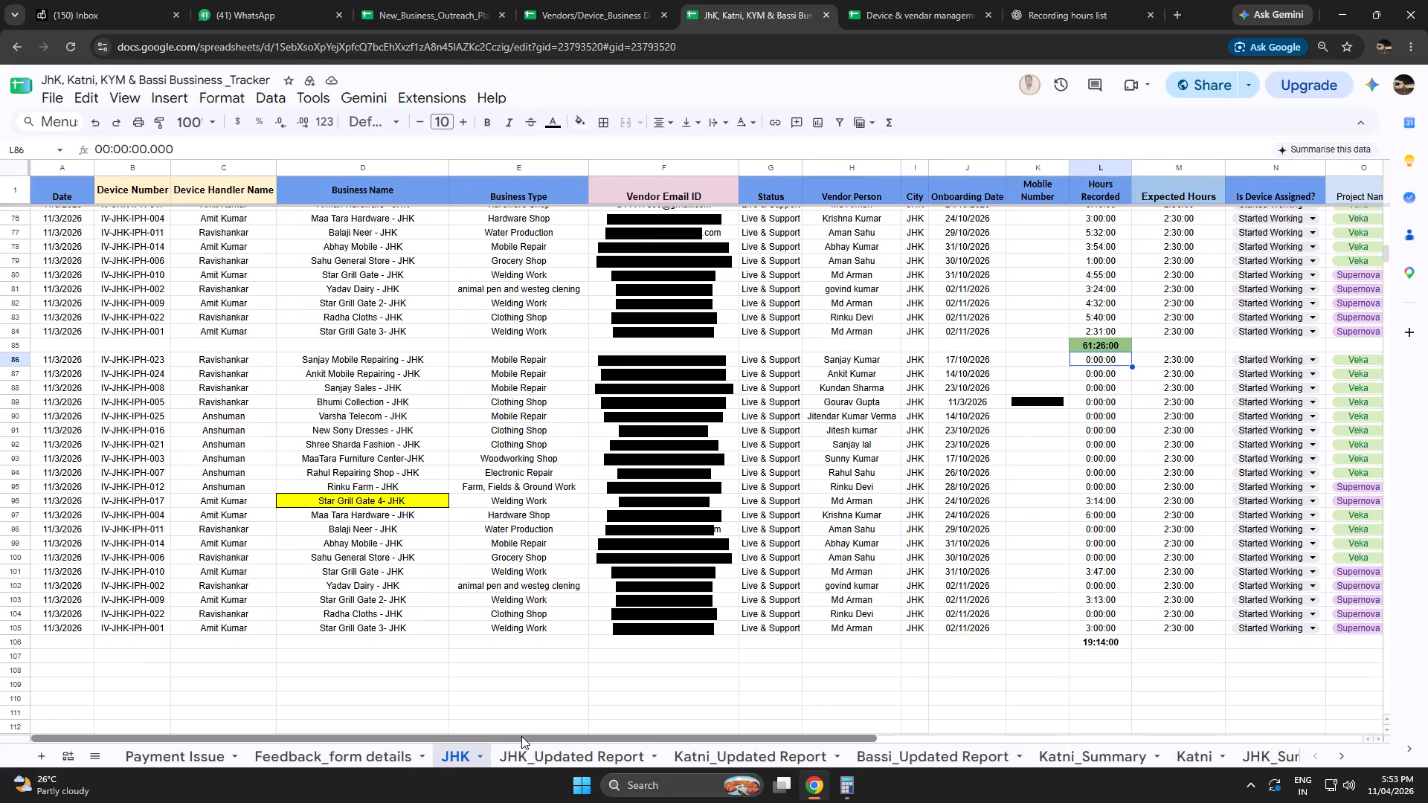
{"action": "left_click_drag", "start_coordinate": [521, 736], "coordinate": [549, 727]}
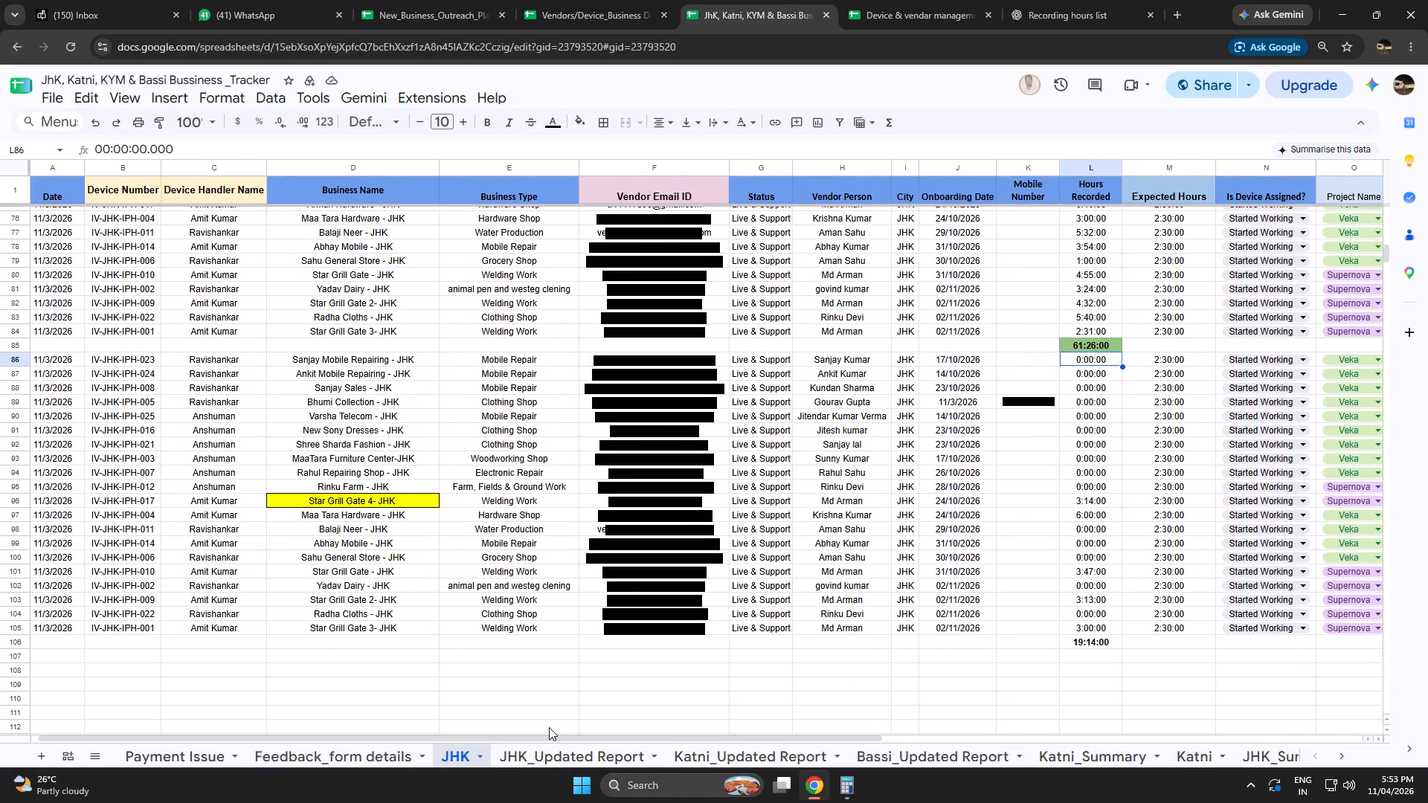
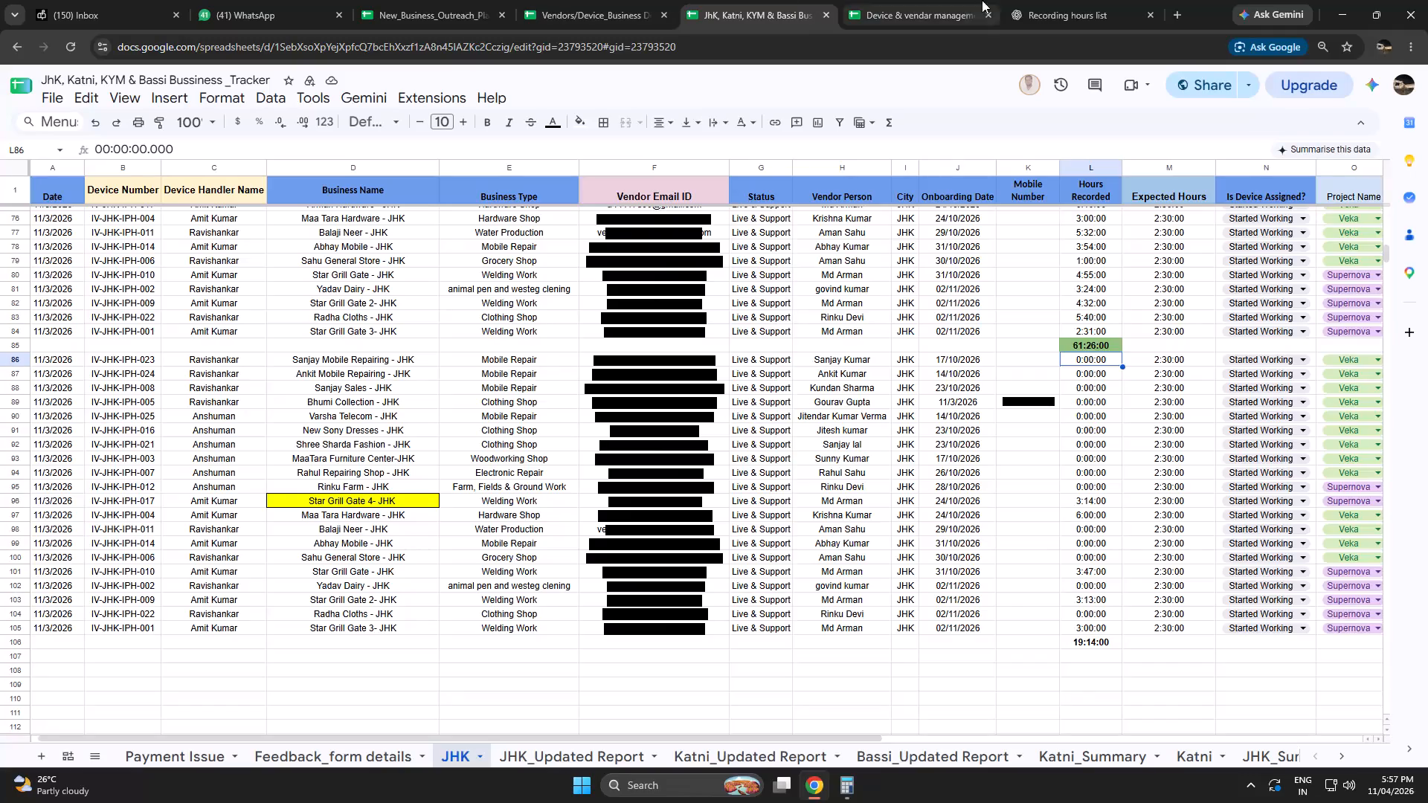
Open a new browser tab and begin an address search with "str".
{"action": "left_click", "coordinate": [1178, 7]}
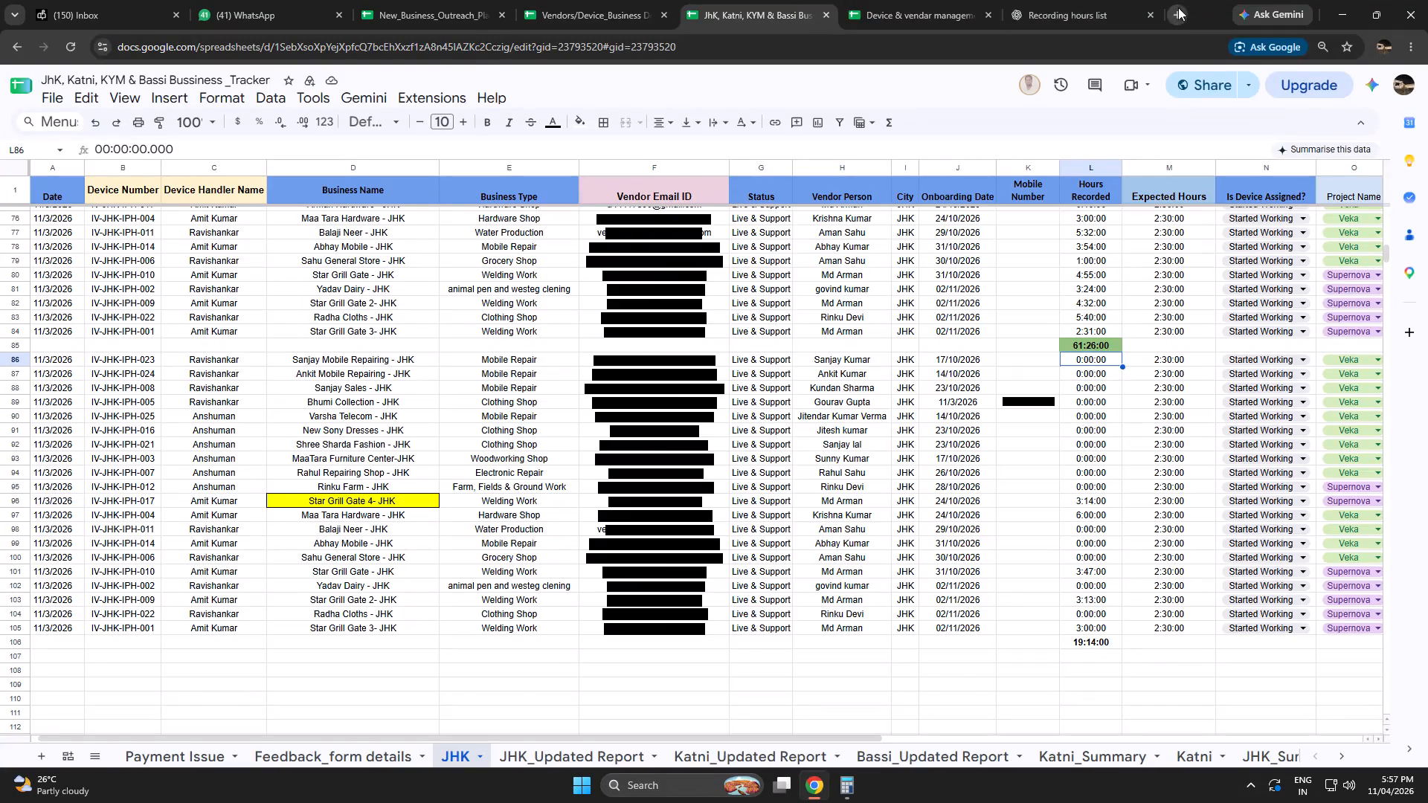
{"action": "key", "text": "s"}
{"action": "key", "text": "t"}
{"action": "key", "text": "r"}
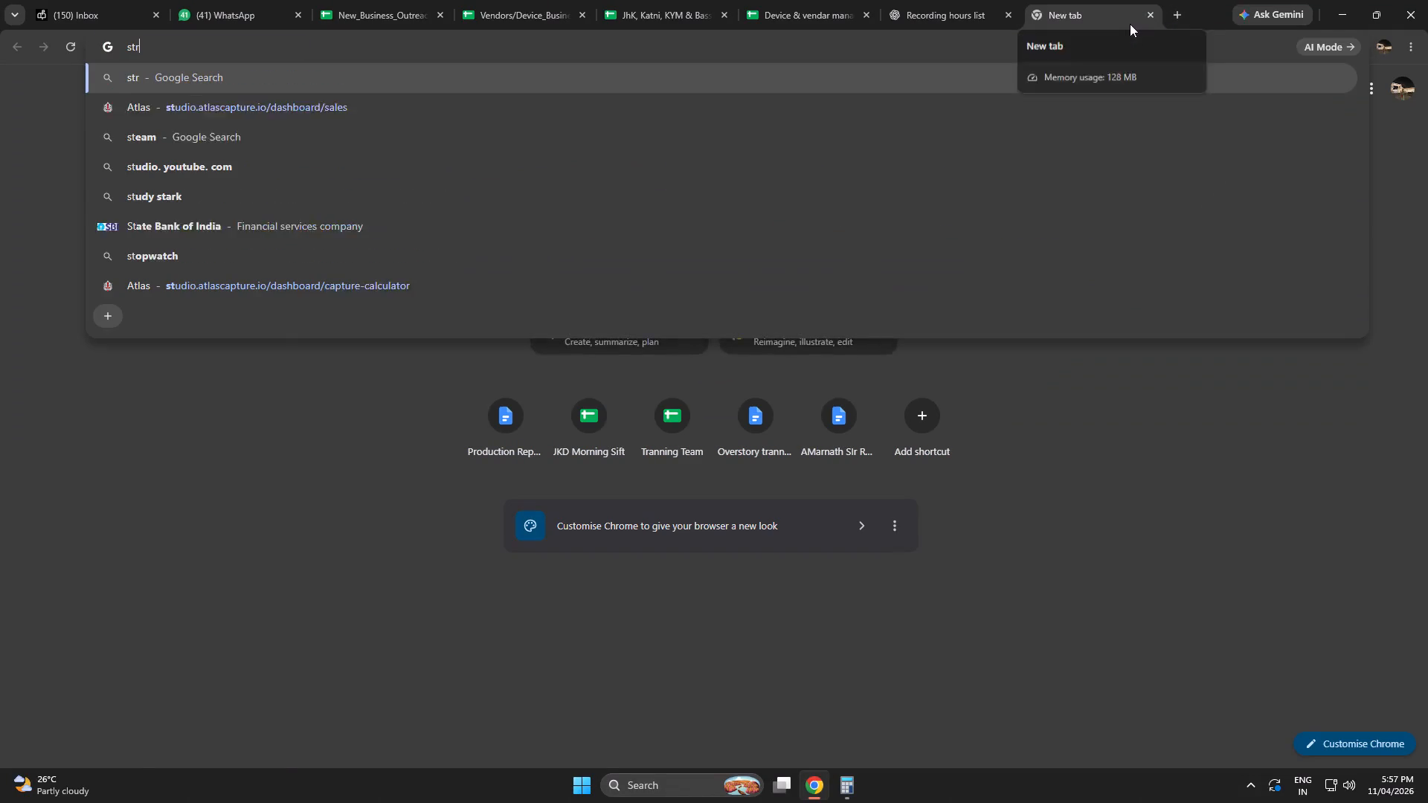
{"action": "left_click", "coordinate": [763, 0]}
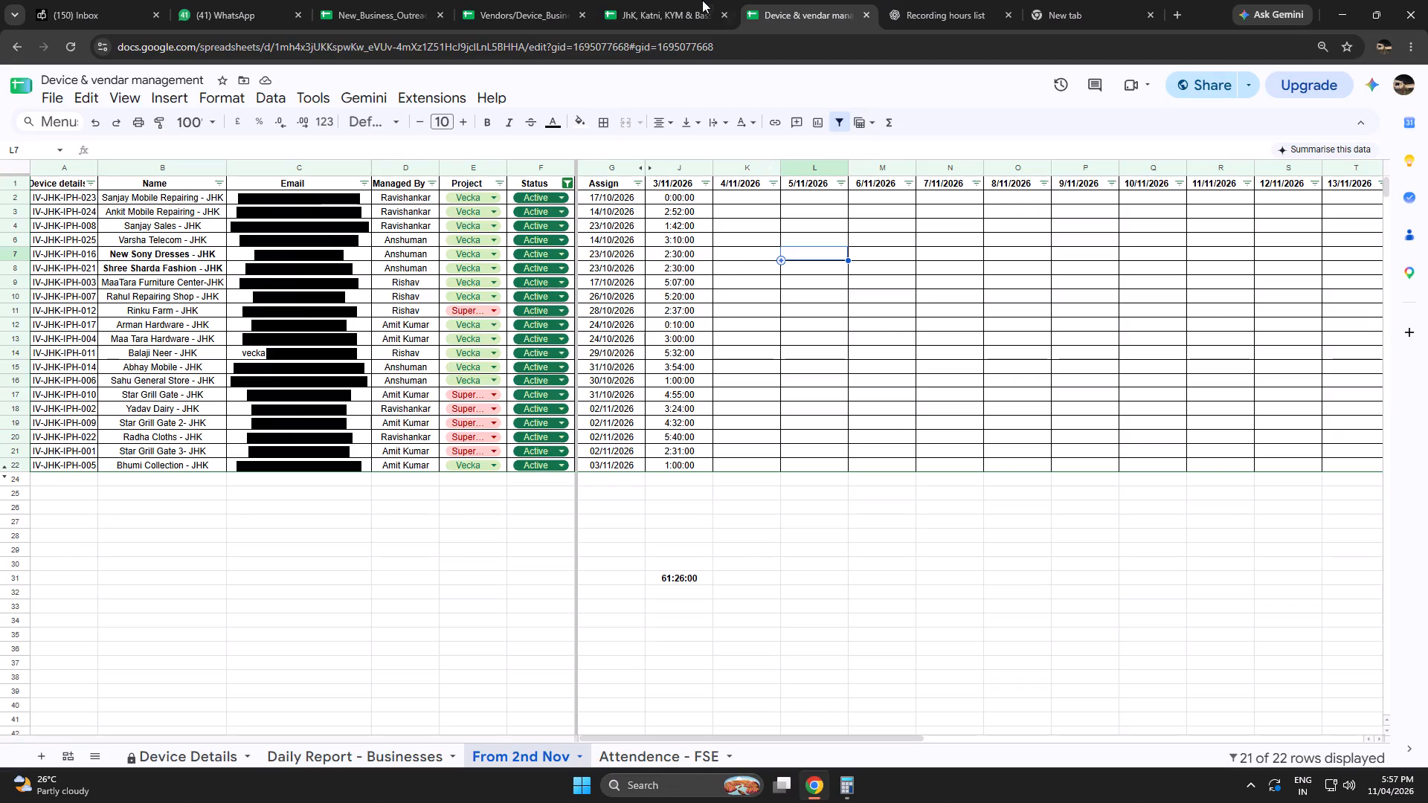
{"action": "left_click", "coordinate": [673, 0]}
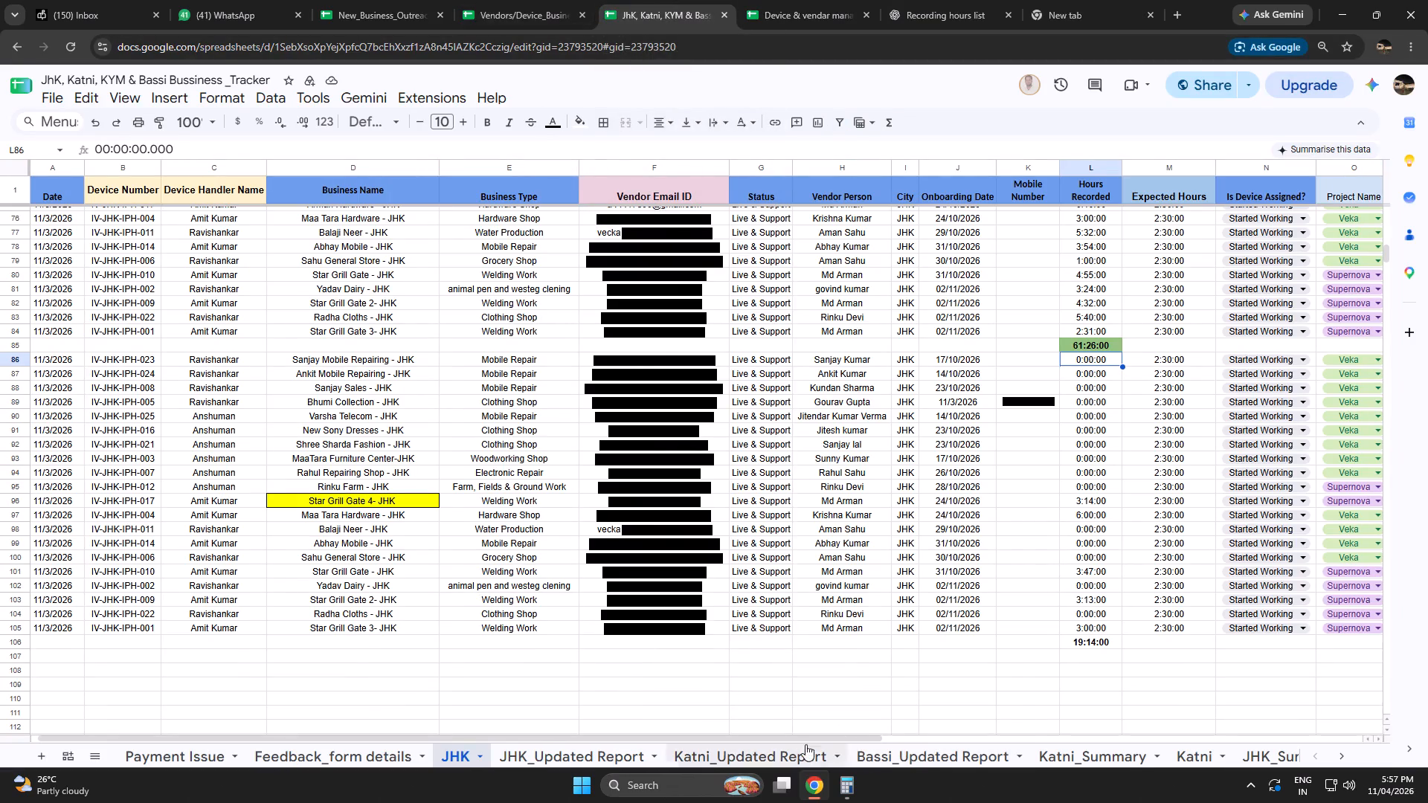
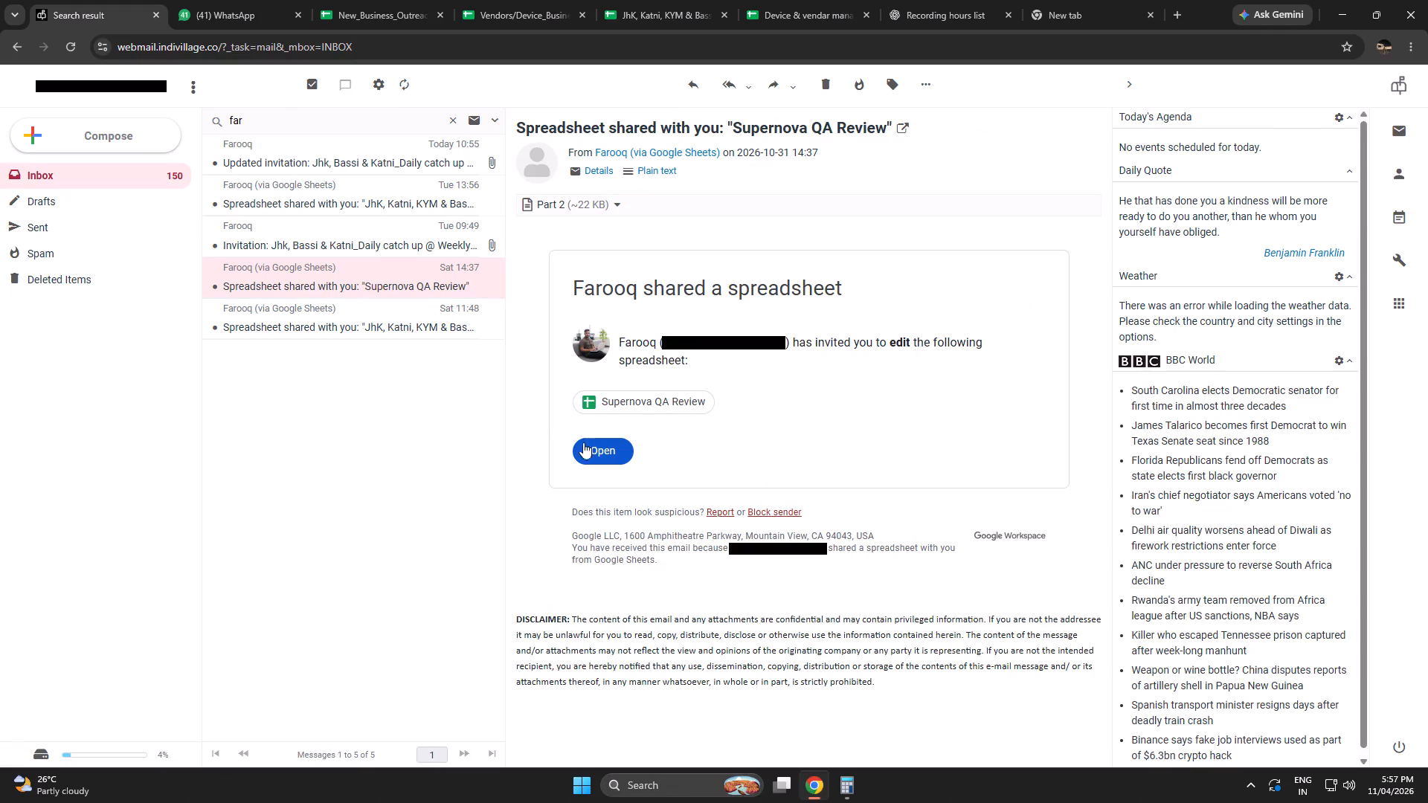
{"action": "left_click", "coordinate": [592, 446]}
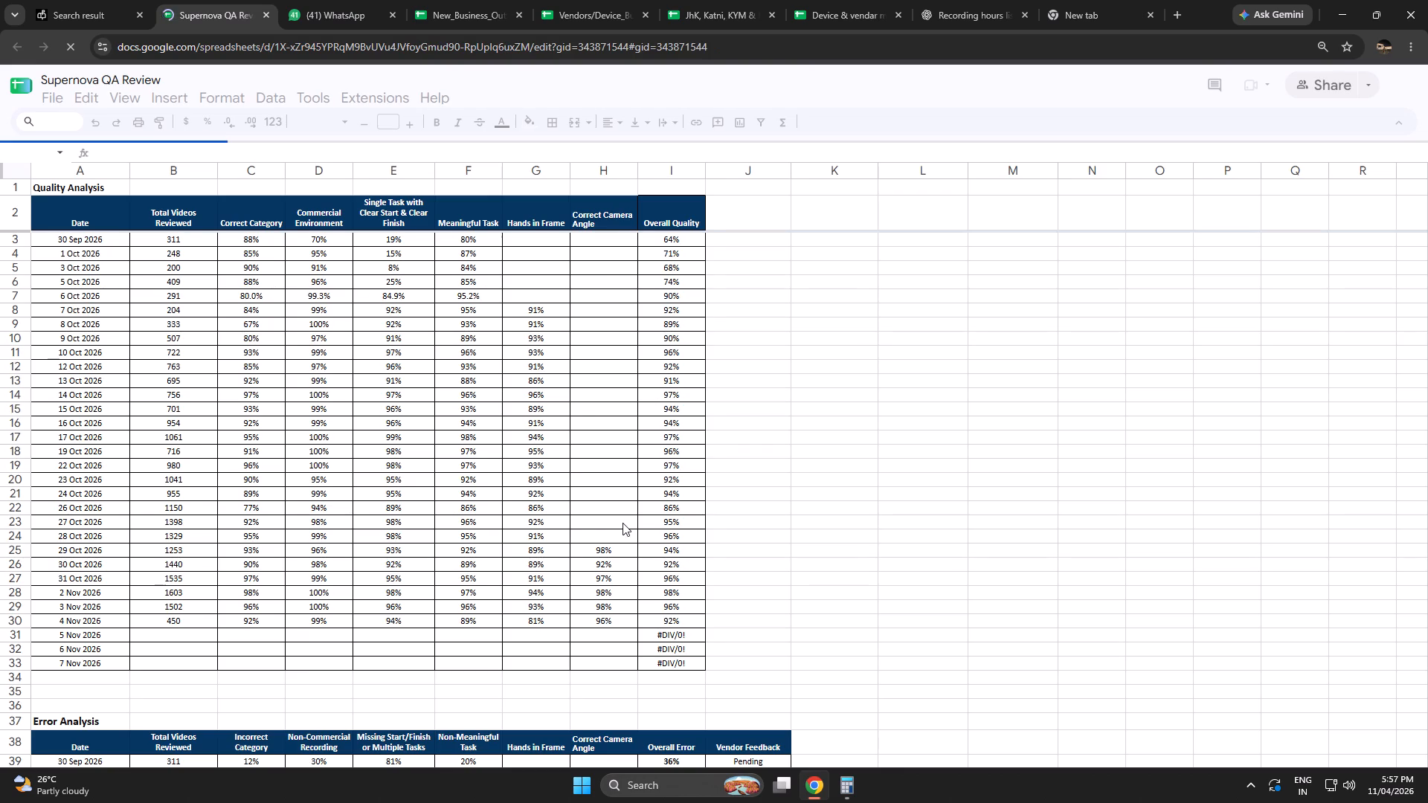
{"action": "left_click", "coordinate": [545, 757]}
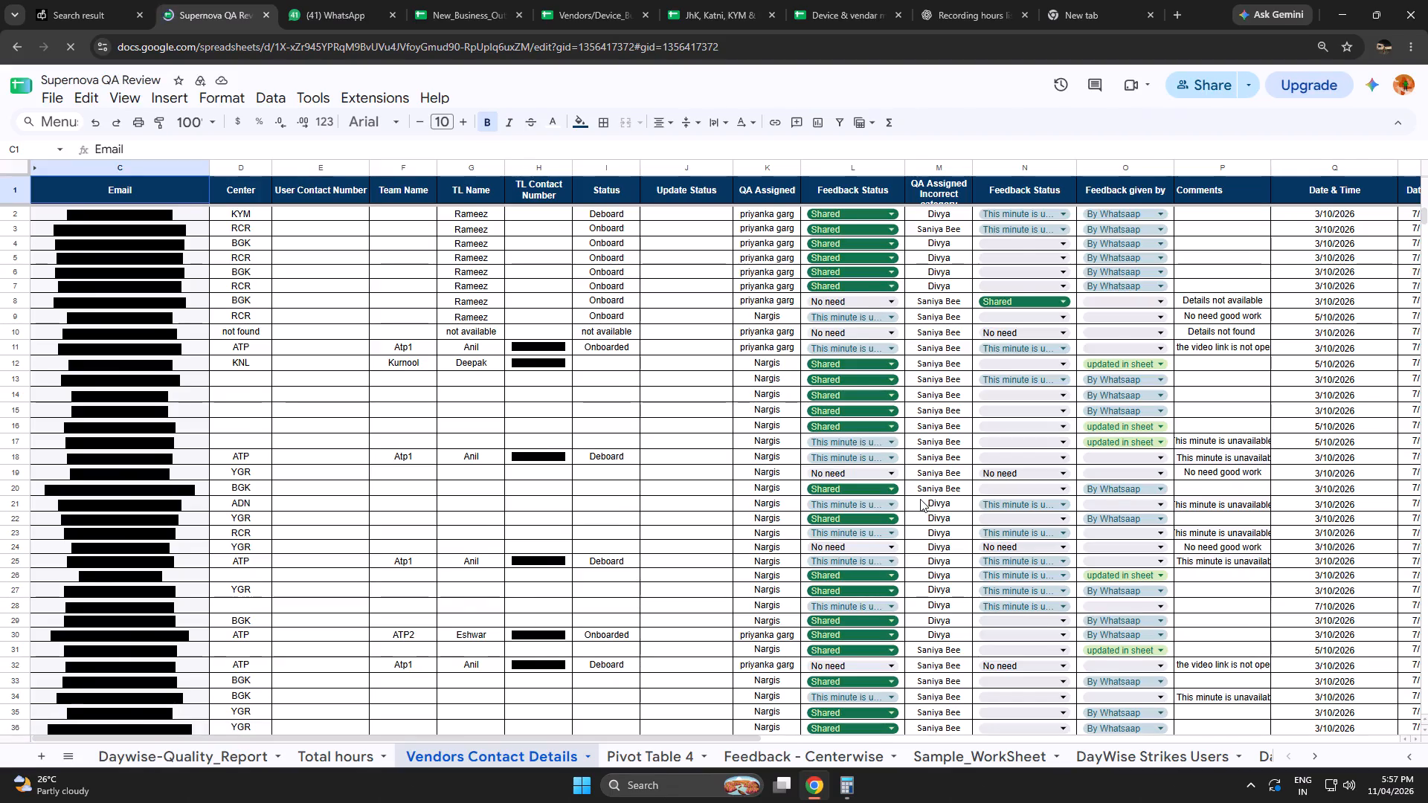
{"action": "scroll", "coordinate": [920, 499], "scroll_direction": "down", "scroll_amount": 3}
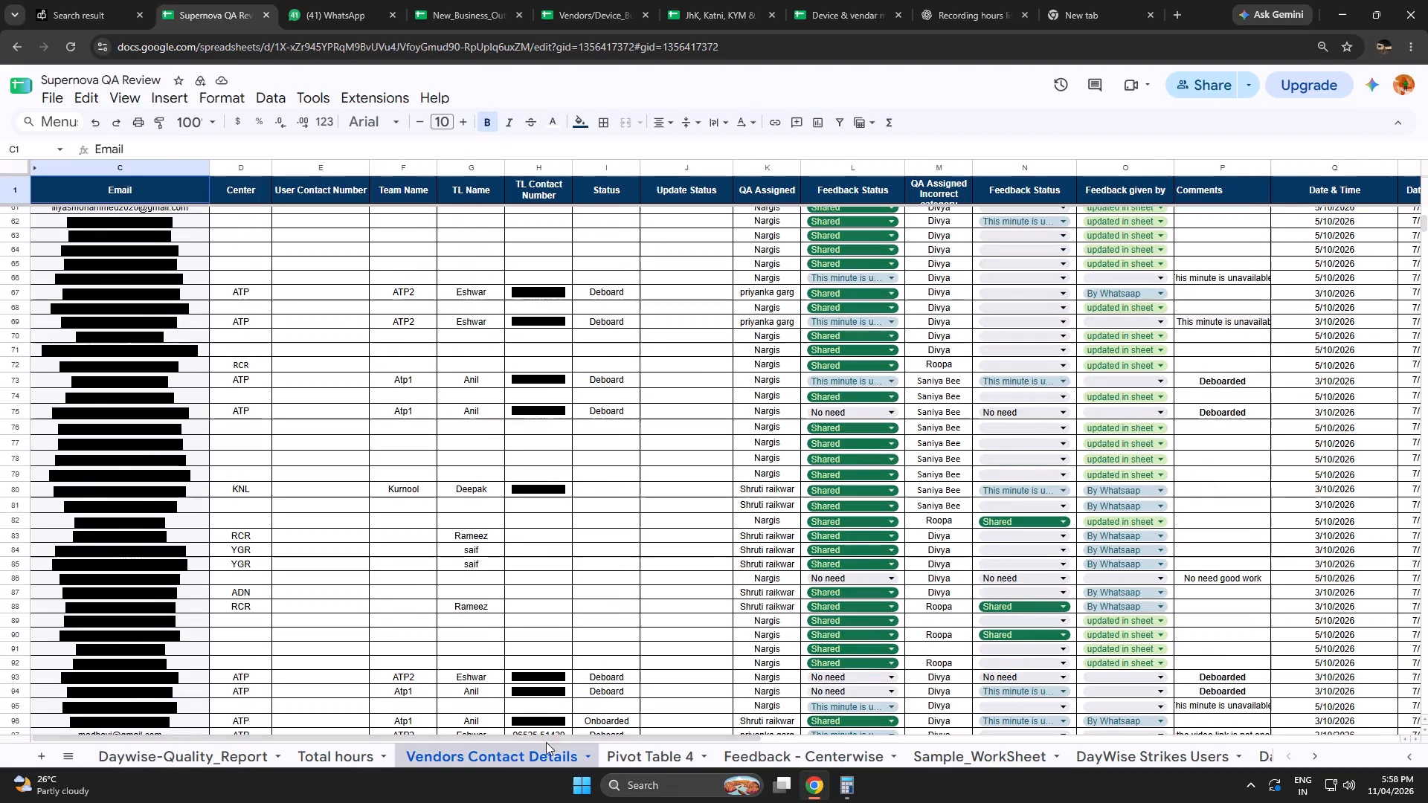
{"action": "left_click", "coordinate": [792, 748]}
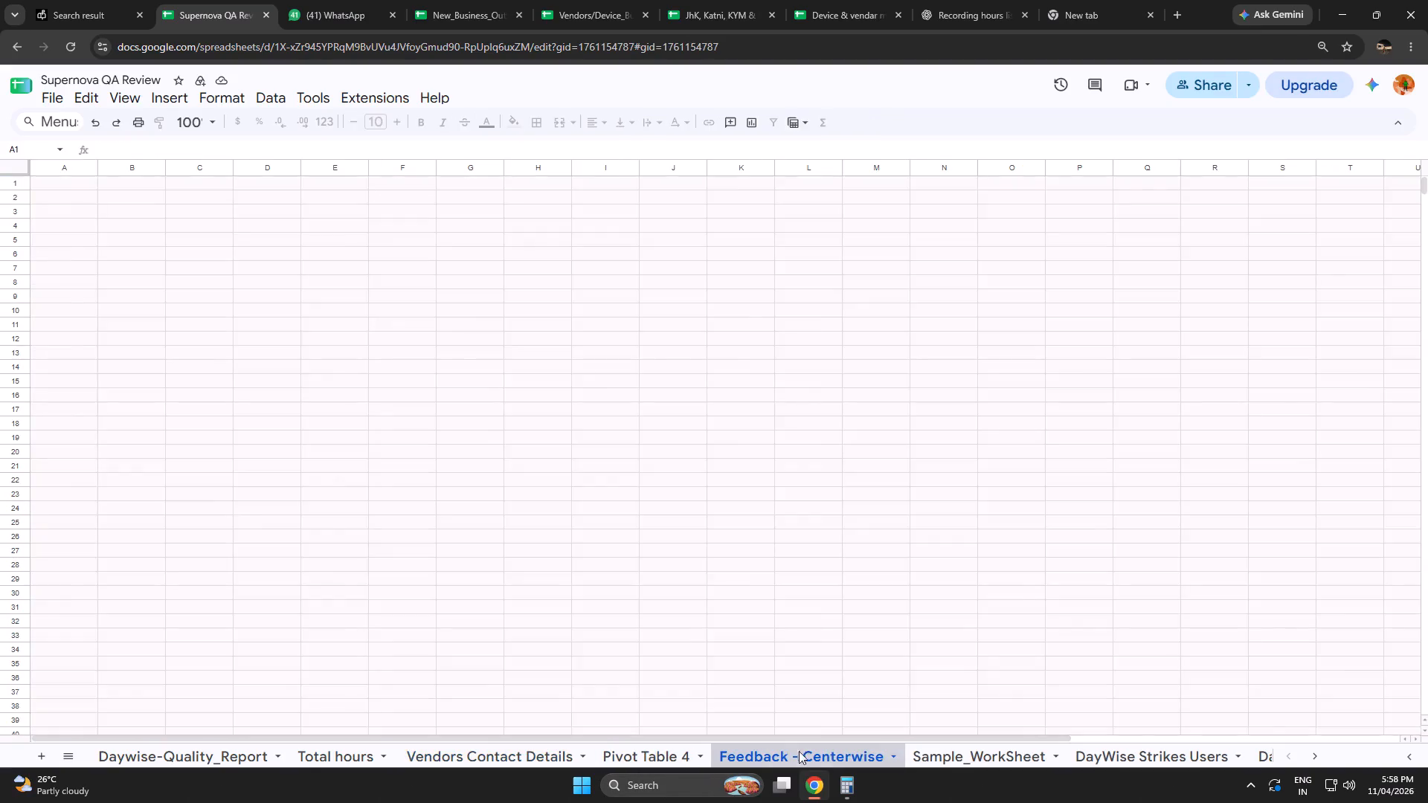
{"action": "key", "text": "ctrl+f"}
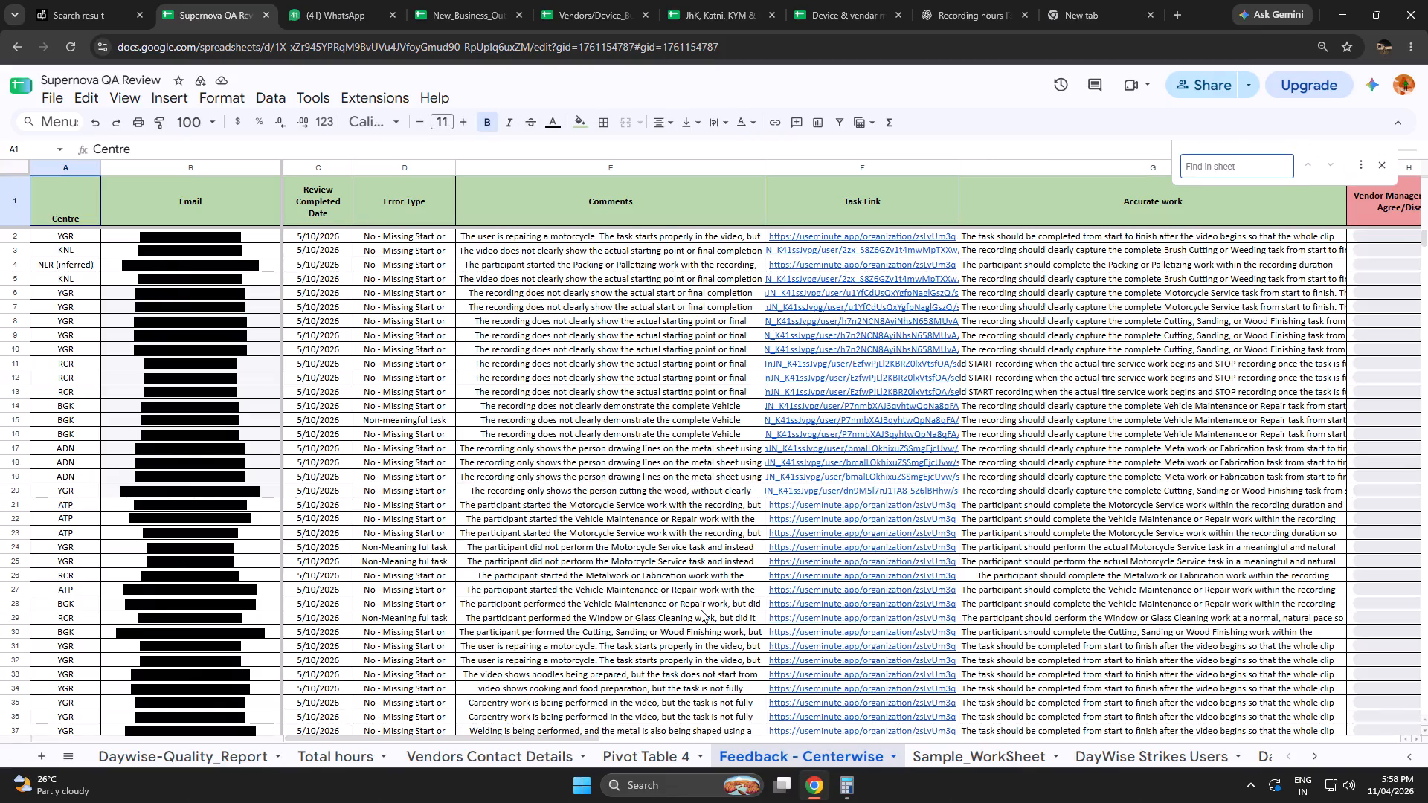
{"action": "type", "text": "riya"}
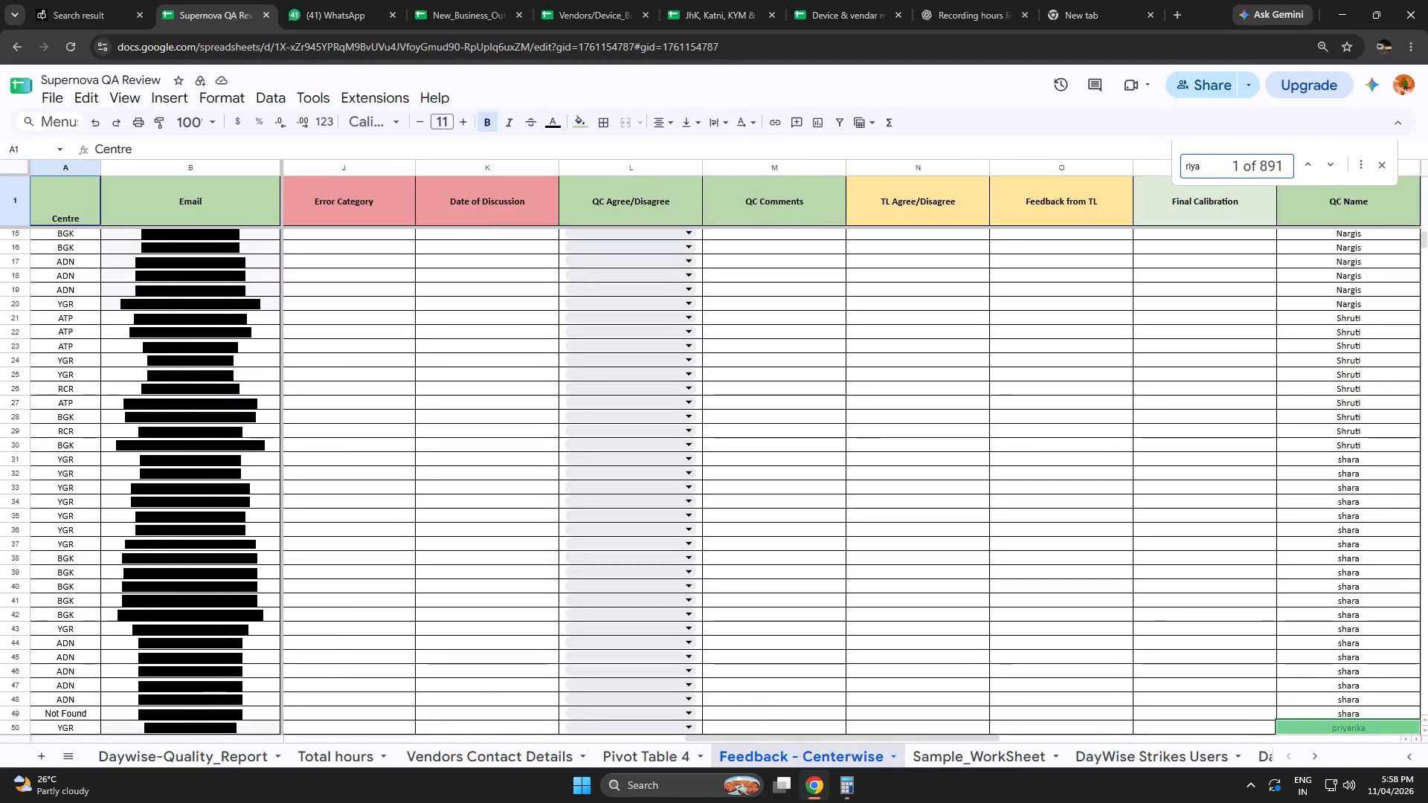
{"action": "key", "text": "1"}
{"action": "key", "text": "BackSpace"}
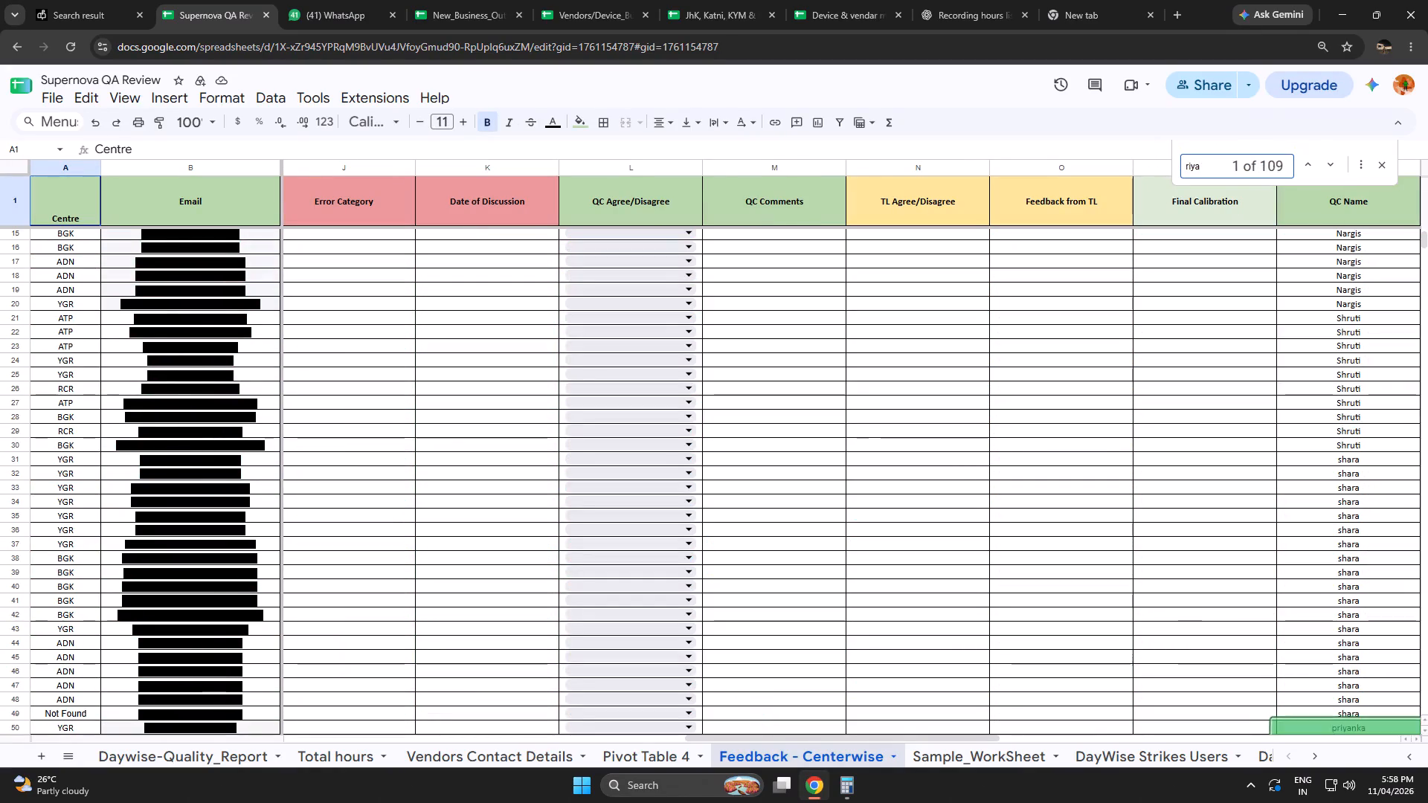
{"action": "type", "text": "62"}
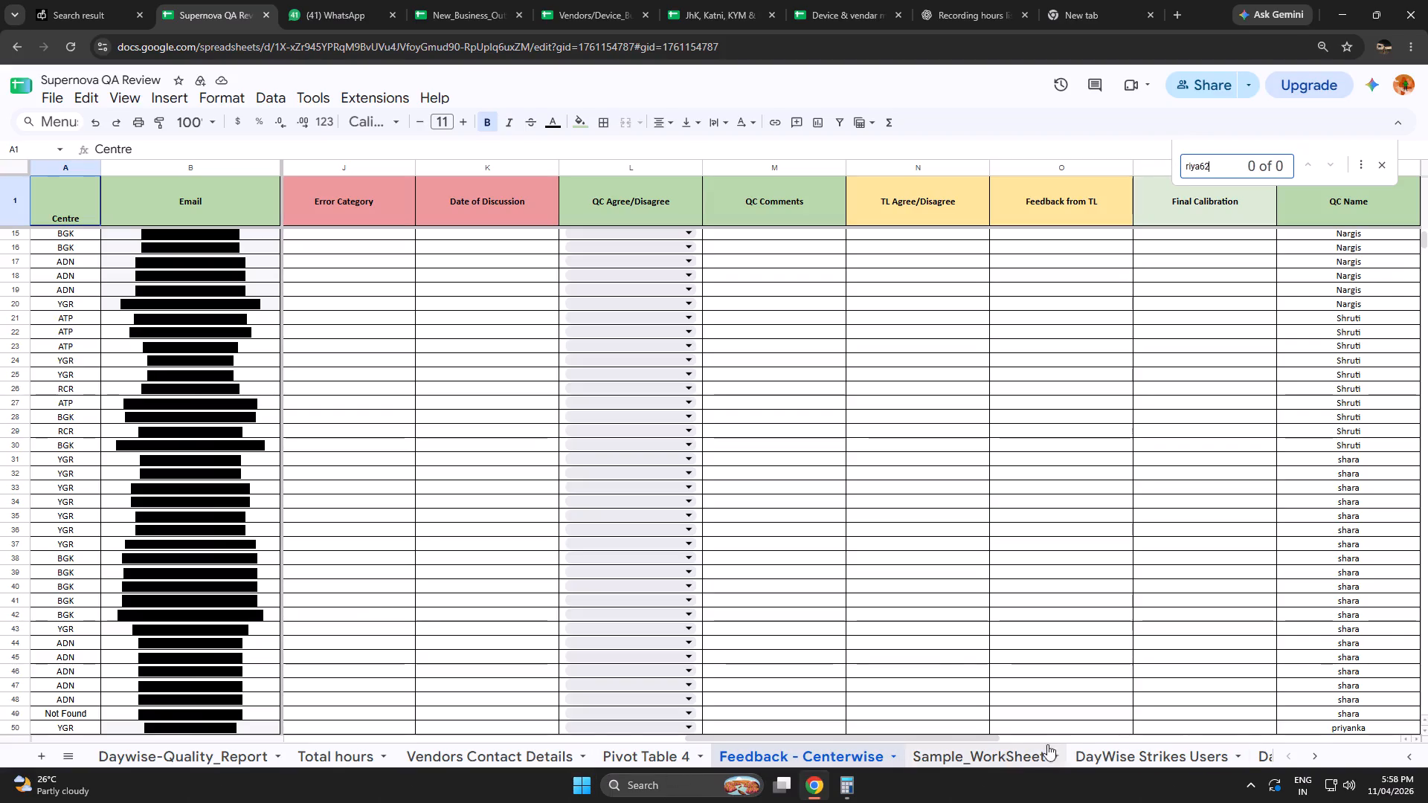
{"action": "left_click", "coordinate": [1117, 761]}
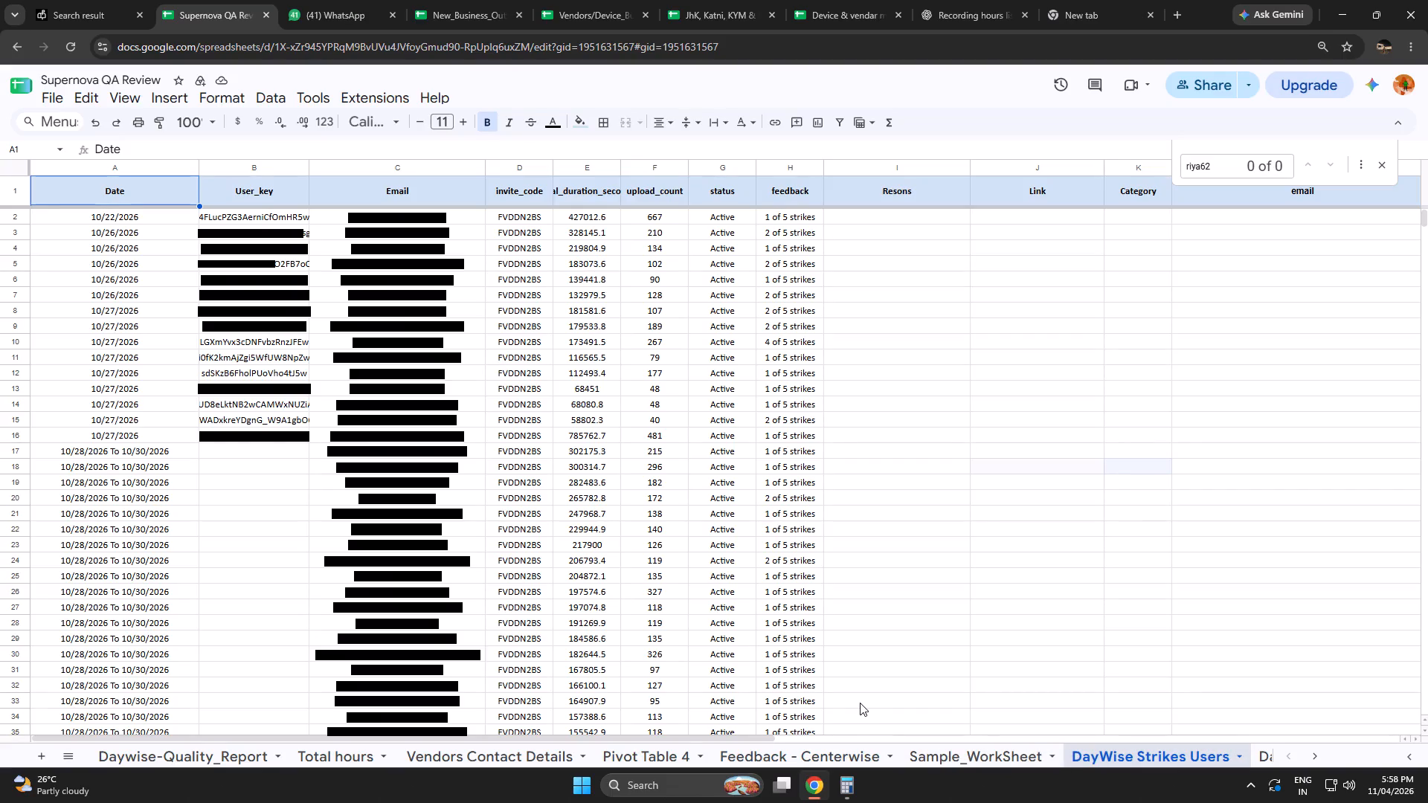
{"action": "key", "text": "ctrl+f"}
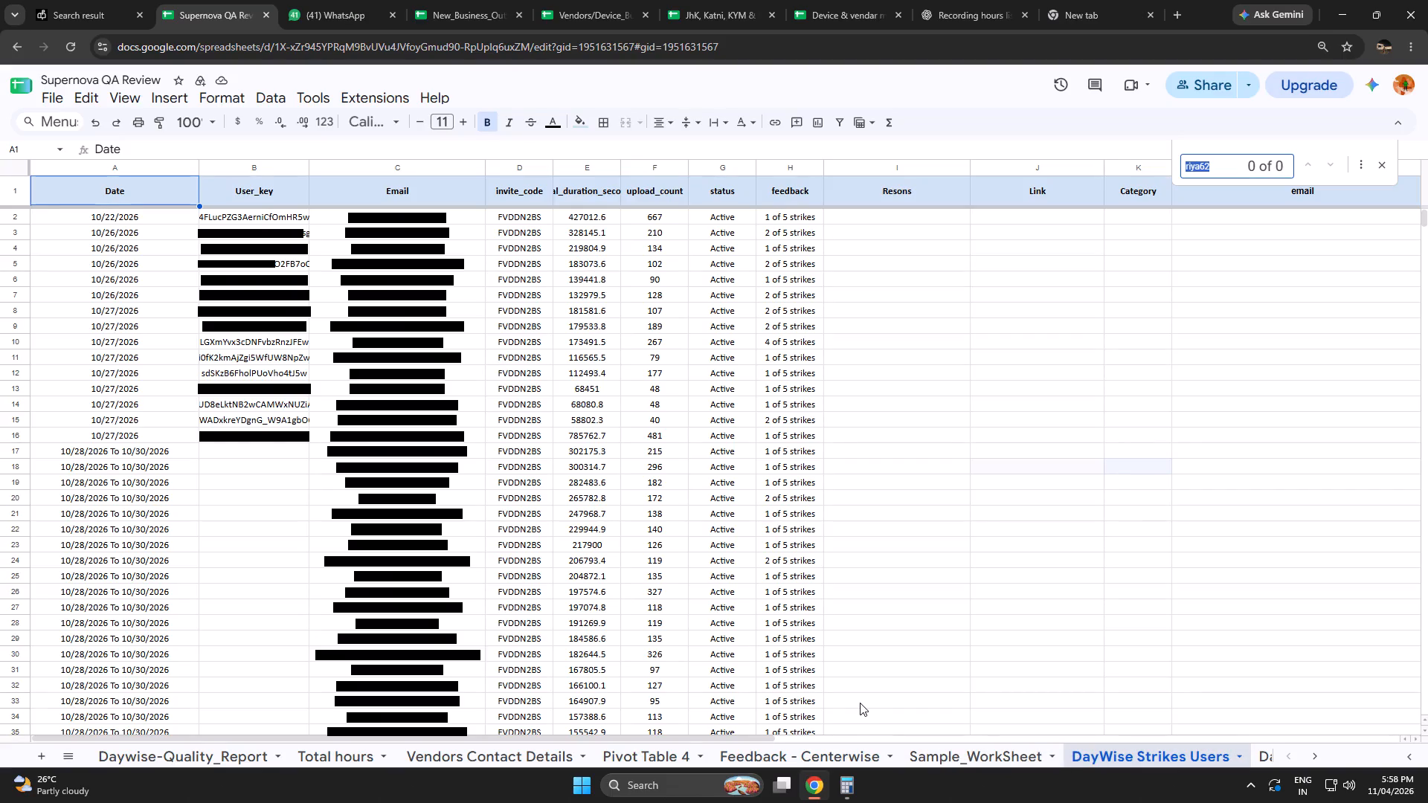
{"action": "key", "text": "Return"}
Create a temporary filter over the entire Vendors Contact Details sheet.
{"action": "left_click", "coordinate": [206, 749]}
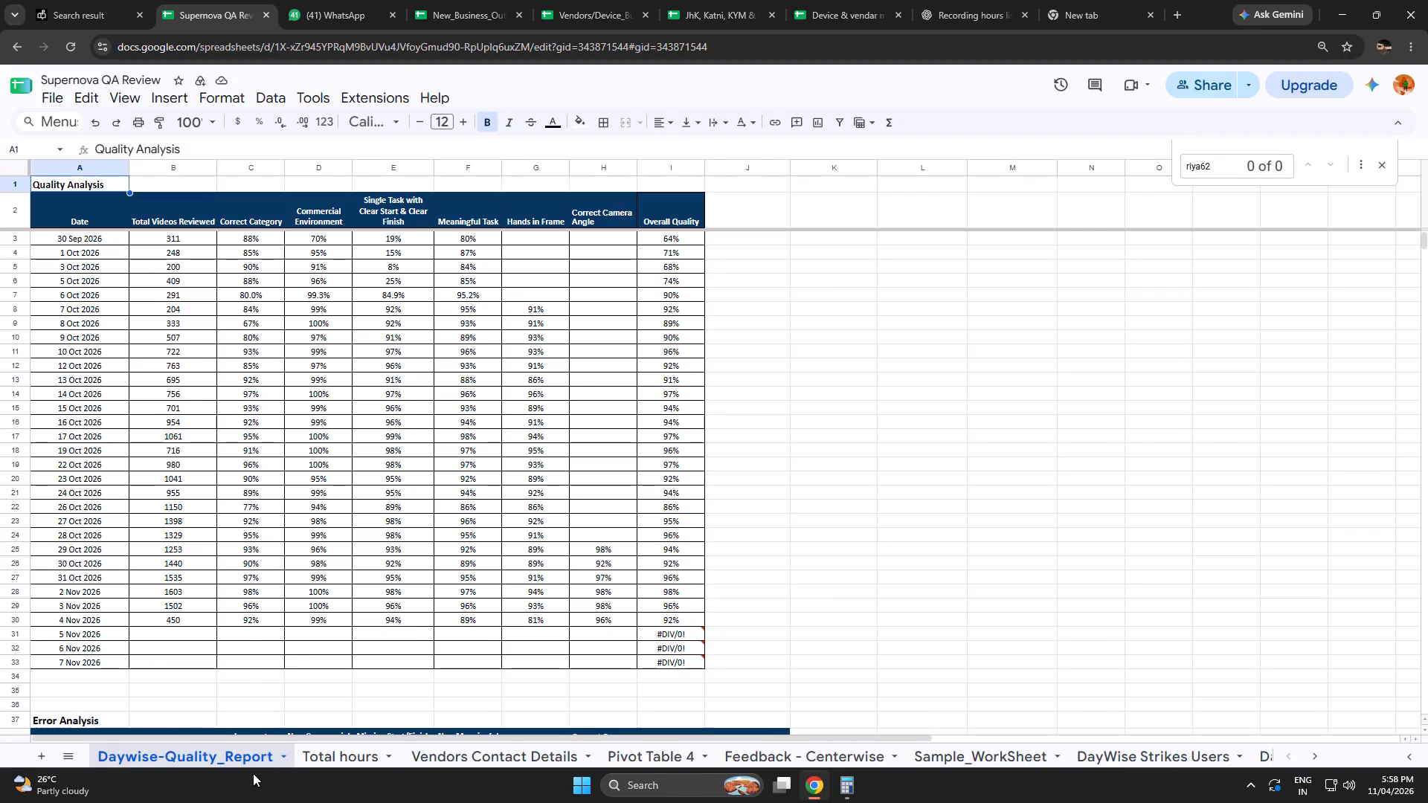
{"action": "left_click", "coordinate": [312, 758]}
{"action": "left_click", "coordinate": [443, 761]}
{"action": "scroll", "coordinate": [466, 650], "scroll_direction": "down", "scroll_amount": 4}
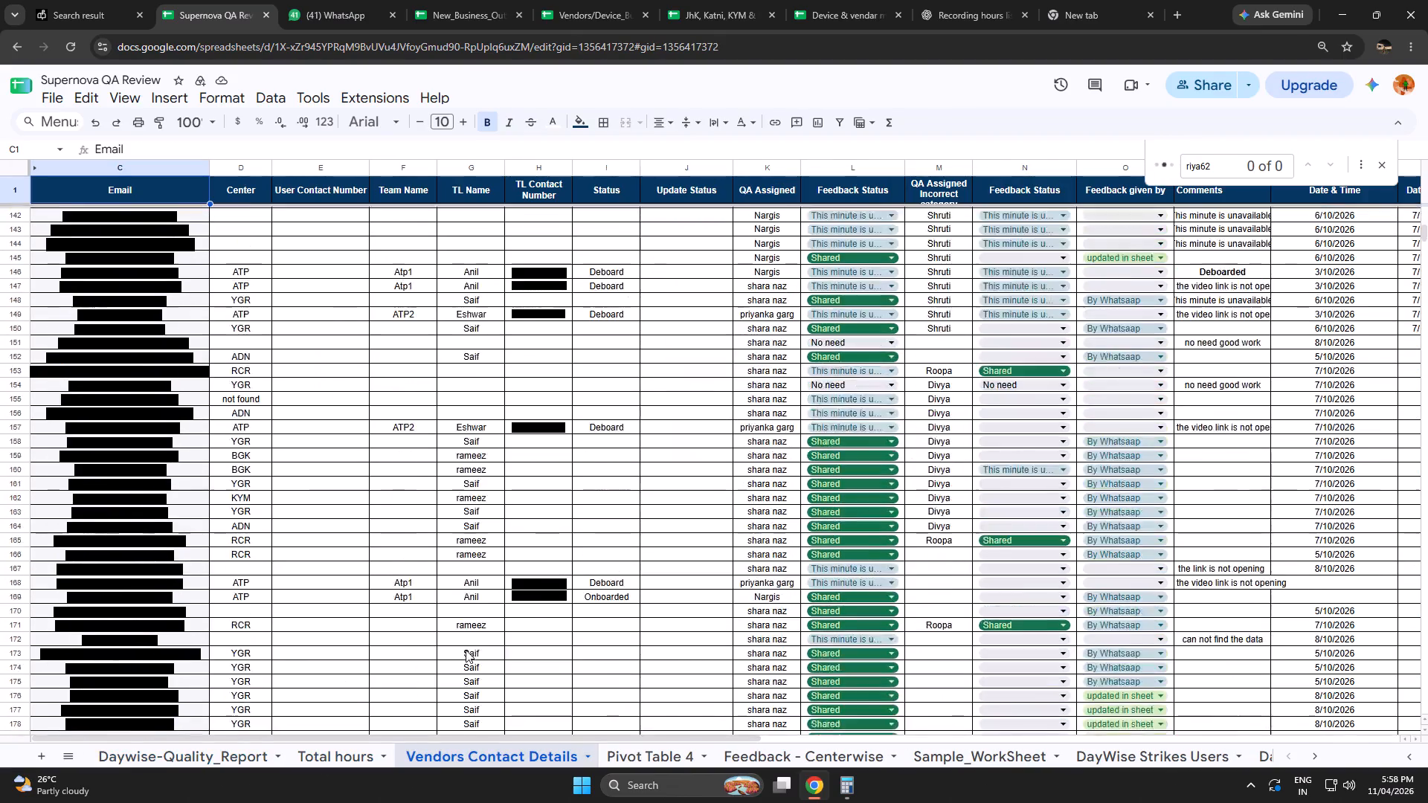
{"action": "scroll", "coordinate": [466, 650], "scroll_direction": "down", "scroll_amount": 8}
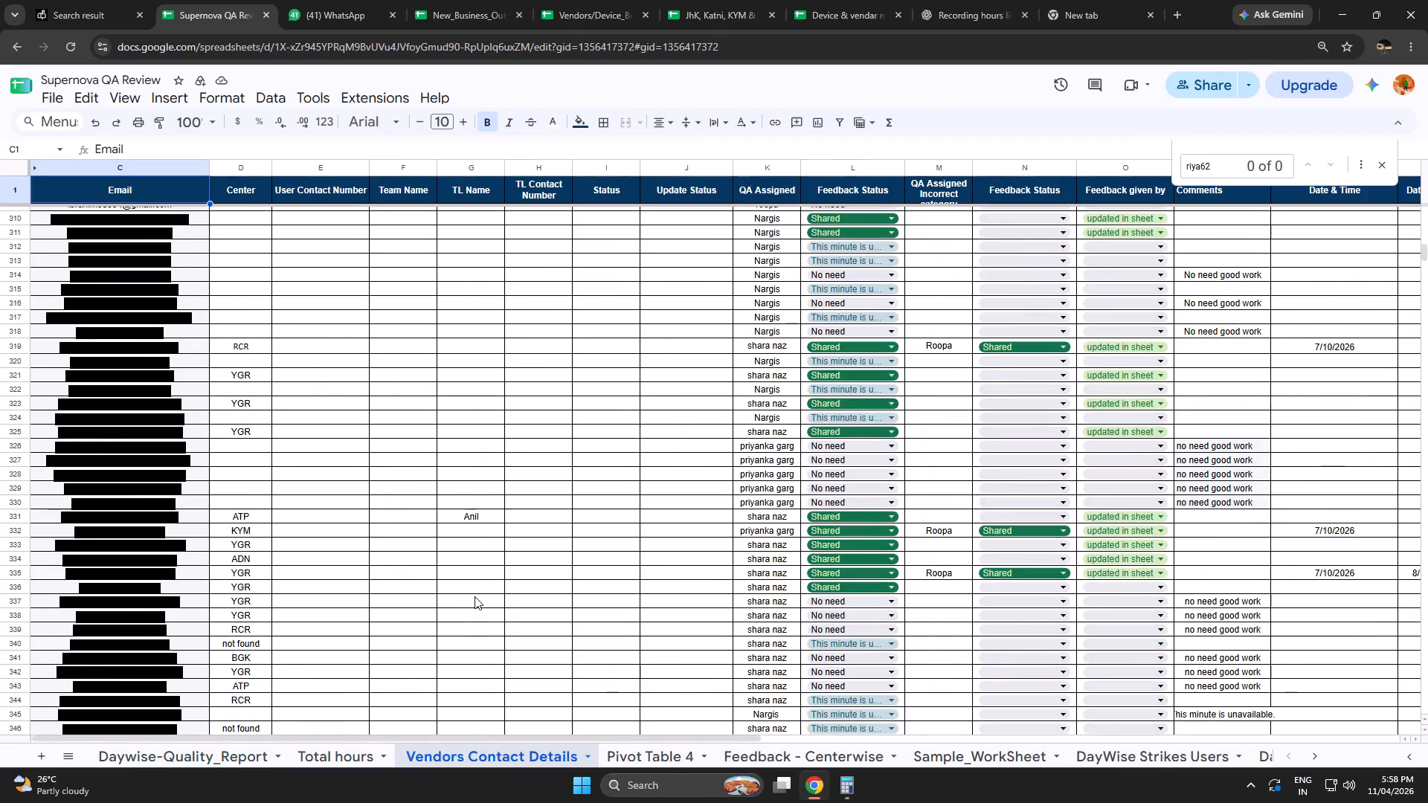
{"action": "left_click", "coordinate": [13, 164]}
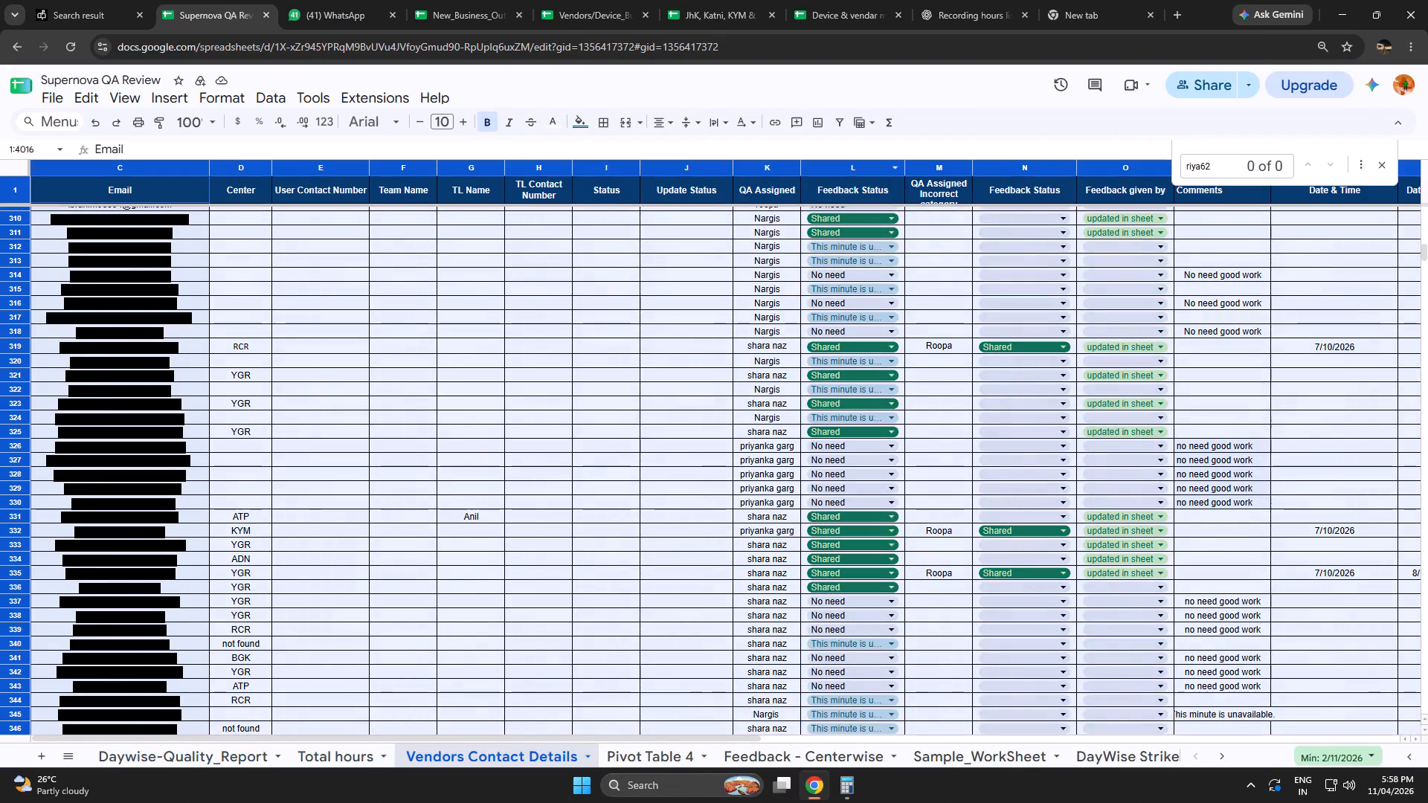
{"action": "left_click", "coordinate": [854, 123]}
{"action": "left_click", "coordinate": [875, 180]}
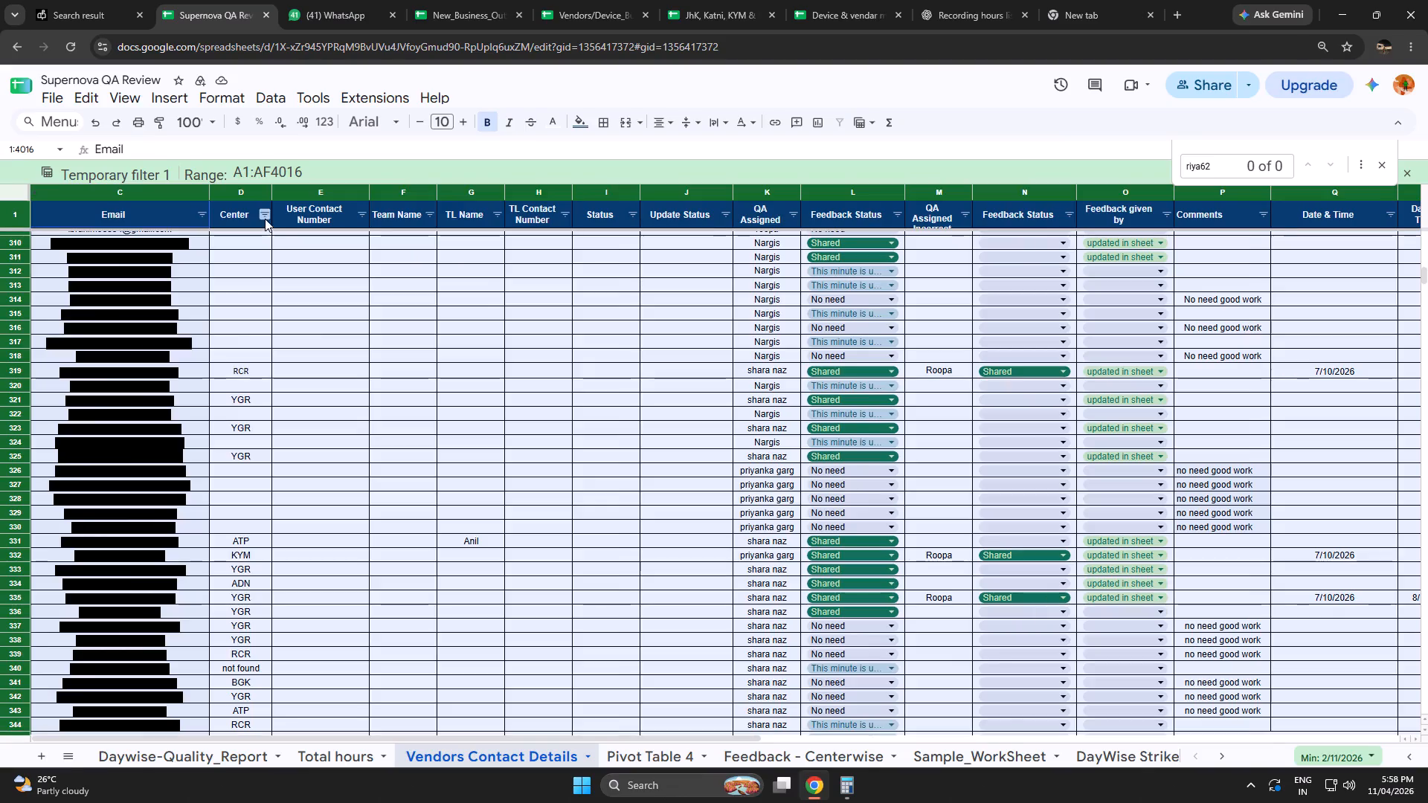
Look up "jh" among the Center column's filter values.
{"action": "left_click", "coordinate": [265, 219]}
{"action": "left_click", "coordinate": [101, 464]}
{"action": "left_click", "coordinate": [109, 513]}
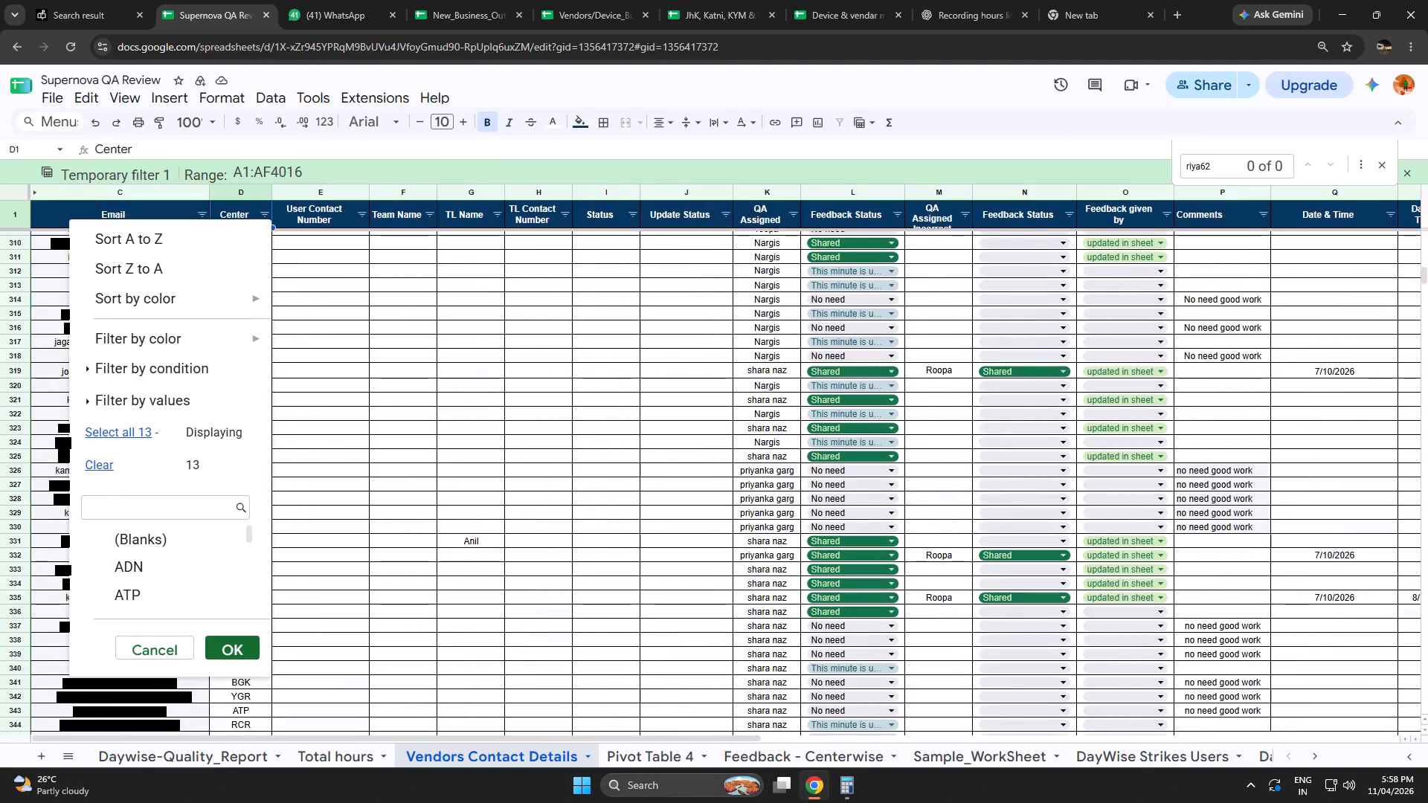
{"action": "type", "text": "jh"}
{"action": "left_click", "coordinate": [140, 613]}
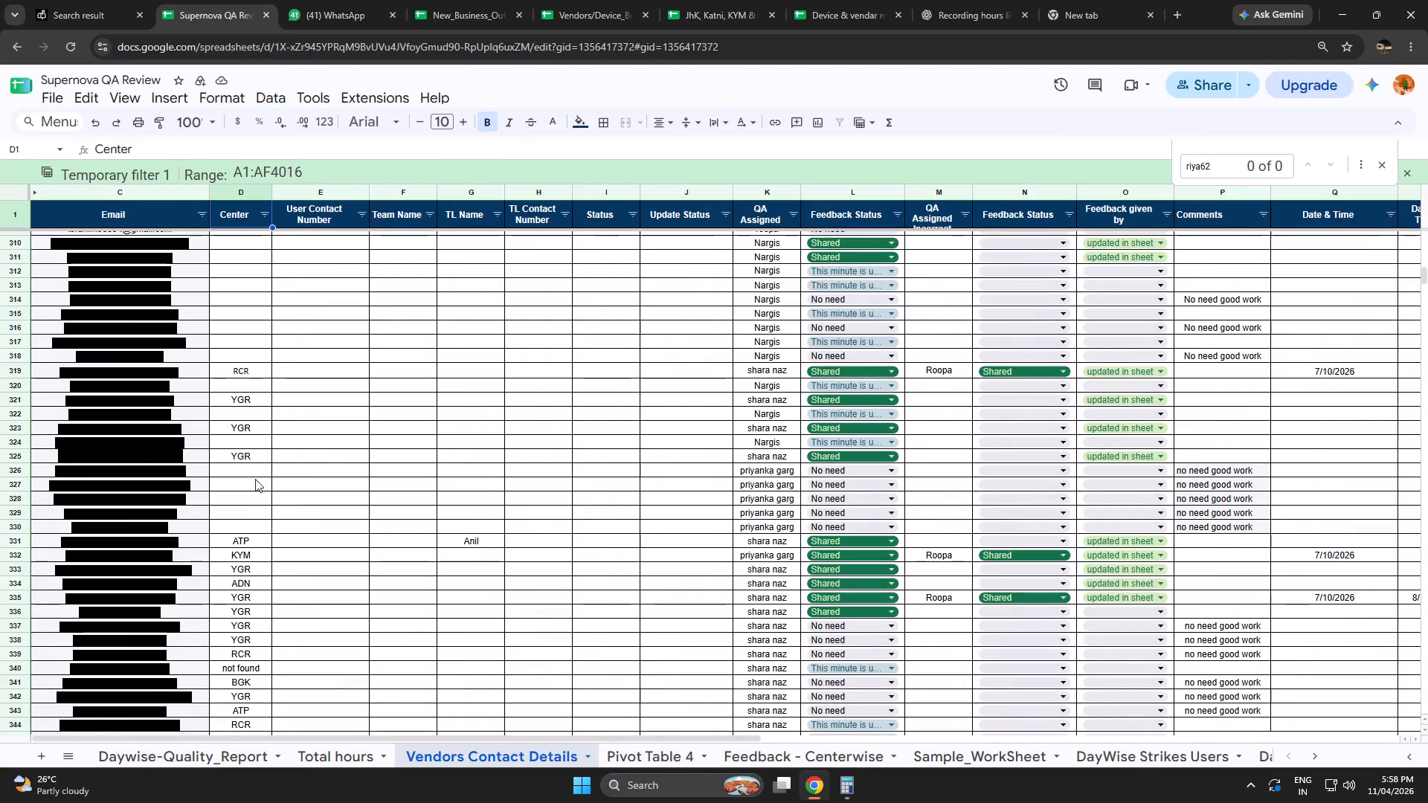
Search the Vendors Contact Details sheet for "radha".
{"action": "scroll", "coordinate": [404, 448], "scroll_direction": "down", "scroll_amount": 4}
{"action": "scroll", "coordinate": [404, 448], "scroll_direction": "up", "scroll_amount": 2}
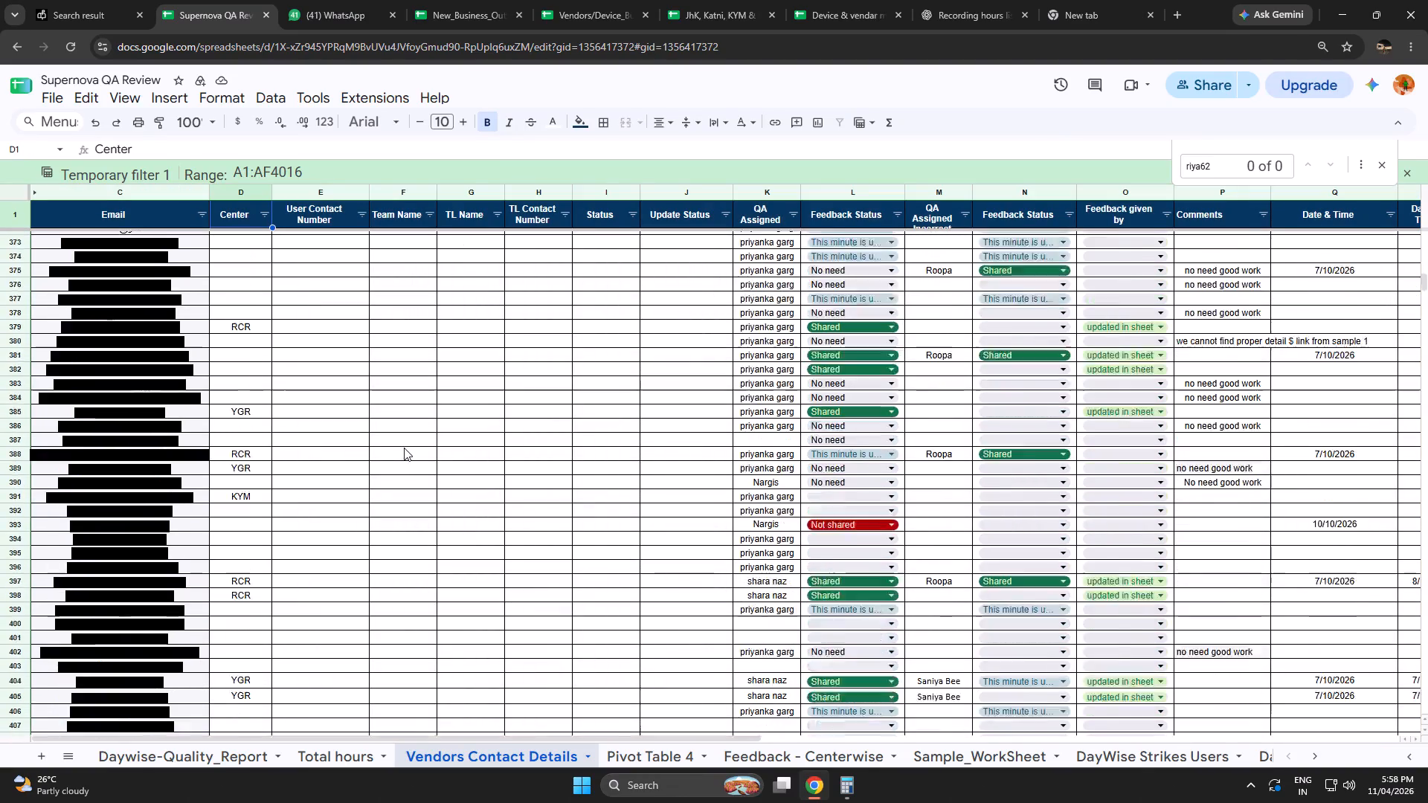
{"action": "scroll", "coordinate": [404, 448], "scroll_direction": "up", "scroll_amount": 1}
{"action": "key", "text": "ctrl+f"}
{"action": "type", "text": "radha"}
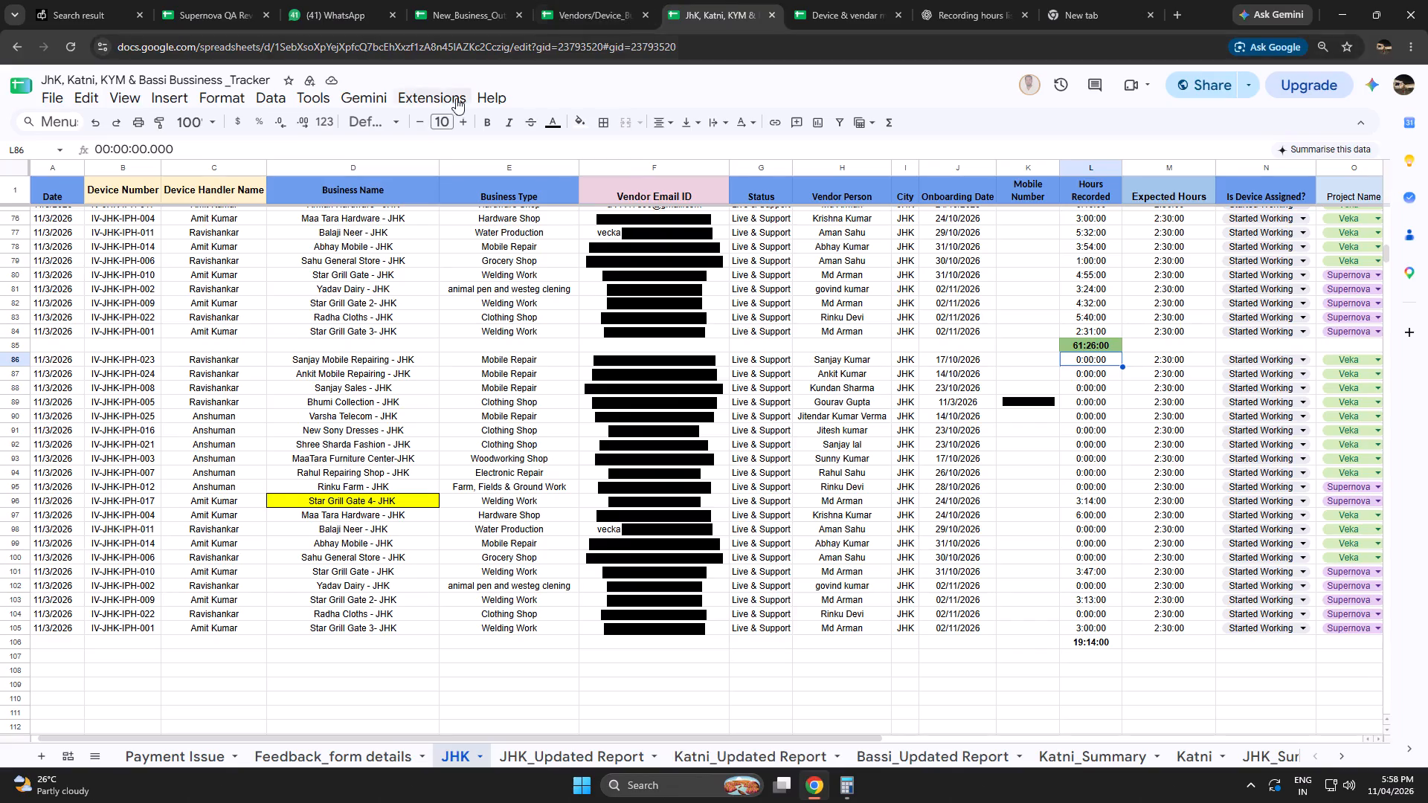
{"action": "left_click", "coordinate": [221, 0]}
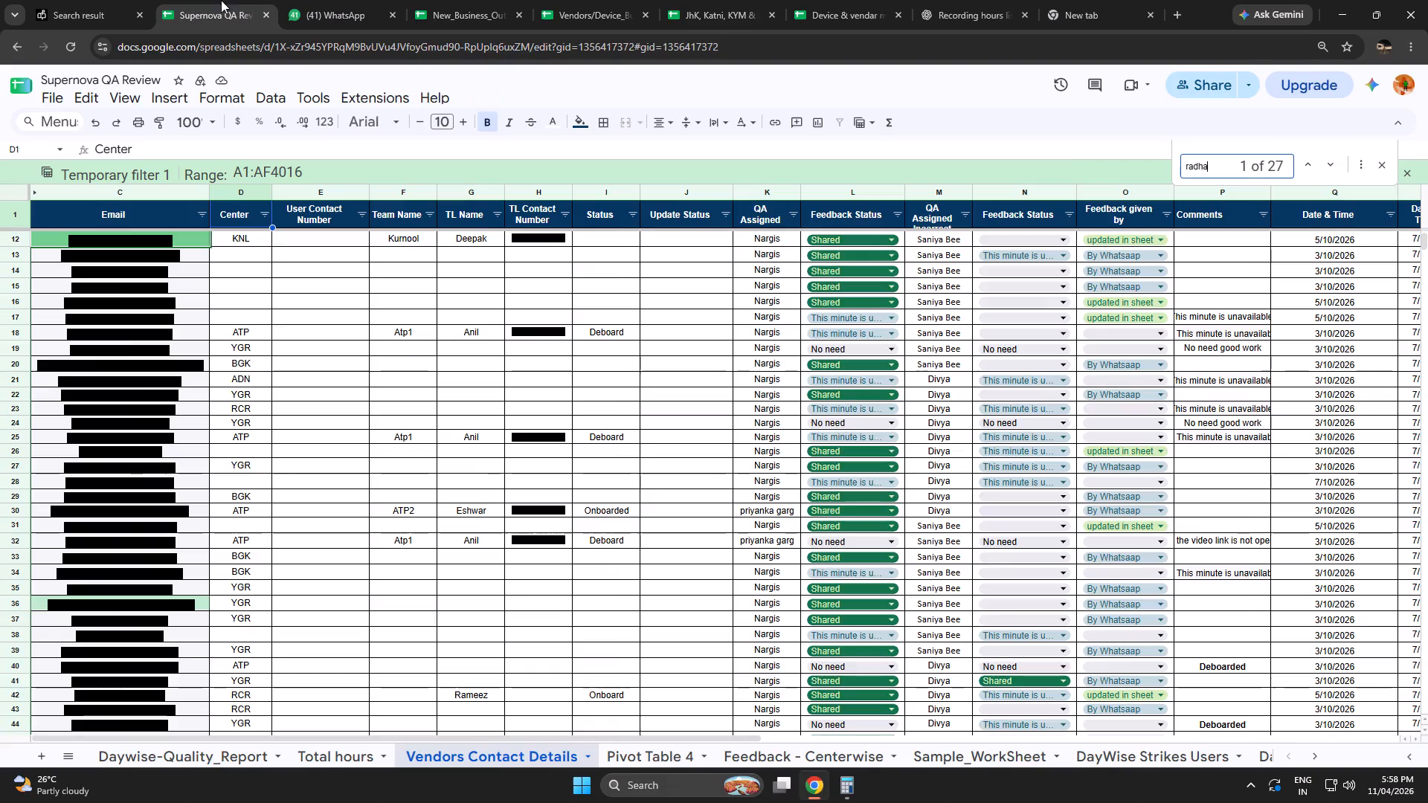
{"action": "key", "text": "ctrl+f"}
{"action": "key", "text": "ctrl+v"}
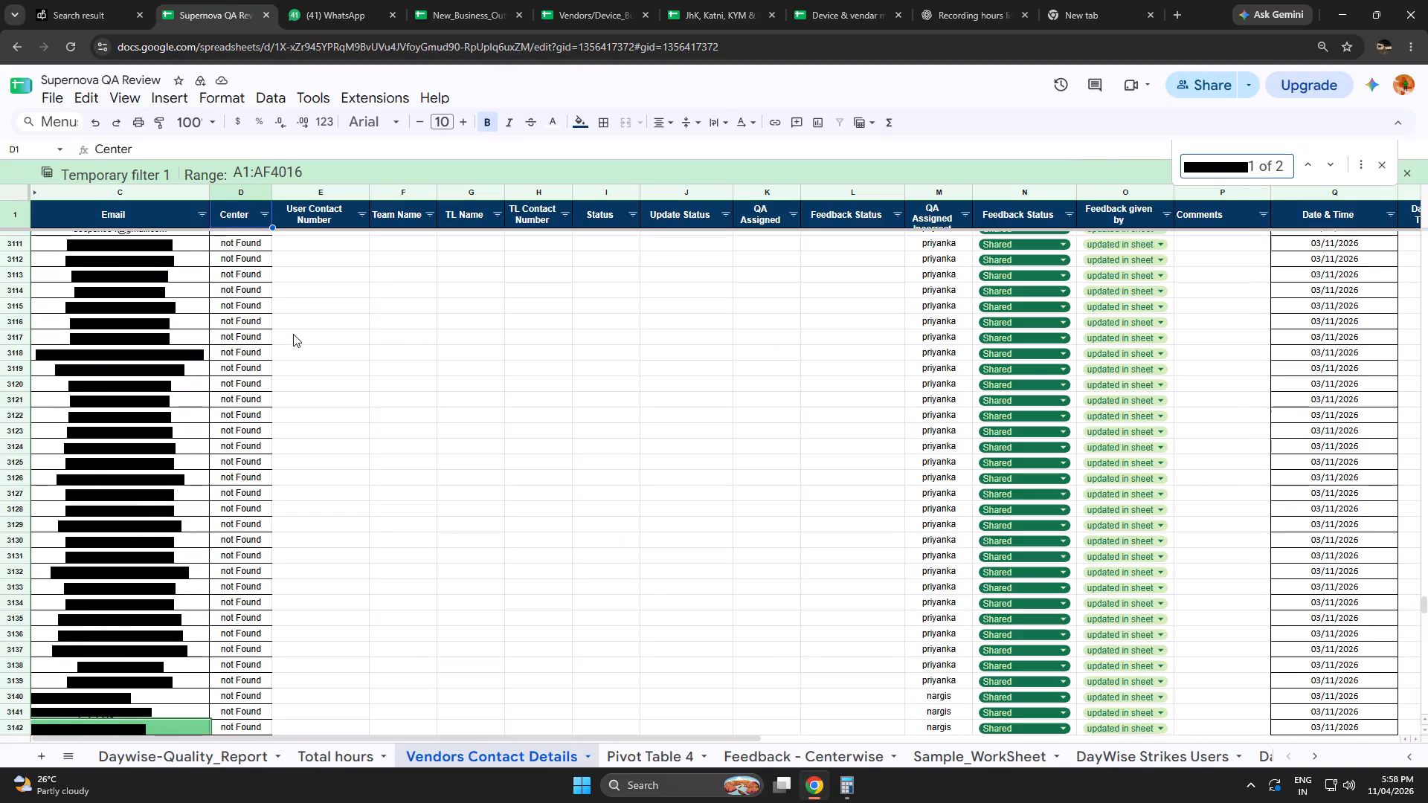
Set the Center to JHK for both rows matching the searched email, 3142 and 3154.
{"action": "scroll", "coordinate": [149, 671], "scroll_direction": "down", "scroll_amount": 1}
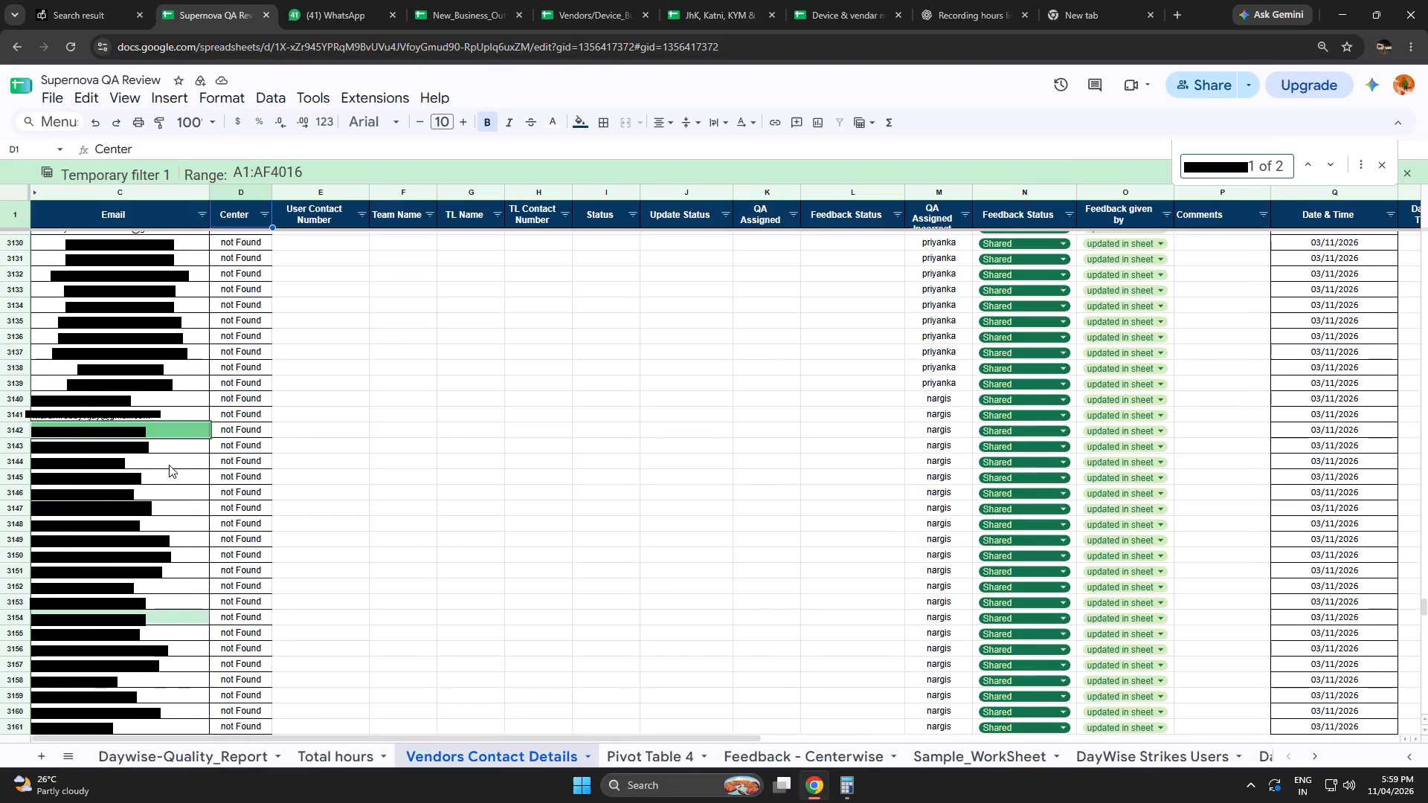
{"action": "left_click", "coordinate": [236, 426]}
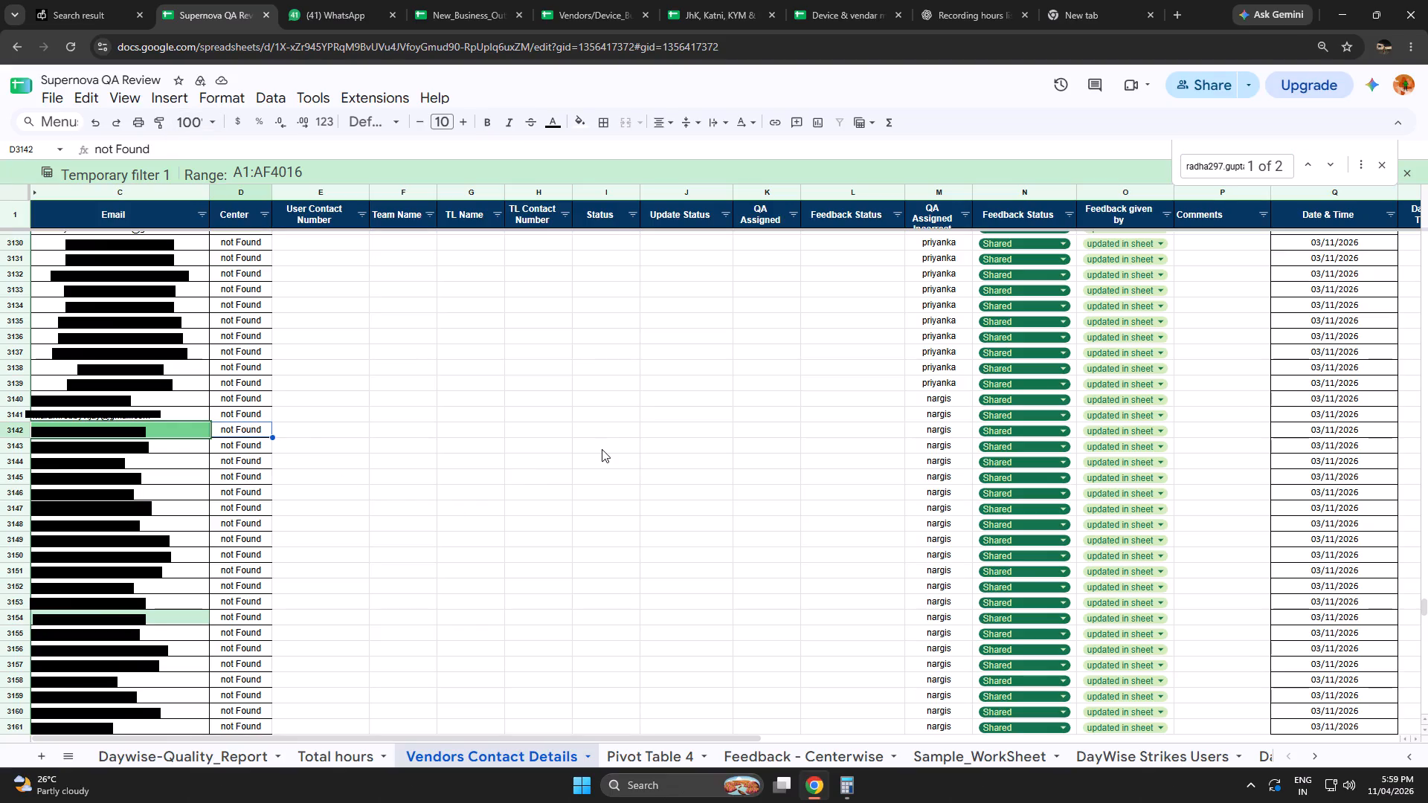
{"action": "type", "text": "JHK"}
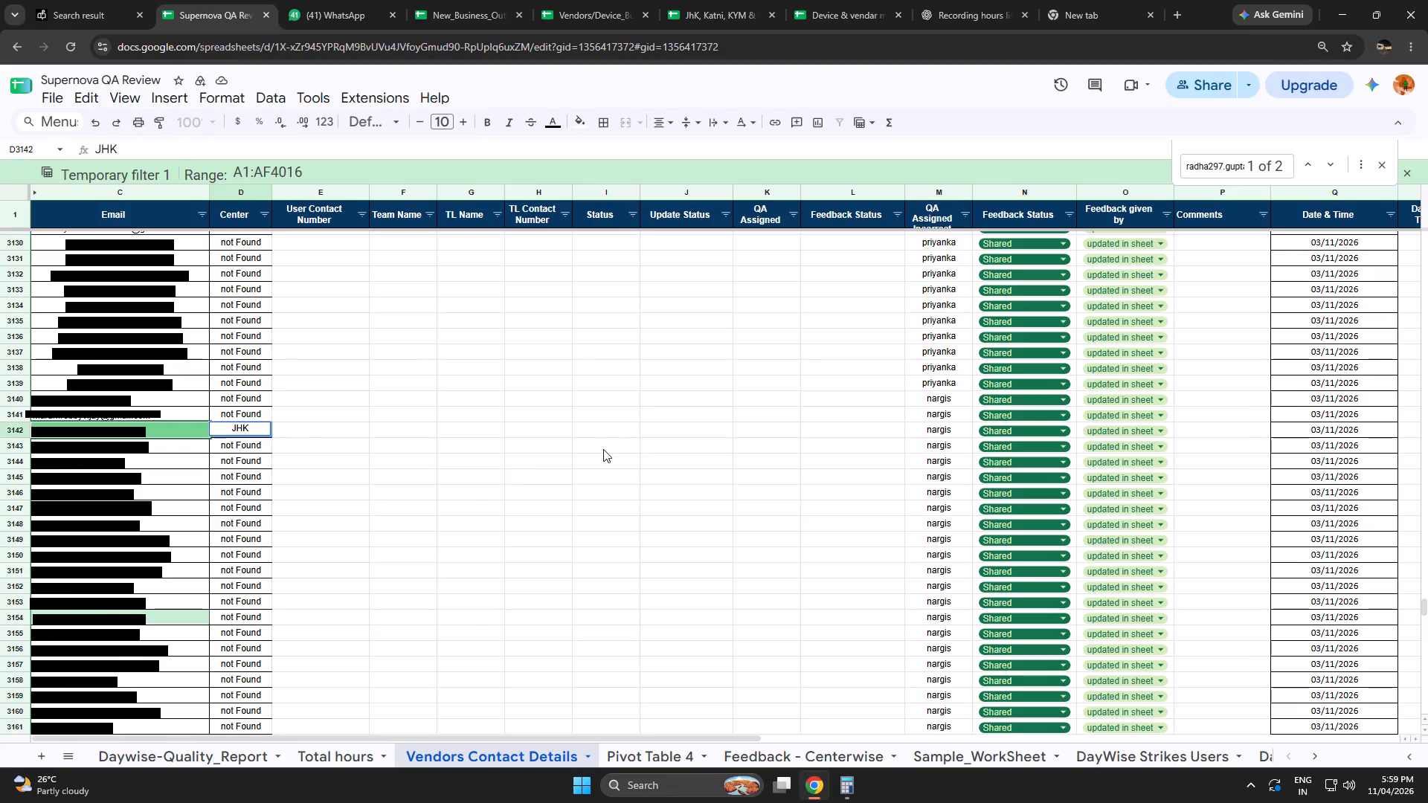
{"action": "left_click", "coordinate": [591, 460]}
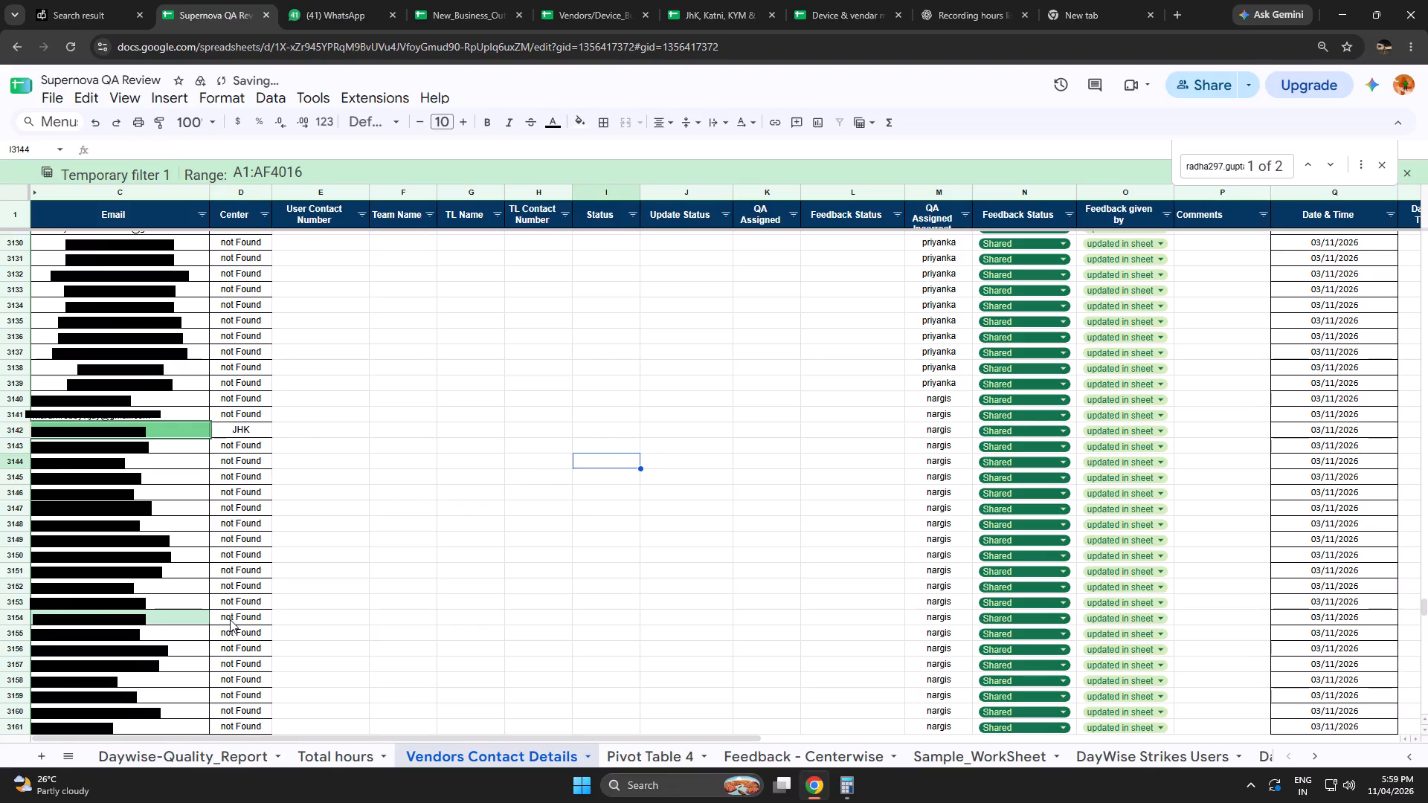
{"action": "left_click", "coordinate": [230, 619]}
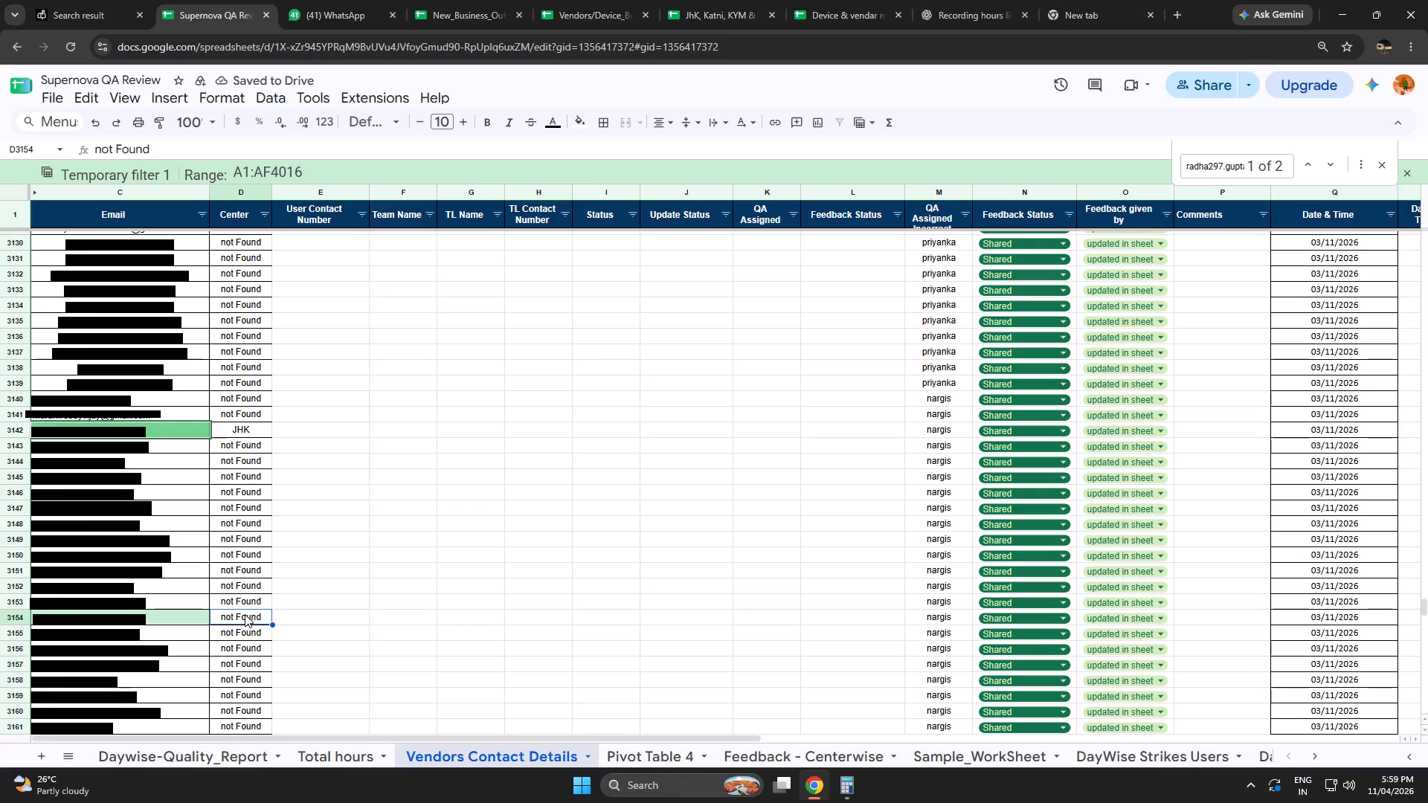
{"action": "type", "text": "JHK"}
{"action": "key", "text": "Right"}
Examine row 3142 of Vendors Contact Details across the columns from Center to Feedback Status.
{"action": "key", "text": "Up"}
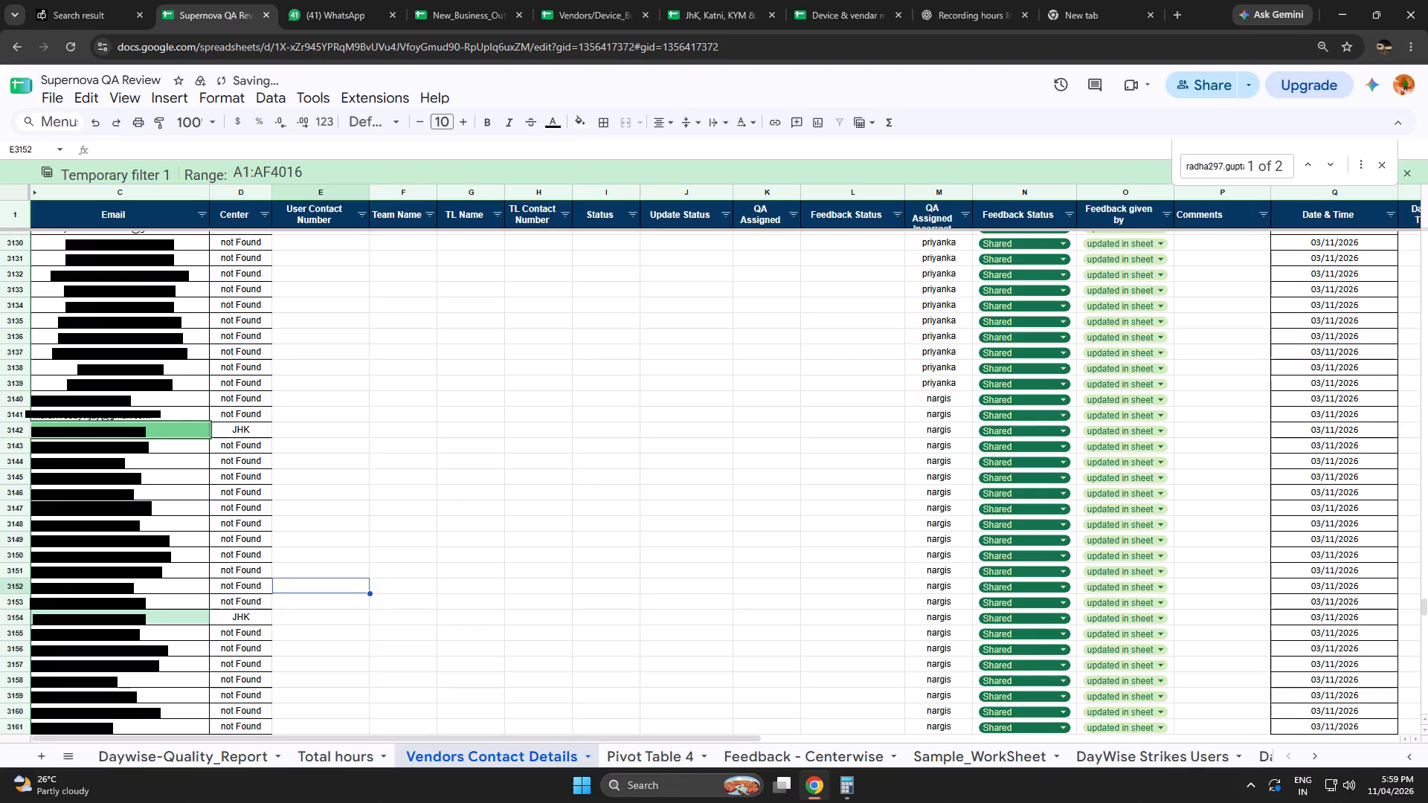
{"action": "key", "text": "Up"}
{"action": "key", "text": "Up"}
{"action": "key", "text": "Up"}
{"action": "key", "text": "Up"}
{"action": "key", "text": "Up"}
{"action": "key", "text": "Up"}
{"action": "key", "text": "Up"}
{"action": "key", "text": "Up"}
{"action": "key", "text": "Up"}
{"action": "key", "text": "Up"}
{"action": "key", "text": "Up"}
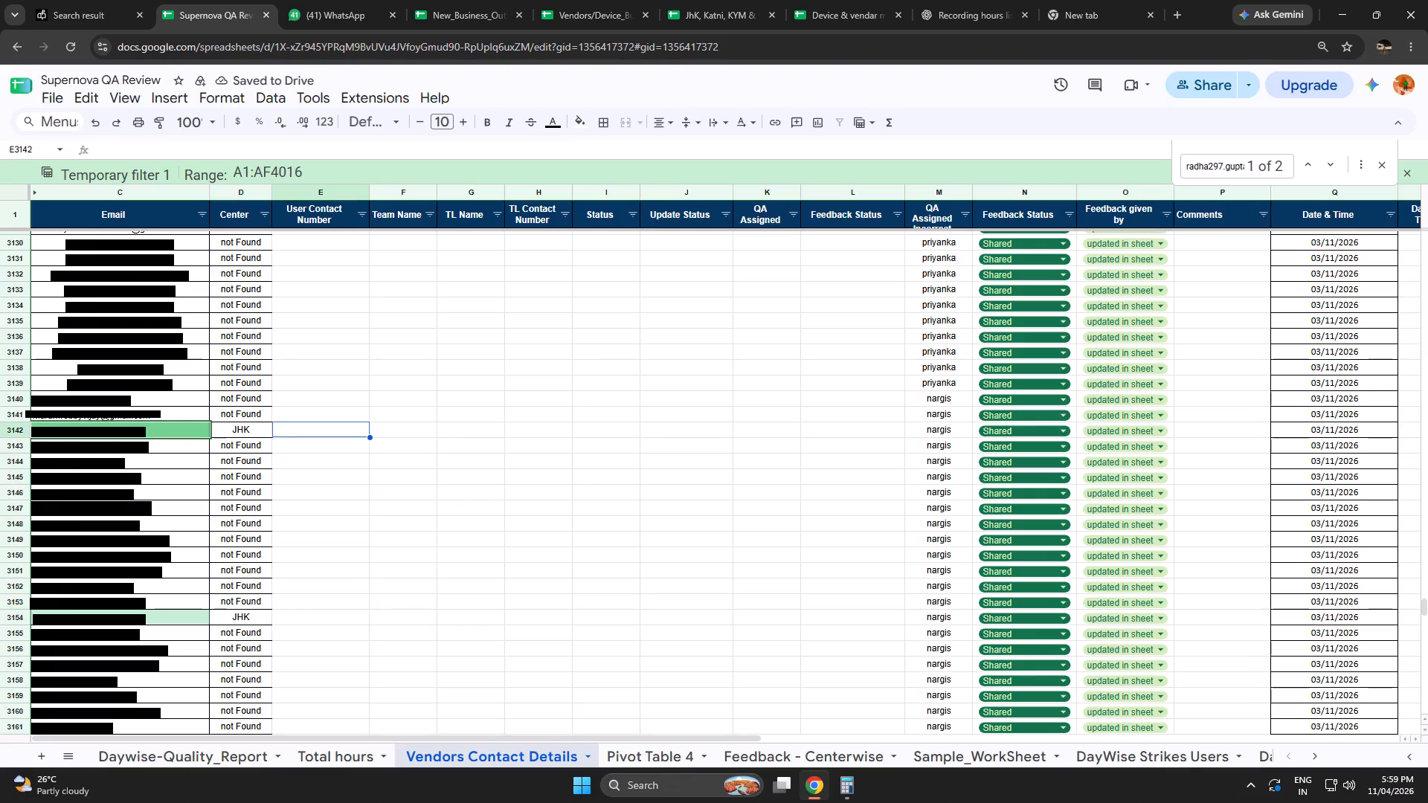
{"action": "key", "text": "Right"}
{"action": "key", "text": "Right"}
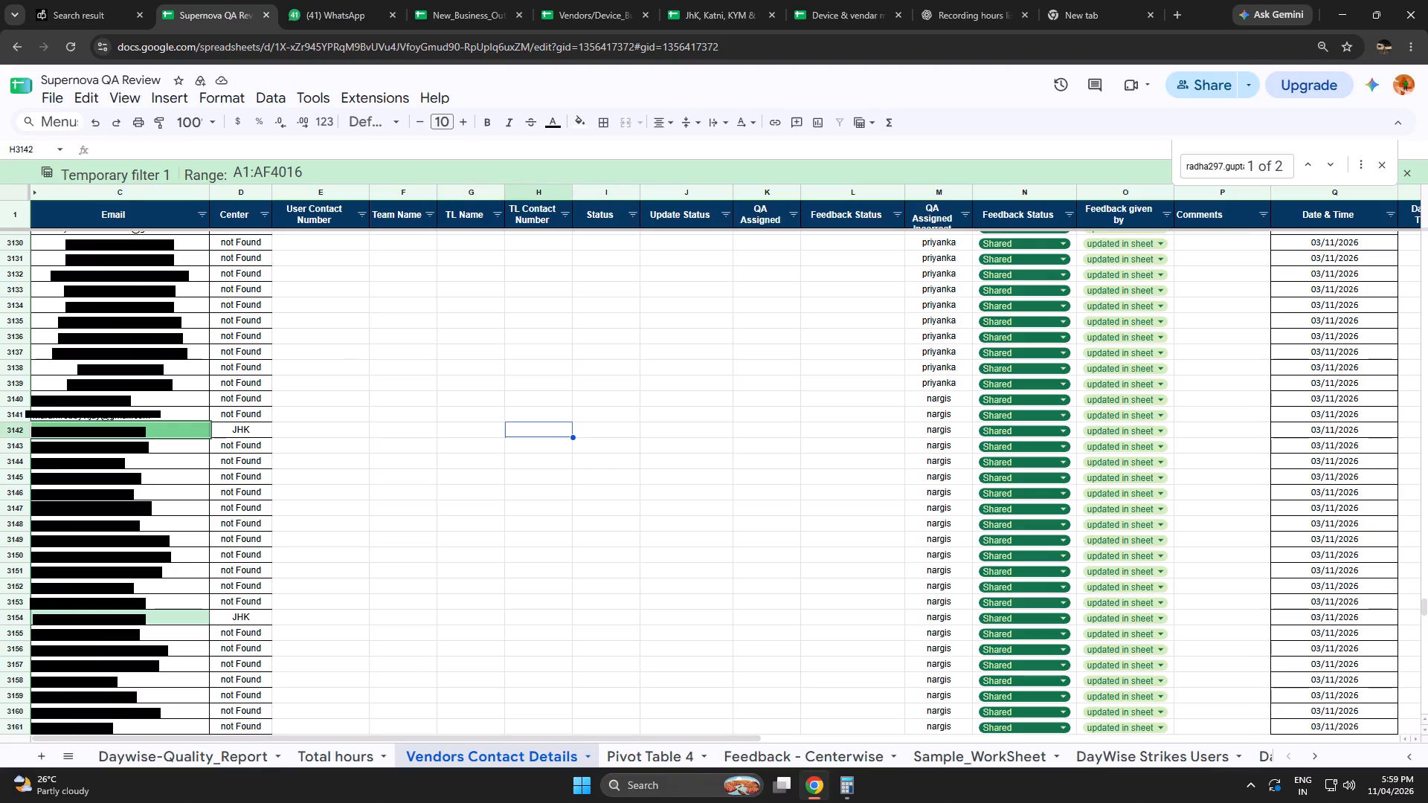
{"action": "key", "text": "Right"}
{"action": "key", "text": "Right"}
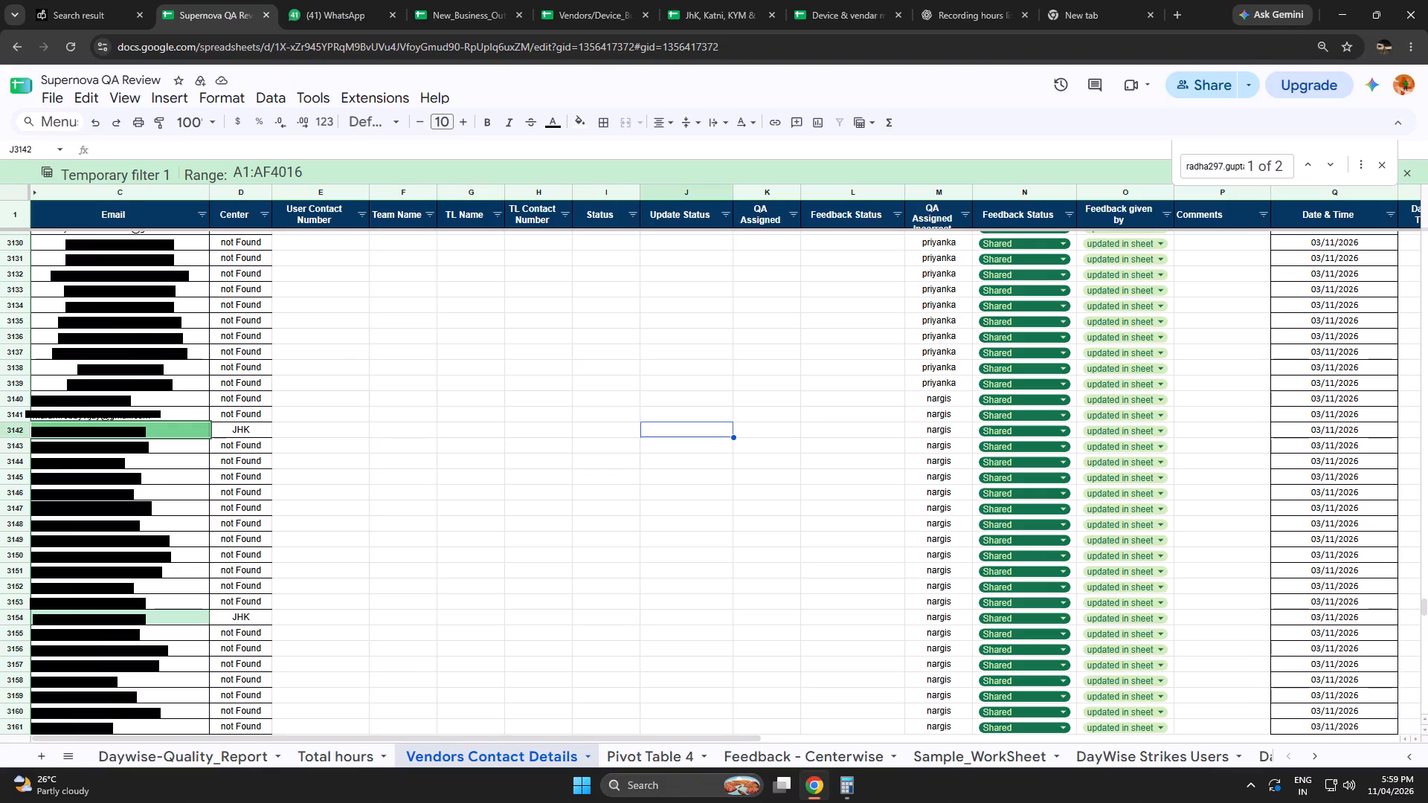
{"action": "key", "text": "Right"}
{"action": "key", "text": "Right"}
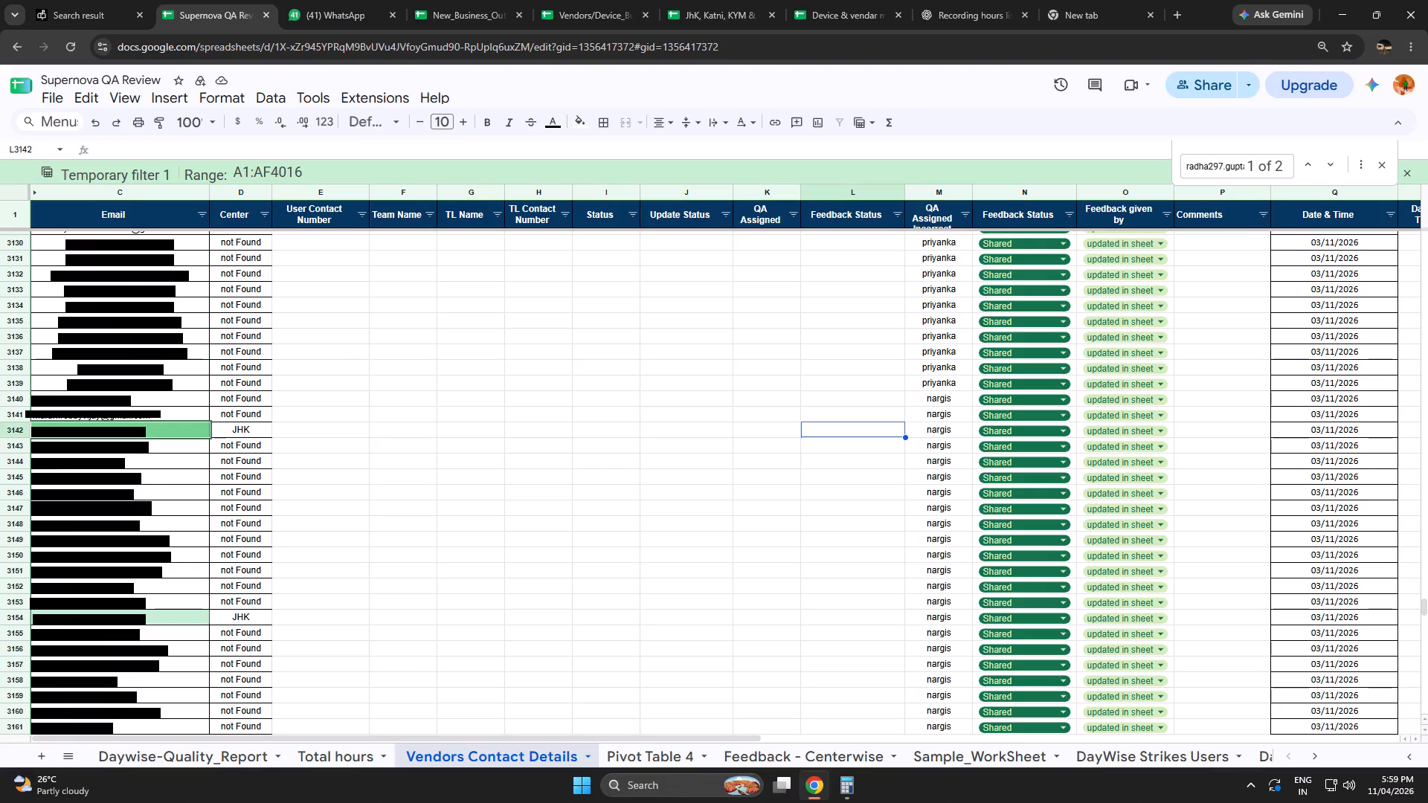
{"action": "key", "text": "Left"}
{"action": "key", "text": "Left"}
{"action": "key", "text": "Left"}
{"action": "key", "text": "Left"}
{"action": "key", "text": "Left"}
{"action": "key", "text": "Left"}
{"action": "key", "text": "Left"}
{"action": "key", "text": "Left"}
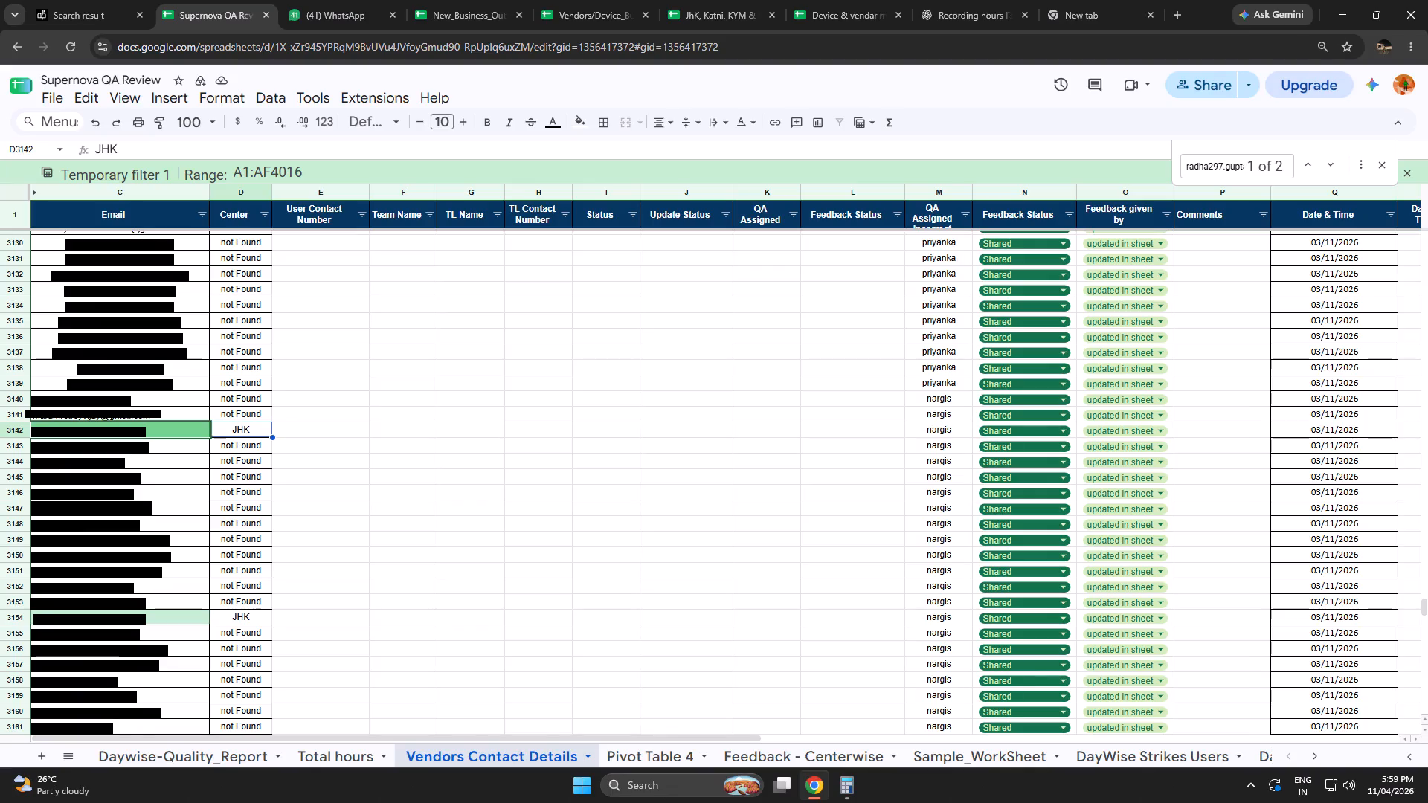
Undo the JHK Center entries in rows 3142 and 3154 along with the temporary filter, and close the search.
{"action": "key", "text": "ctrl+z"}
{"action": "key", "text": "ctrl+z"}
{"action": "key", "text": "ctrl+z"}
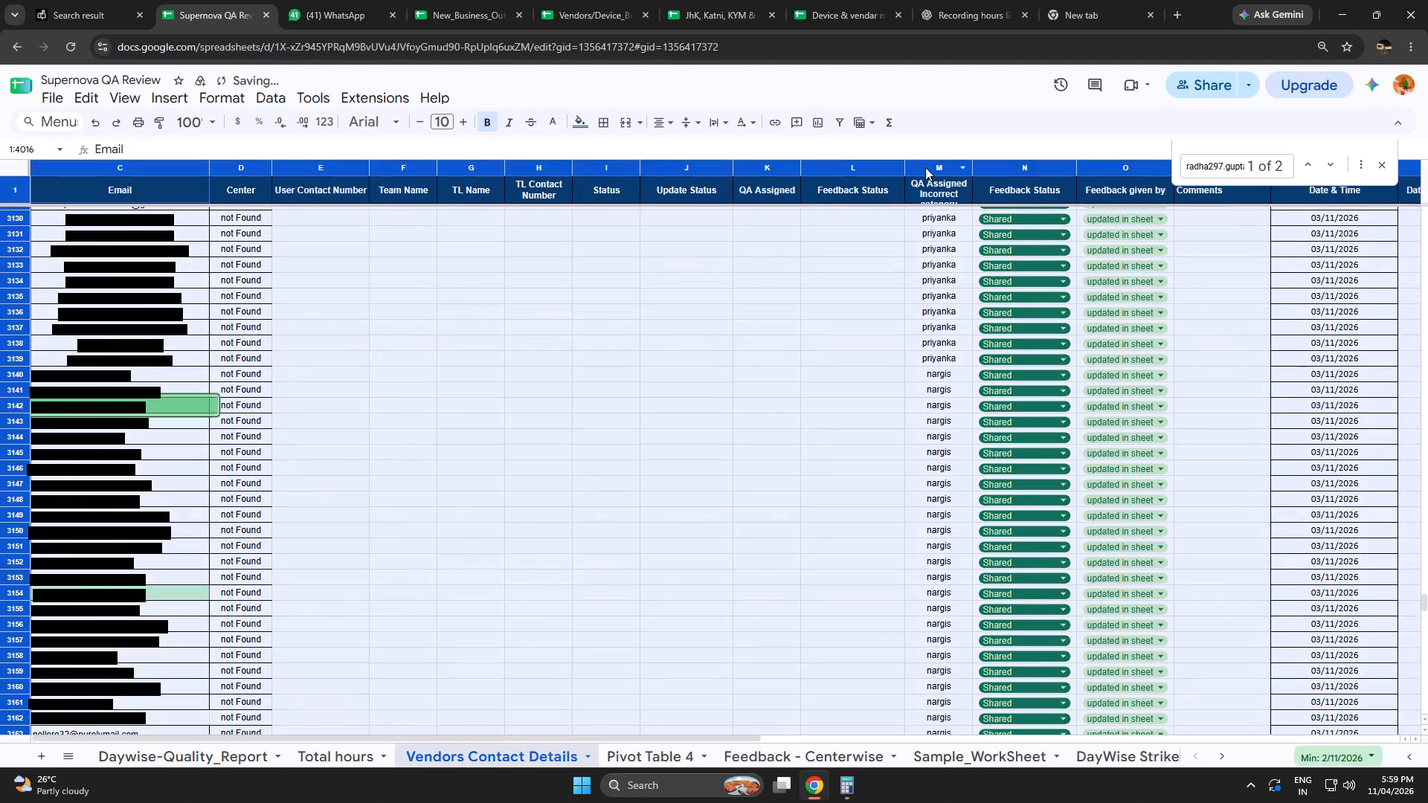
{"action": "left_click", "coordinate": [1383, 172]}
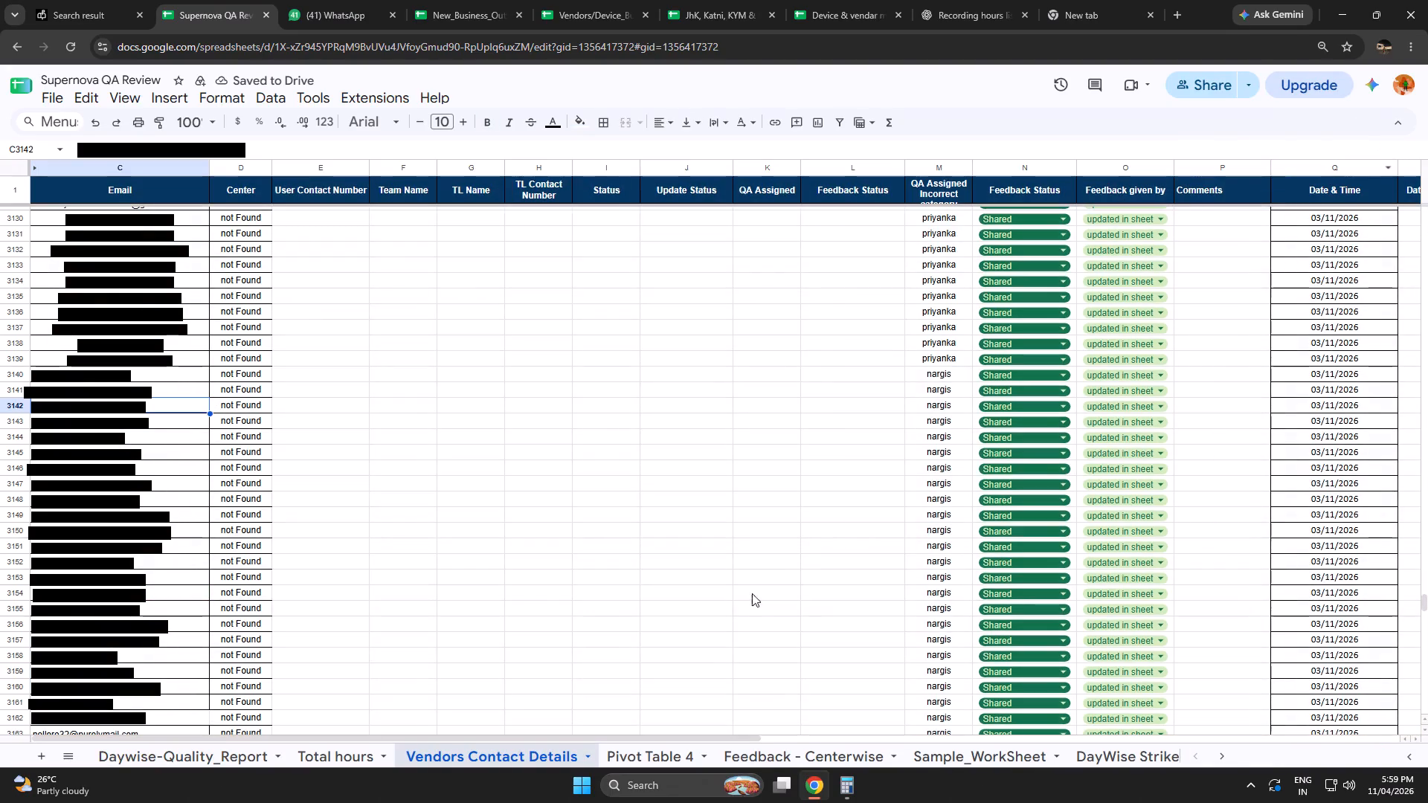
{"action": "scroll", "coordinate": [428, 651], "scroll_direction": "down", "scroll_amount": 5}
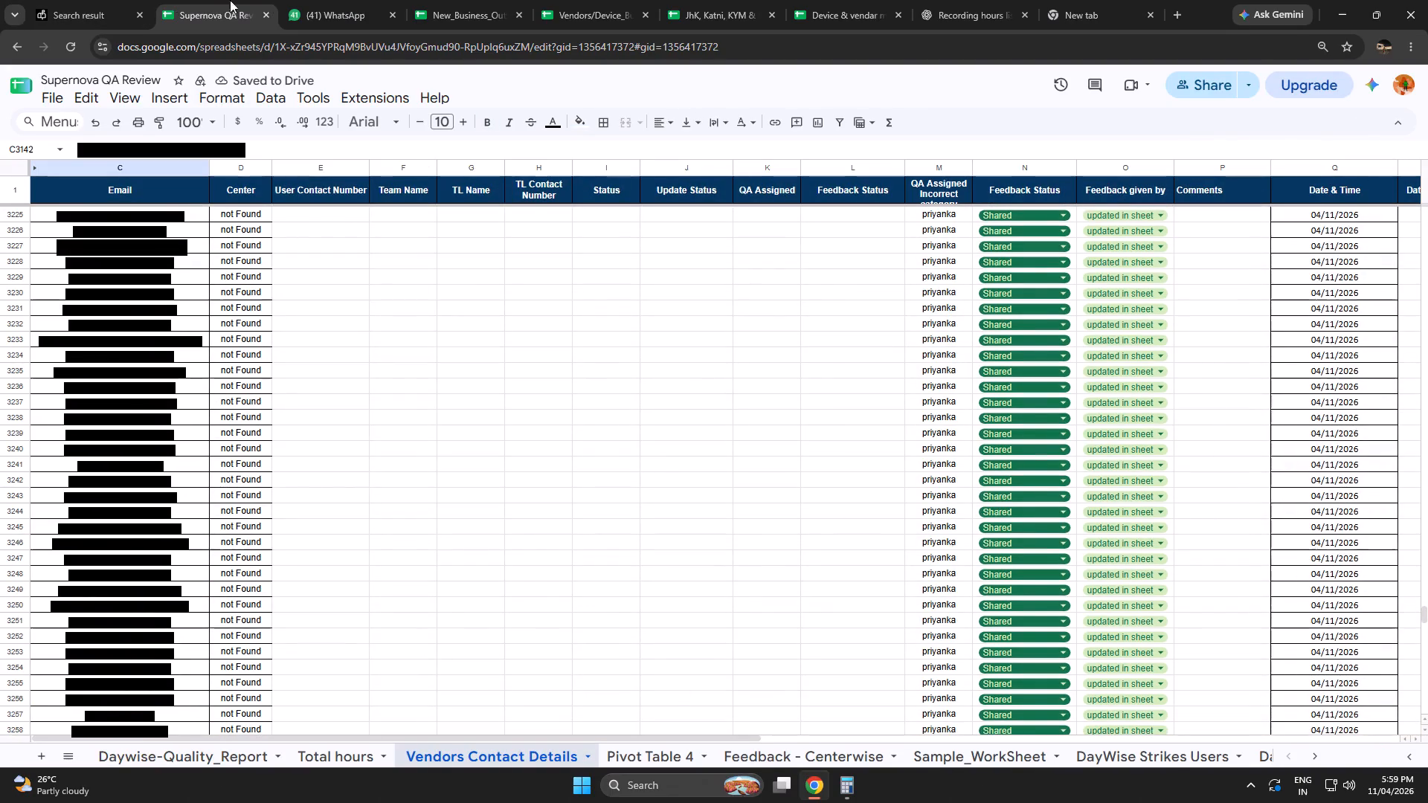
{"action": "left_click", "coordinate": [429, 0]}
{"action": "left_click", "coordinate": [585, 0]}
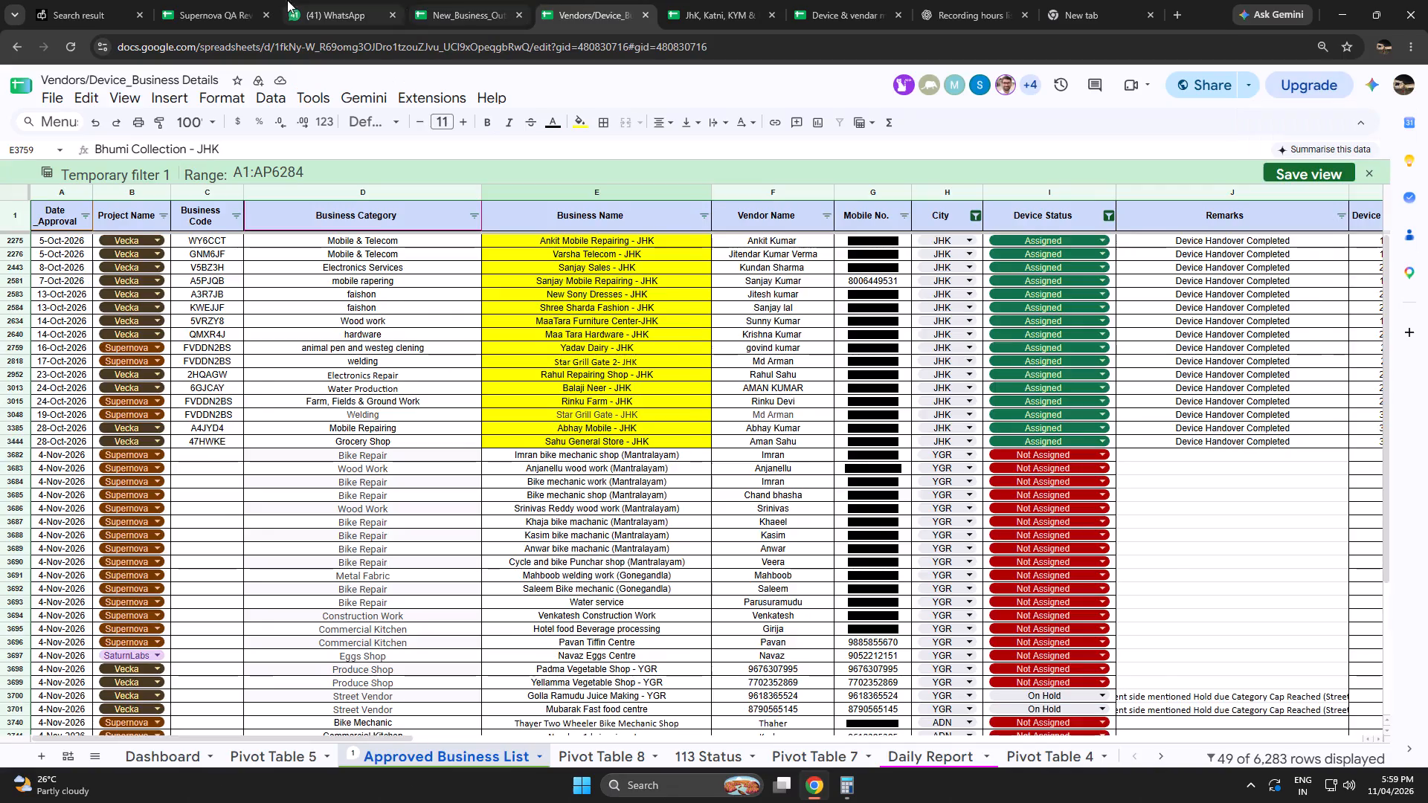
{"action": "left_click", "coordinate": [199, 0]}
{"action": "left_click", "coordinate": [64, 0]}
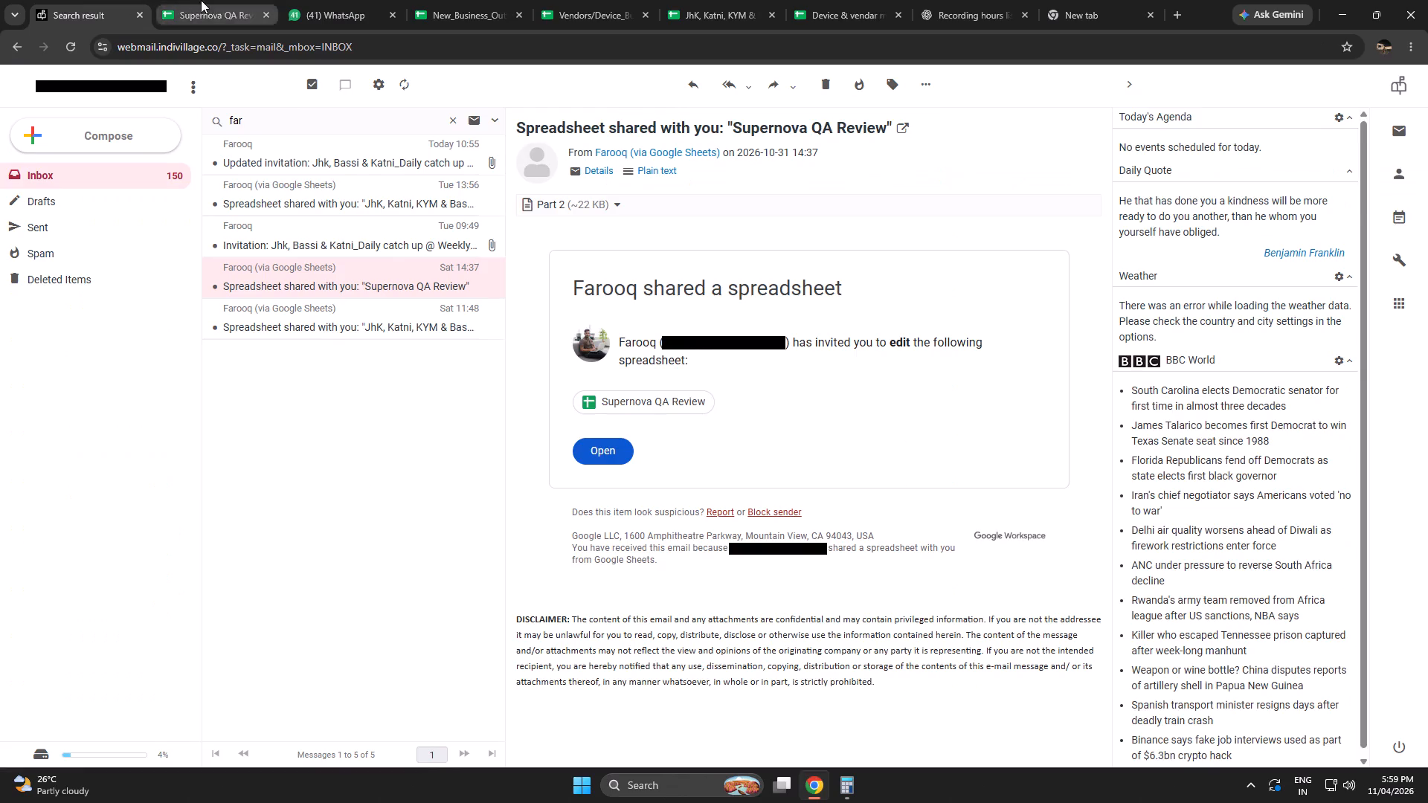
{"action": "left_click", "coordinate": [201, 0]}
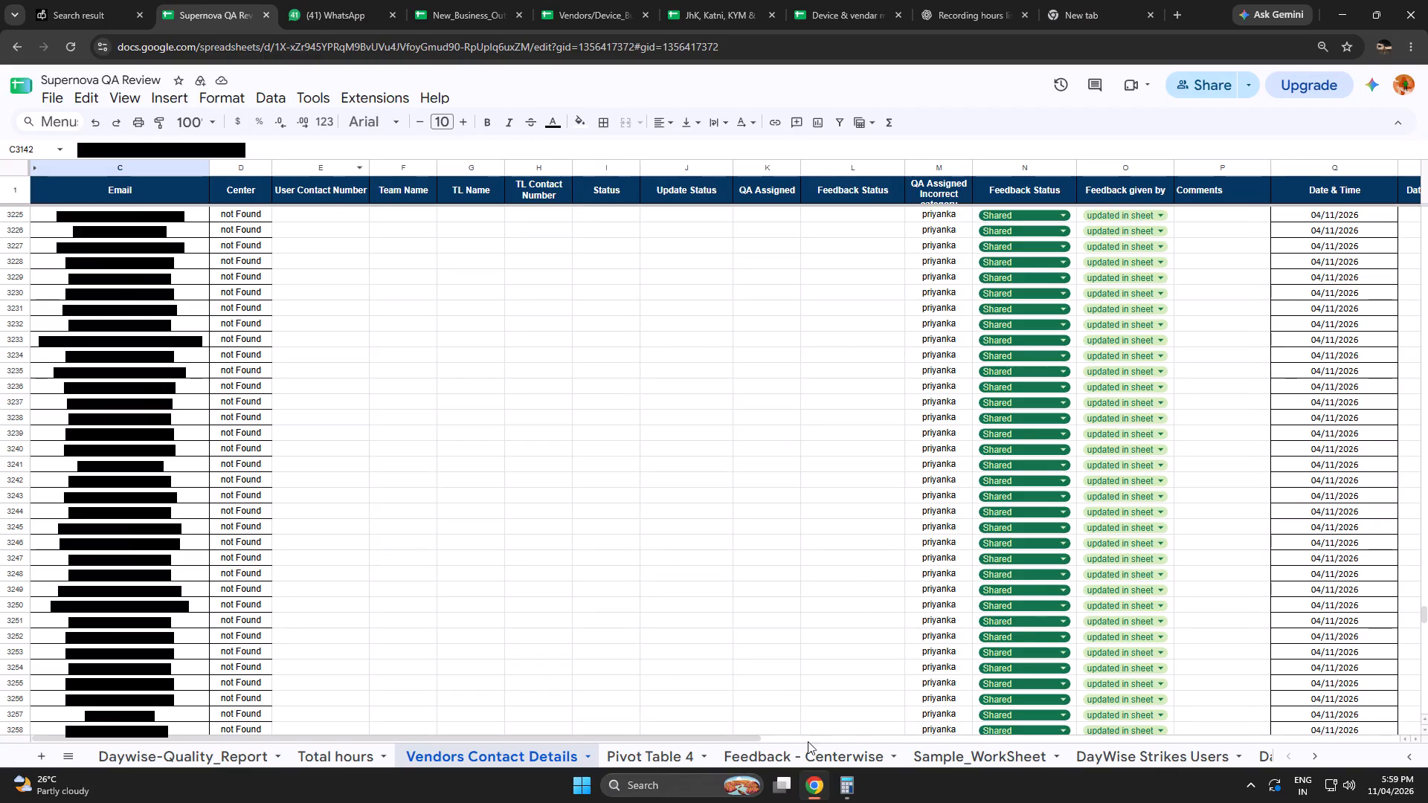
Review the Center entries in Vendors Contact Details from the 04/11/2026 rows back to the 22/10/2026 rows.
{"action": "left_click_drag", "start_coordinate": [588, 735], "coordinate": [773, 732]}
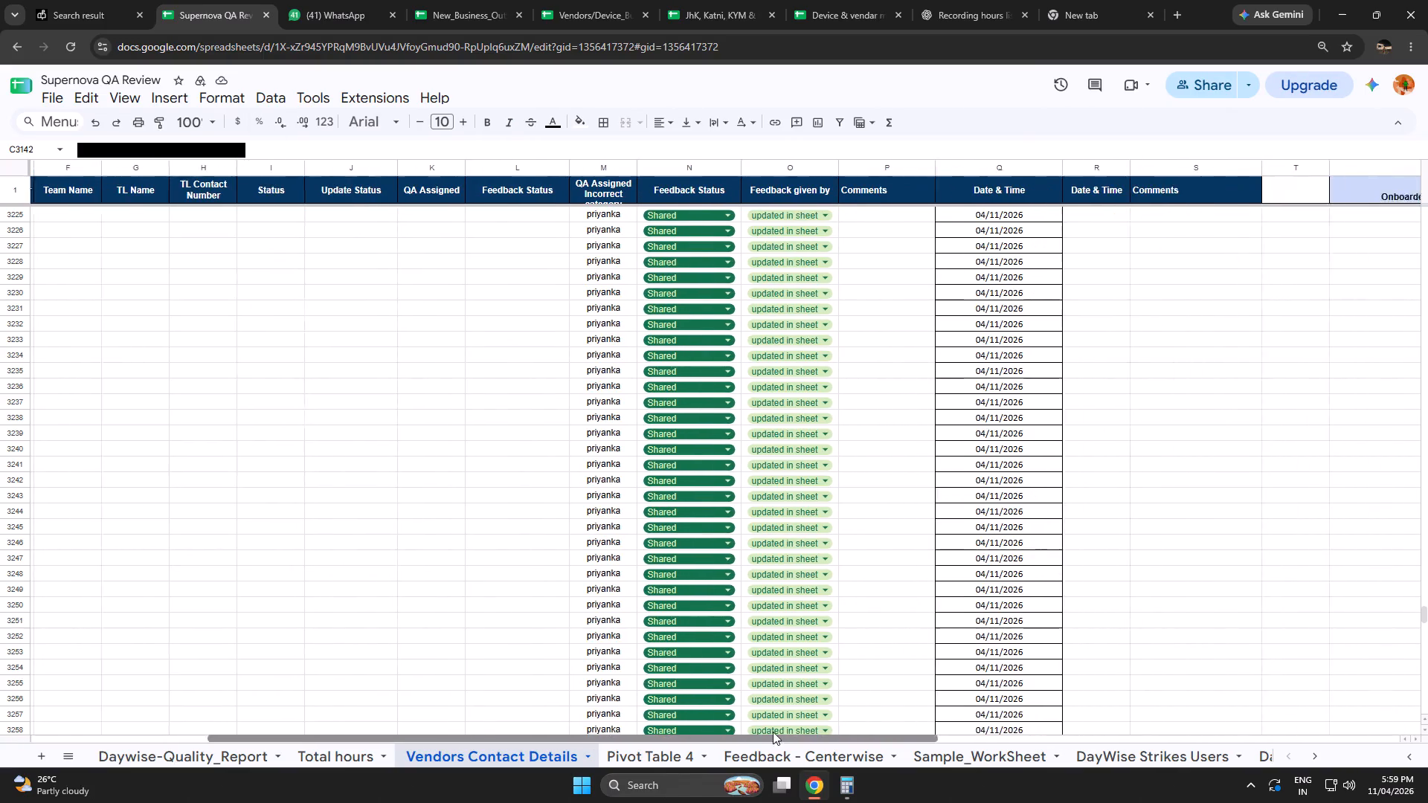
{"action": "left_click_drag", "start_coordinate": [773, 732], "coordinate": [475, 781]}
{"action": "scroll", "coordinate": [839, 614], "scroll_direction": "up", "scroll_amount": 2}
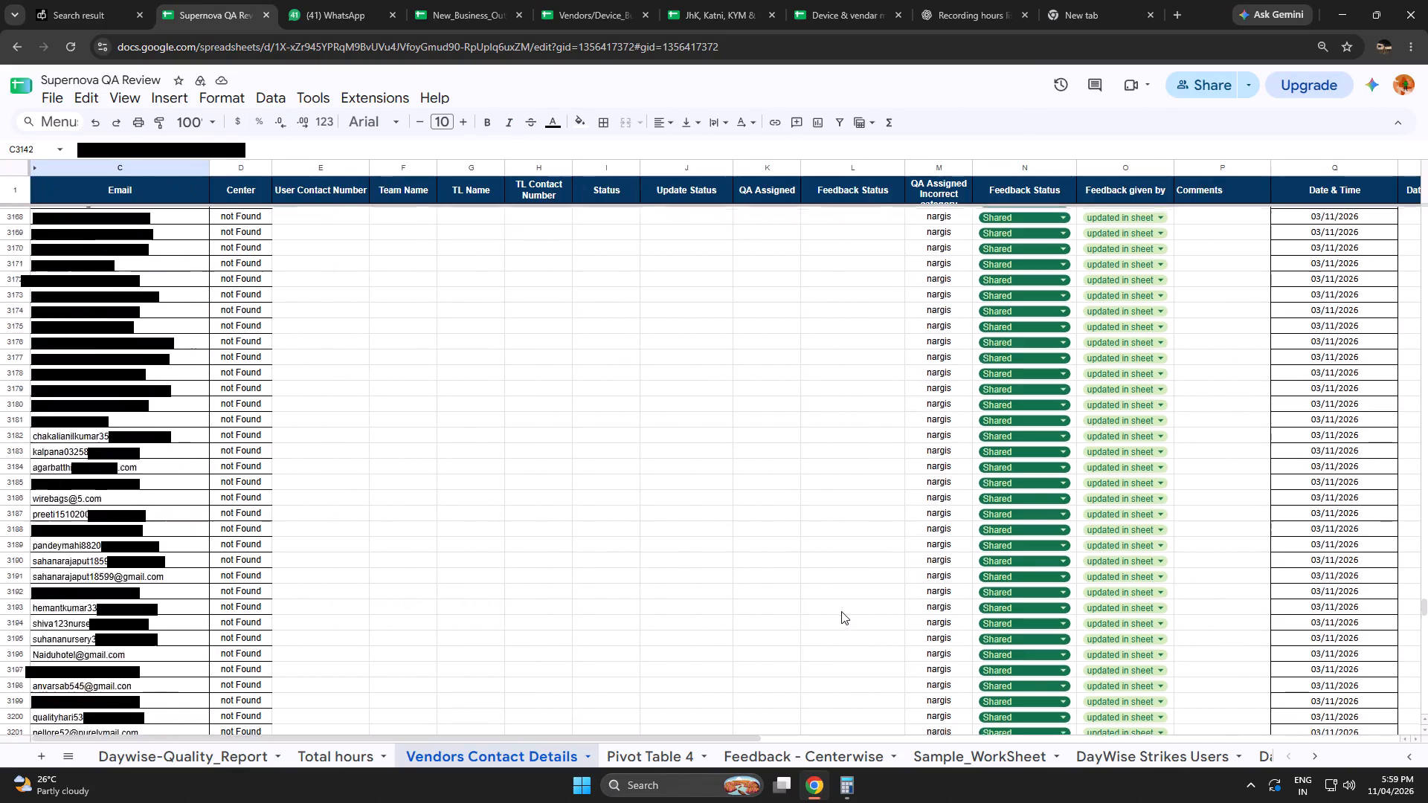
{"action": "scroll", "coordinate": [841, 611], "scroll_direction": "up", "scroll_amount": 7}
{"action": "scroll", "coordinate": [841, 611], "scroll_direction": "down", "scroll_amount": 1}
{"action": "scroll", "coordinate": [841, 611], "scroll_direction": "up", "scroll_amount": 2}
{"action": "scroll", "coordinate": [841, 611], "scroll_direction": "down", "scroll_amount": 1}
{"action": "scroll", "coordinate": [841, 611], "scroll_direction": "up", "scroll_amount": 4}
{"action": "scroll", "coordinate": [841, 611], "scroll_direction": "down", "scroll_amount": 1}
{"action": "scroll", "coordinate": [841, 611], "scroll_direction": "up", "scroll_amount": 9}
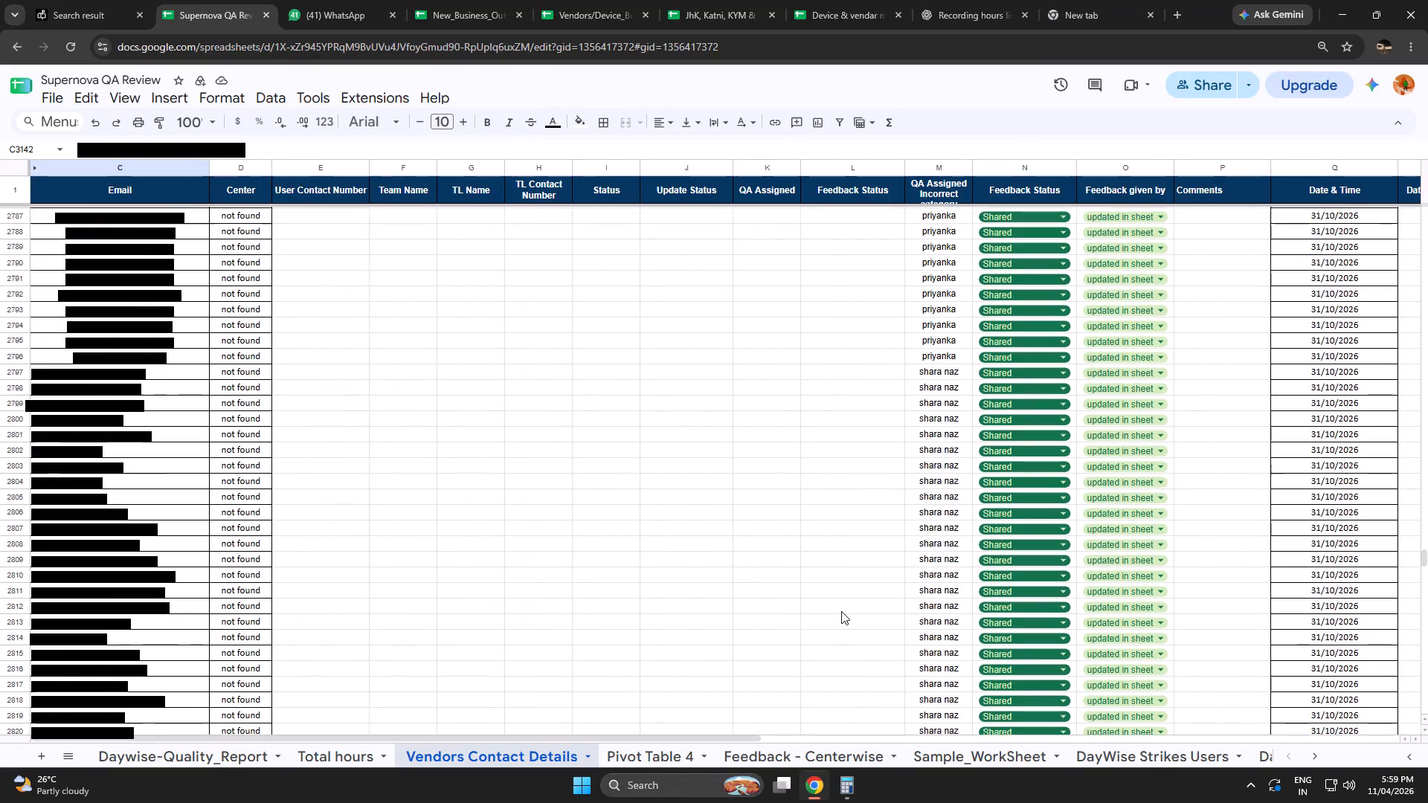
{"action": "scroll", "coordinate": [841, 611], "scroll_direction": "up", "scroll_amount": 3}
{"action": "scroll", "coordinate": [841, 611], "scroll_direction": "down", "scroll_amount": 1}
{"action": "scroll", "coordinate": [841, 611], "scroll_direction": "up", "scroll_amount": 10}
{"action": "scroll", "coordinate": [841, 611], "scroll_direction": "down", "scroll_amount": 1}
{"action": "scroll", "coordinate": [841, 611], "scroll_direction": "up", "scroll_amount": 3}
{"action": "scroll", "coordinate": [841, 611], "scroll_direction": "down", "scroll_amount": 1}
{"action": "scroll", "coordinate": [841, 611], "scroll_direction": "up", "scroll_amount": 7}
{"action": "scroll", "coordinate": [841, 611], "scroll_direction": "down", "scroll_amount": 1}
{"action": "scroll", "coordinate": [841, 611], "scroll_direction": "up", "scroll_amount": 6}
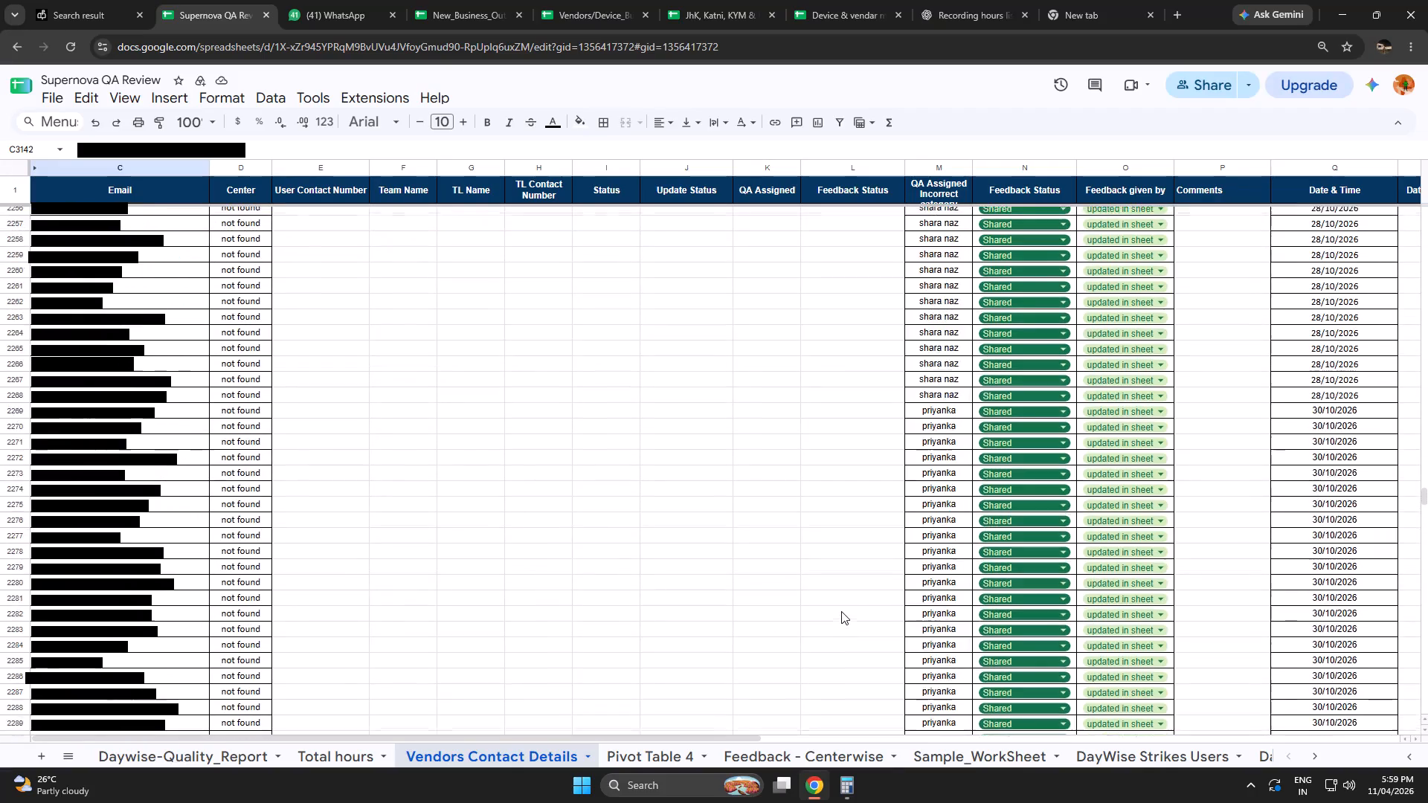
{"action": "scroll", "coordinate": [841, 611], "scroll_direction": "up", "scroll_amount": 7}
{"action": "scroll", "coordinate": [841, 611], "scroll_direction": "down", "scroll_amount": 1}
{"action": "scroll", "coordinate": [841, 611], "scroll_direction": "up", "scroll_amount": 3}
{"action": "scroll", "coordinate": [841, 611], "scroll_direction": "down", "scroll_amount": 1}
{"action": "scroll", "coordinate": [841, 611], "scroll_direction": "up", "scroll_amount": 17}
{"action": "scroll", "coordinate": [841, 611], "scroll_direction": "down", "scroll_amount": 1}
{"action": "scroll", "coordinate": [841, 611], "scroll_direction": "up", "scroll_amount": 1}
{"action": "scroll", "coordinate": [841, 611], "scroll_direction": "down", "scroll_amount": 1}
{"action": "scroll", "coordinate": [841, 611], "scroll_direction": "up", "scroll_amount": 2}
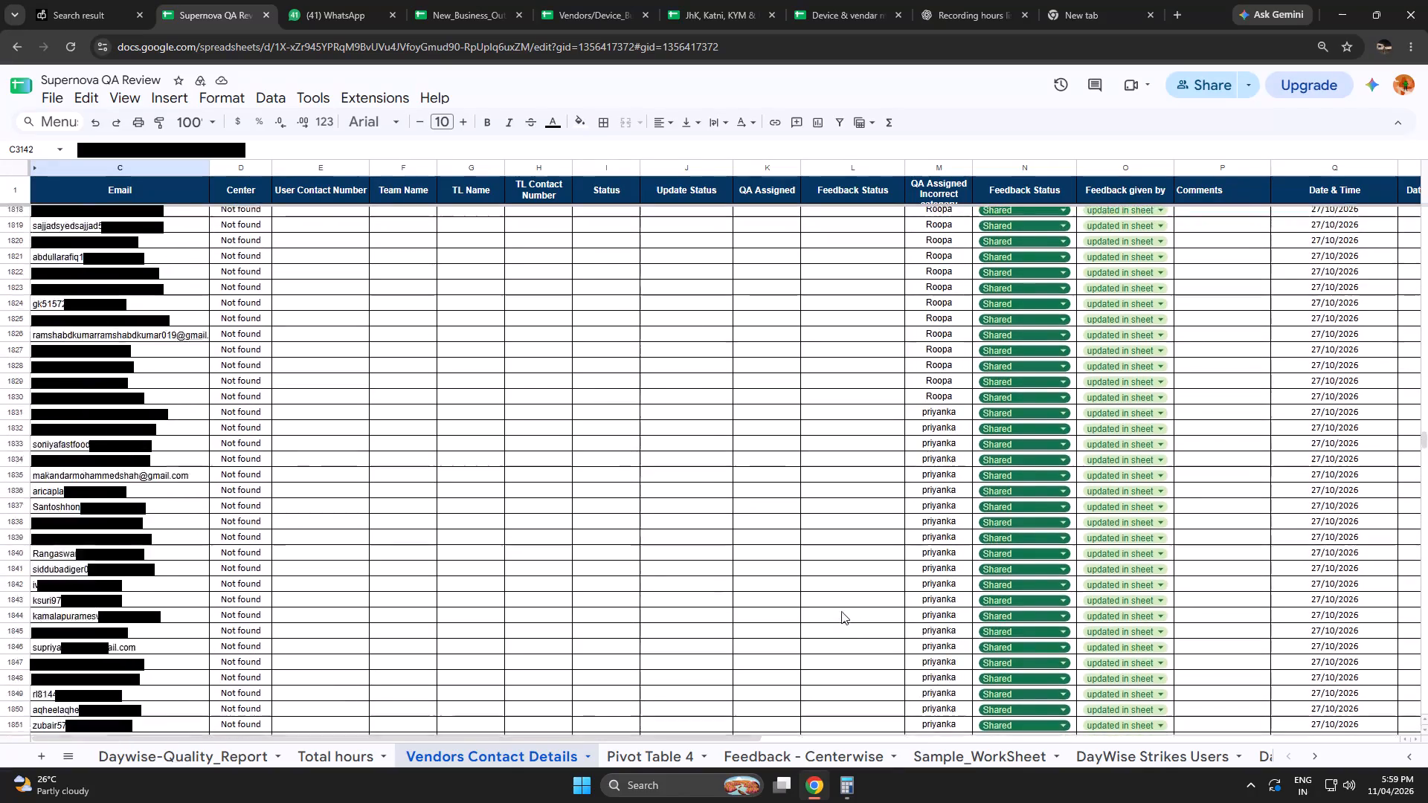
{"action": "scroll", "coordinate": [841, 611], "scroll_direction": "up", "scroll_amount": 8}
{"action": "scroll", "coordinate": [841, 611], "scroll_direction": "down", "scroll_amount": 1}
{"action": "scroll", "coordinate": [841, 611], "scroll_direction": "up", "scroll_amount": 3}
{"action": "scroll", "coordinate": [841, 611], "scroll_direction": "down", "scroll_amount": 1}
{"action": "scroll", "coordinate": [841, 611], "scroll_direction": "up", "scroll_amount": 14}
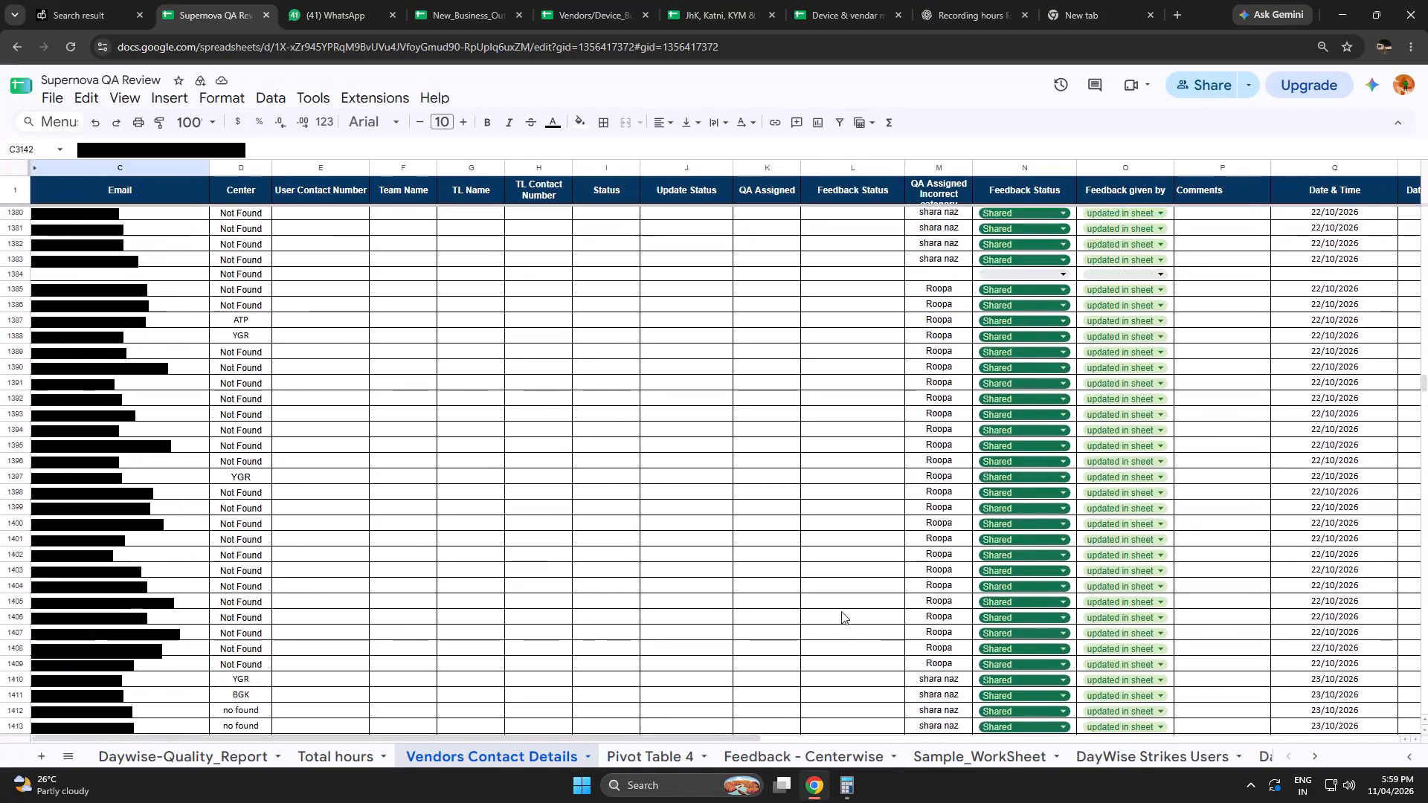
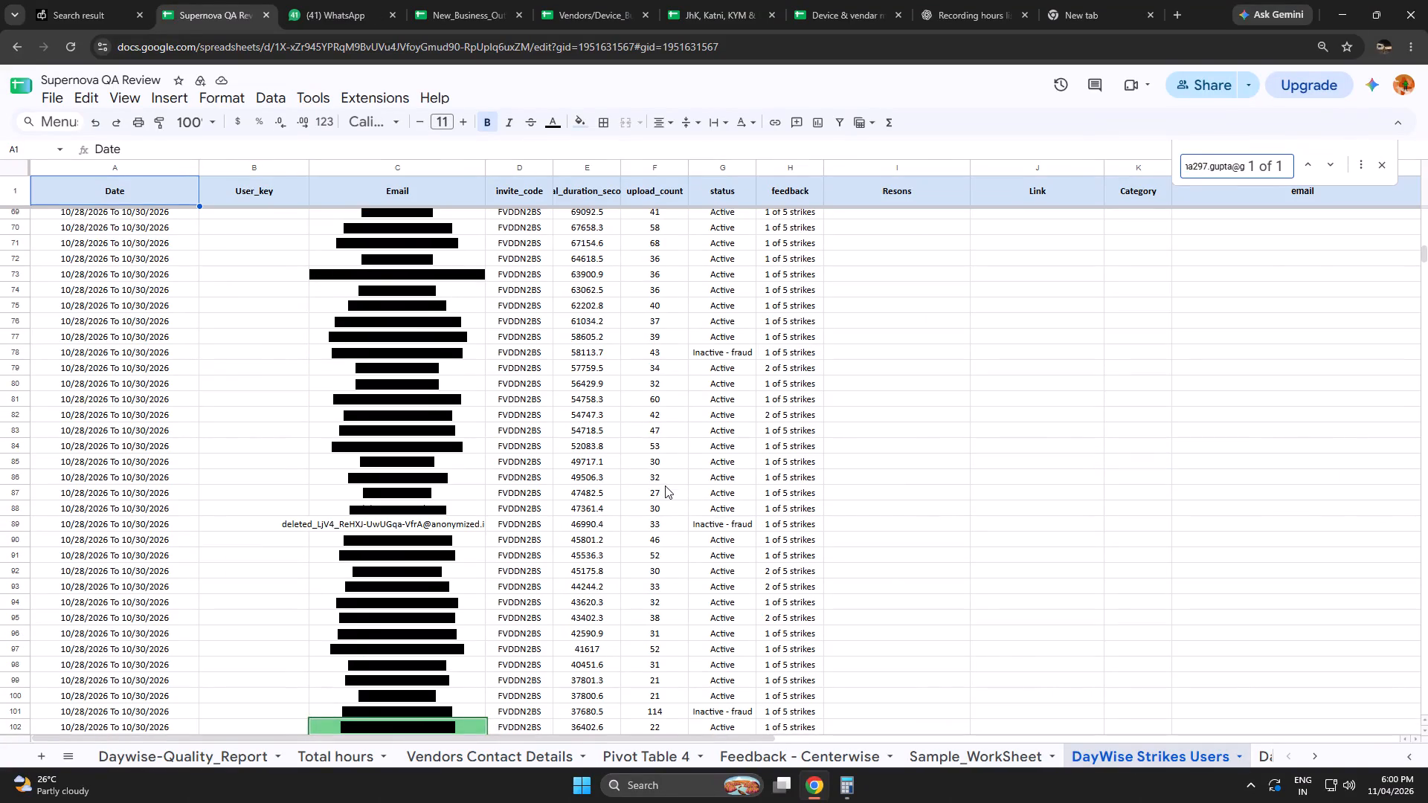
Check the feedback entry for the searched email in row 102 of DayWise Strikes Users.
{"action": "scroll", "coordinate": [375, 709], "scroll_direction": "down", "scroll_amount": 1}
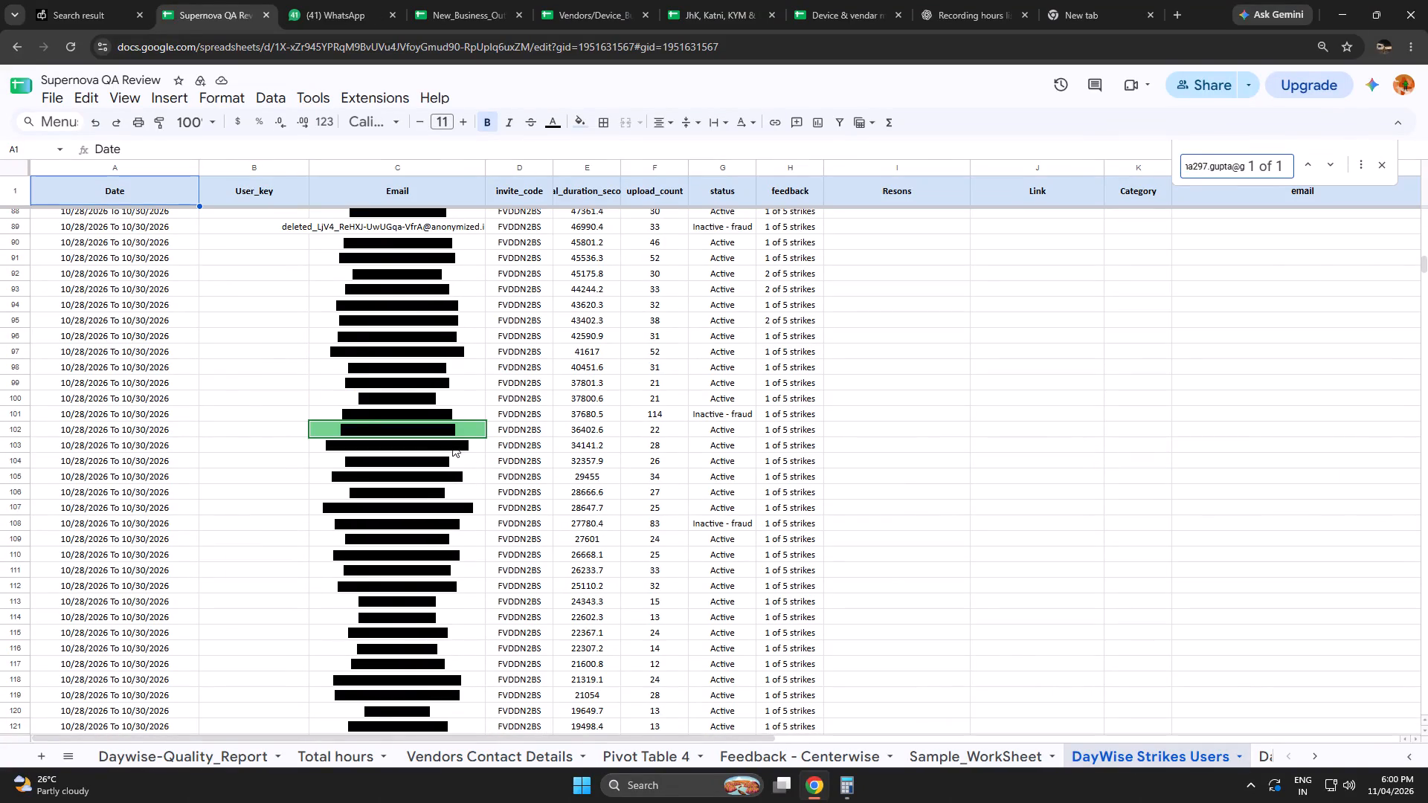
{"action": "left_click", "coordinate": [792, 428]}
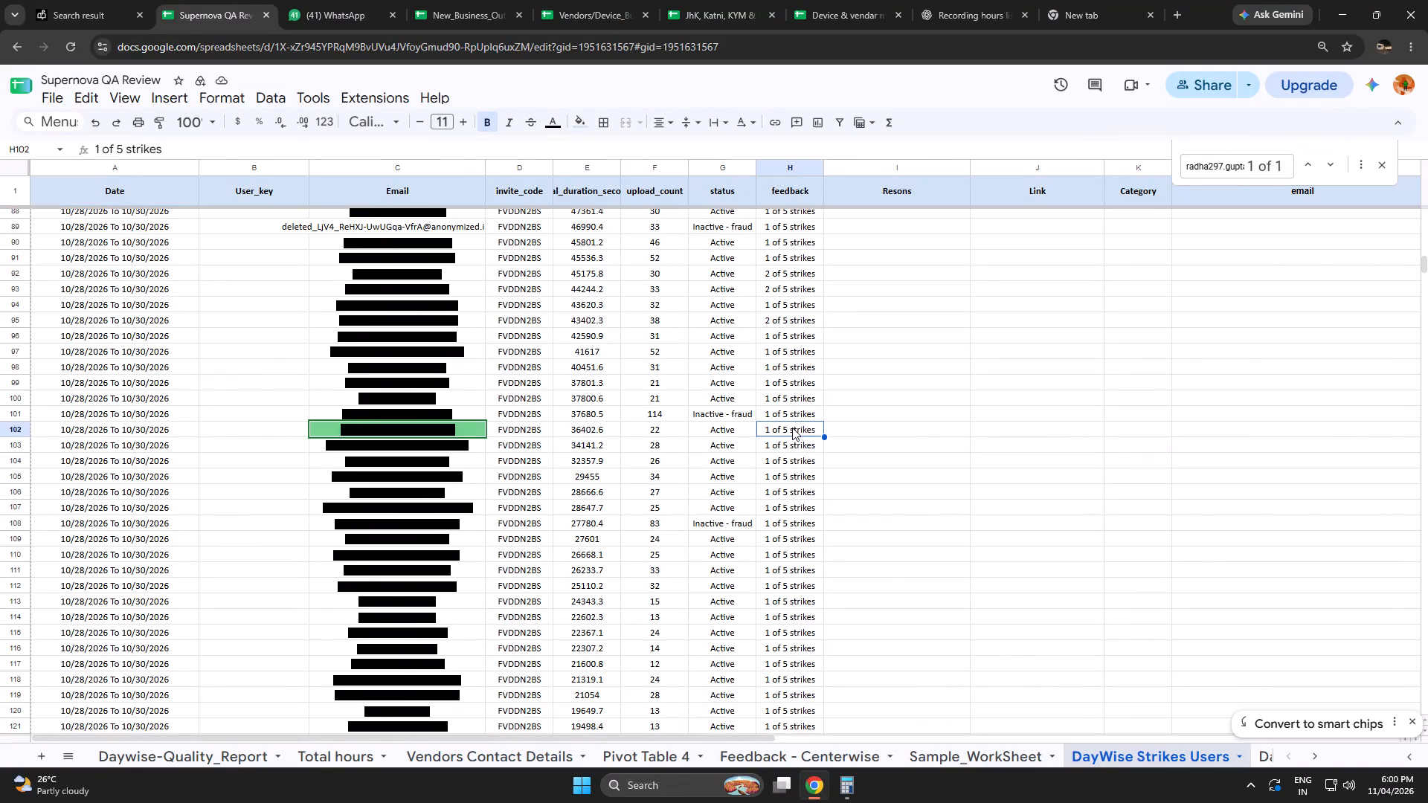
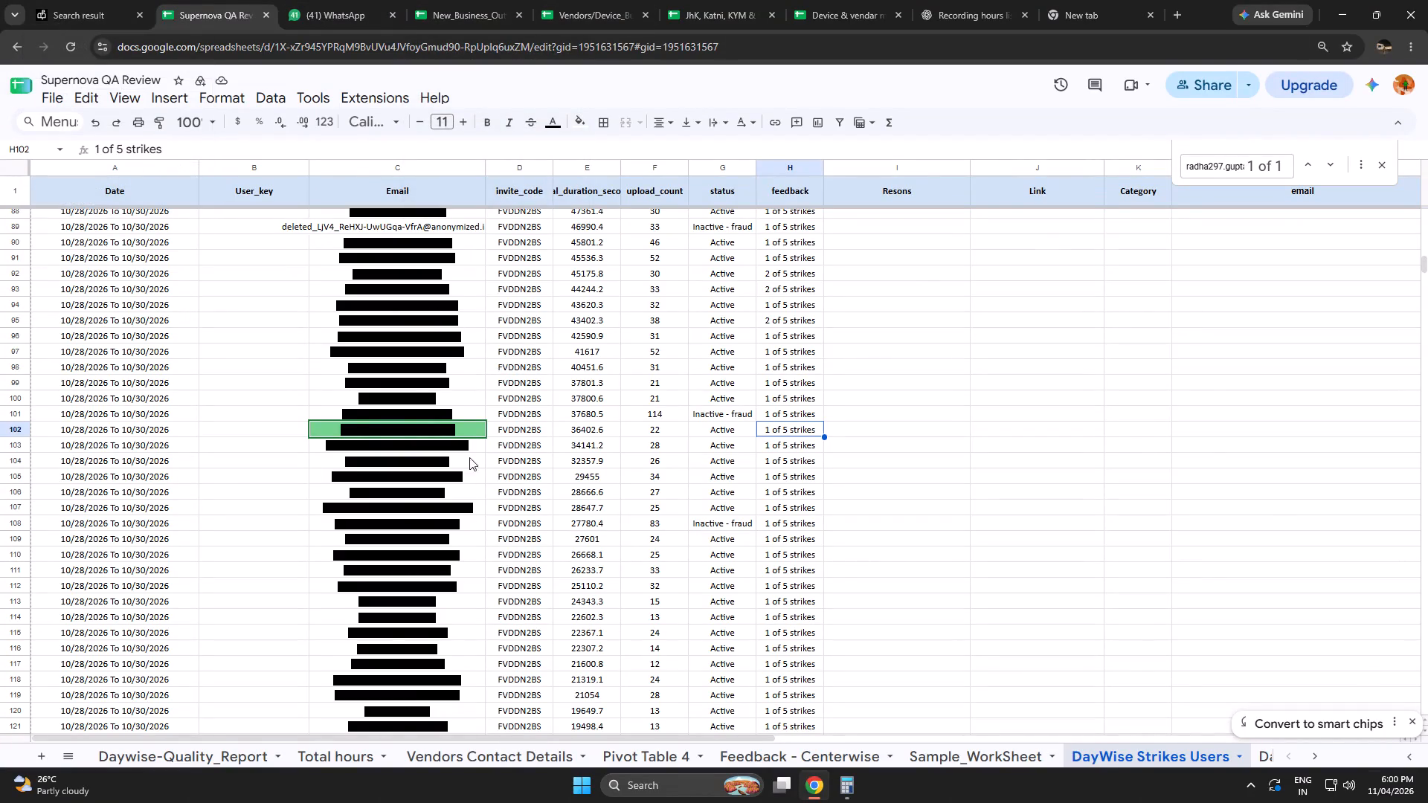
{"action": "left_click", "coordinate": [460, 424]}
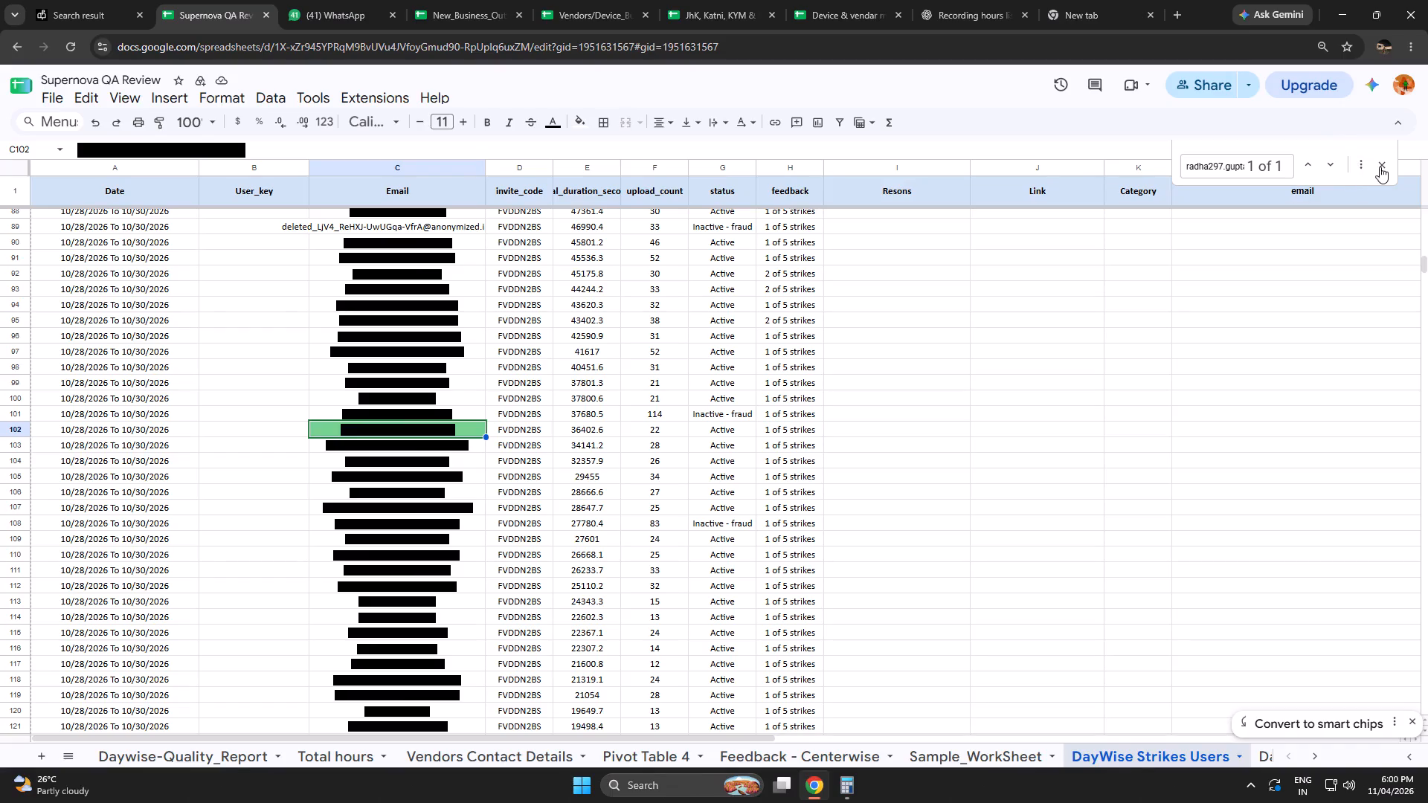
{"action": "left_click", "coordinate": [1380, 167]}
{"action": "key", "text": "ctrl+f"}
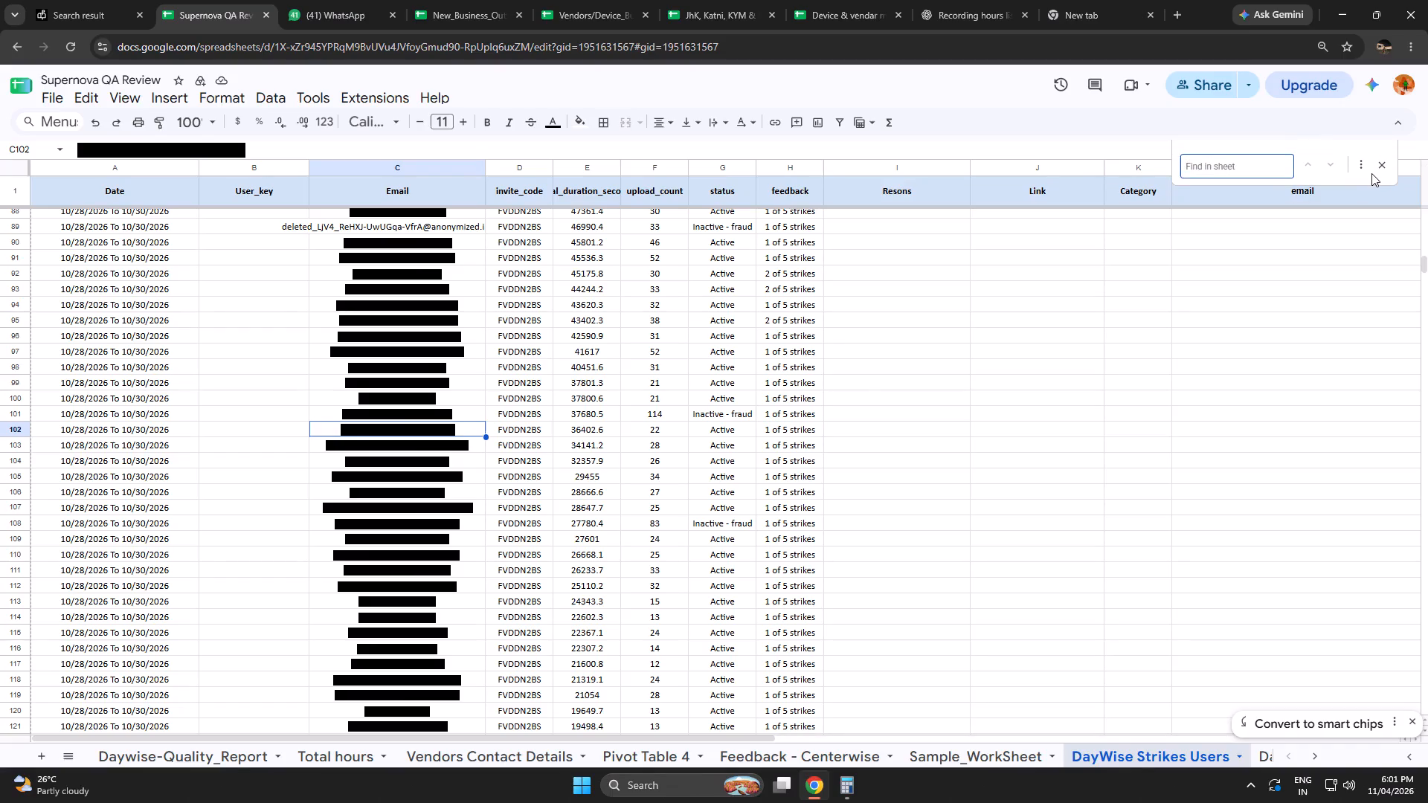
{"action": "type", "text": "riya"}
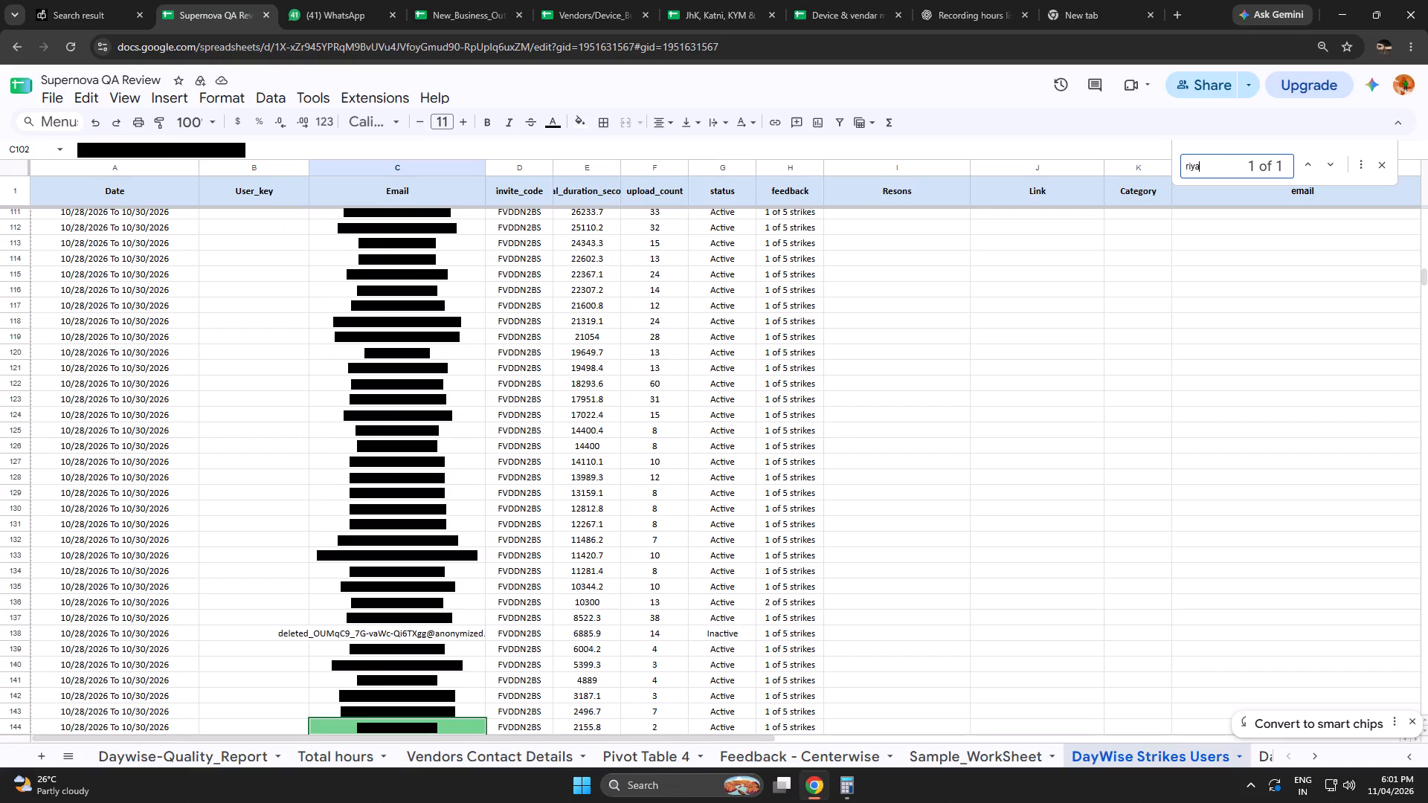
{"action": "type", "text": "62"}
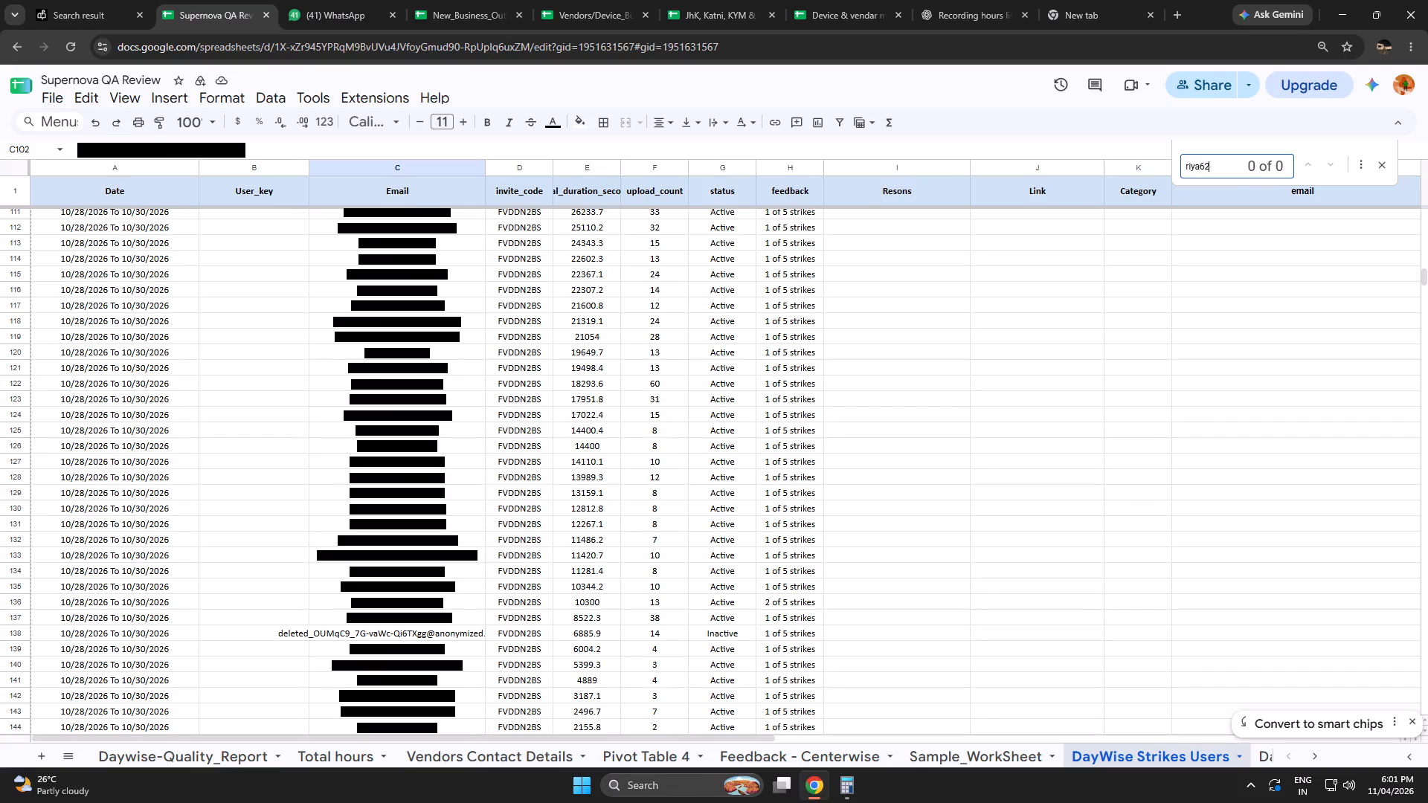
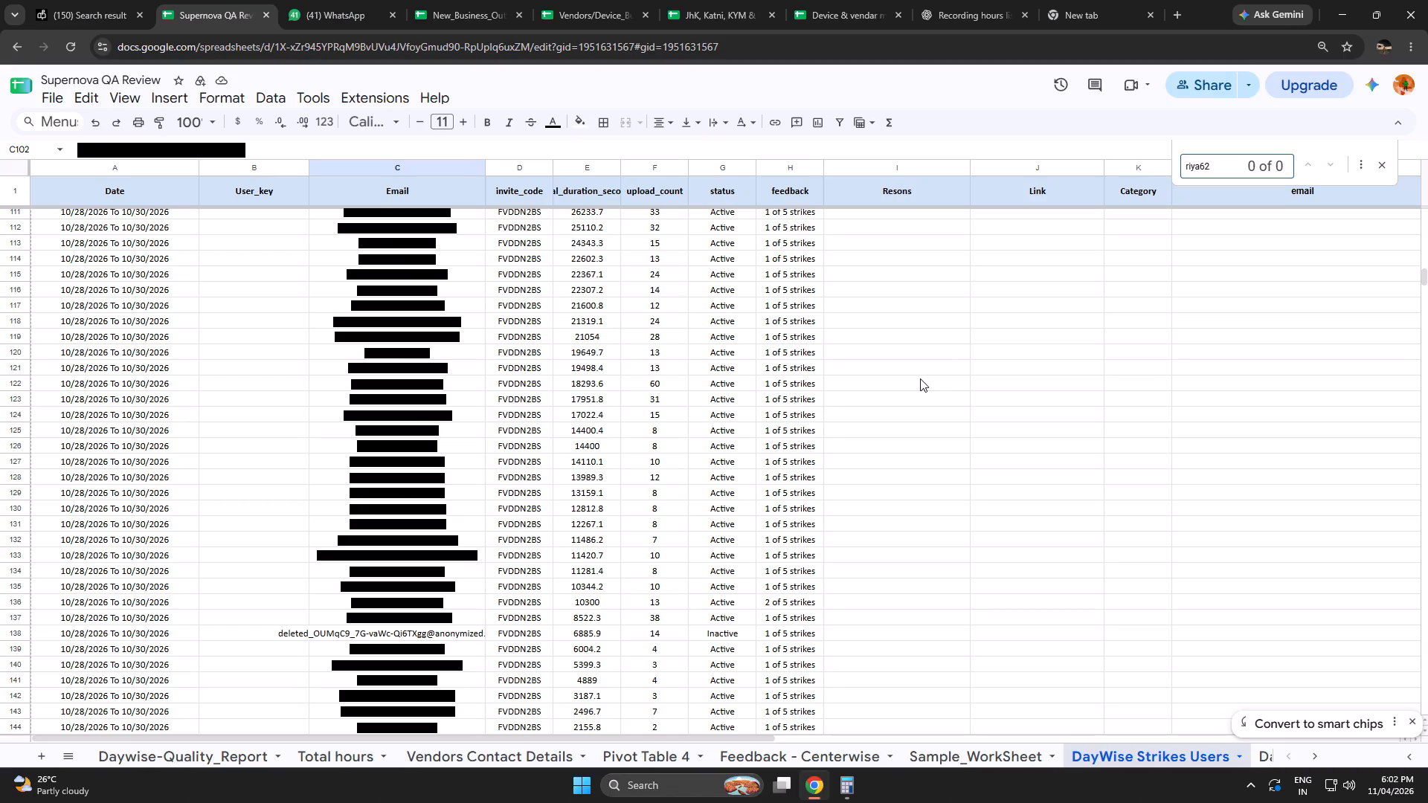
Search the Data for strikes sheet for the copied vendor email and go through each match.
{"action": "left_click", "coordinate": [1258, 756]}
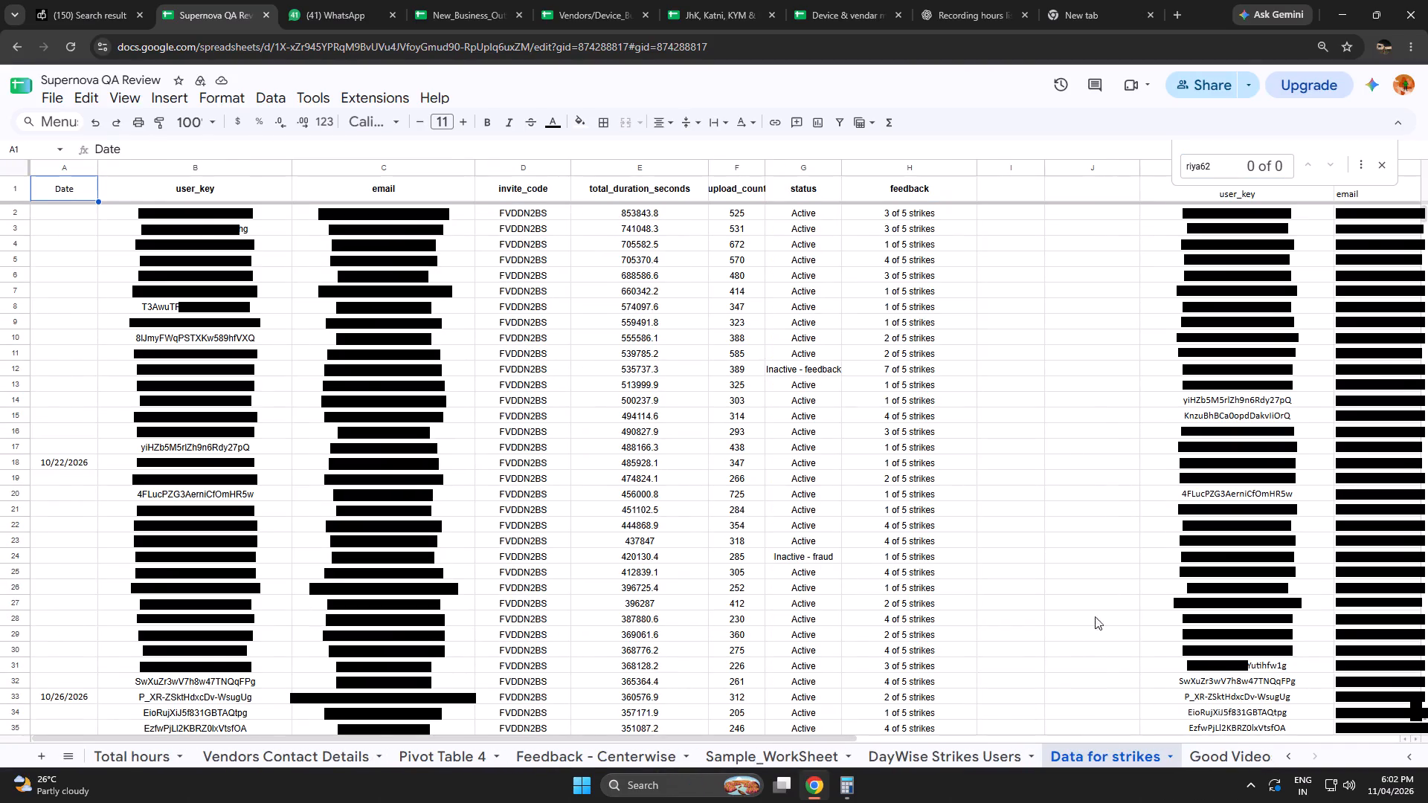
{"action": "left_click_drag", "start_coordinate": [786, 739], "coordinate": [1113, 684]}
{"action": "left_click", "coordinate": [815, 284]}
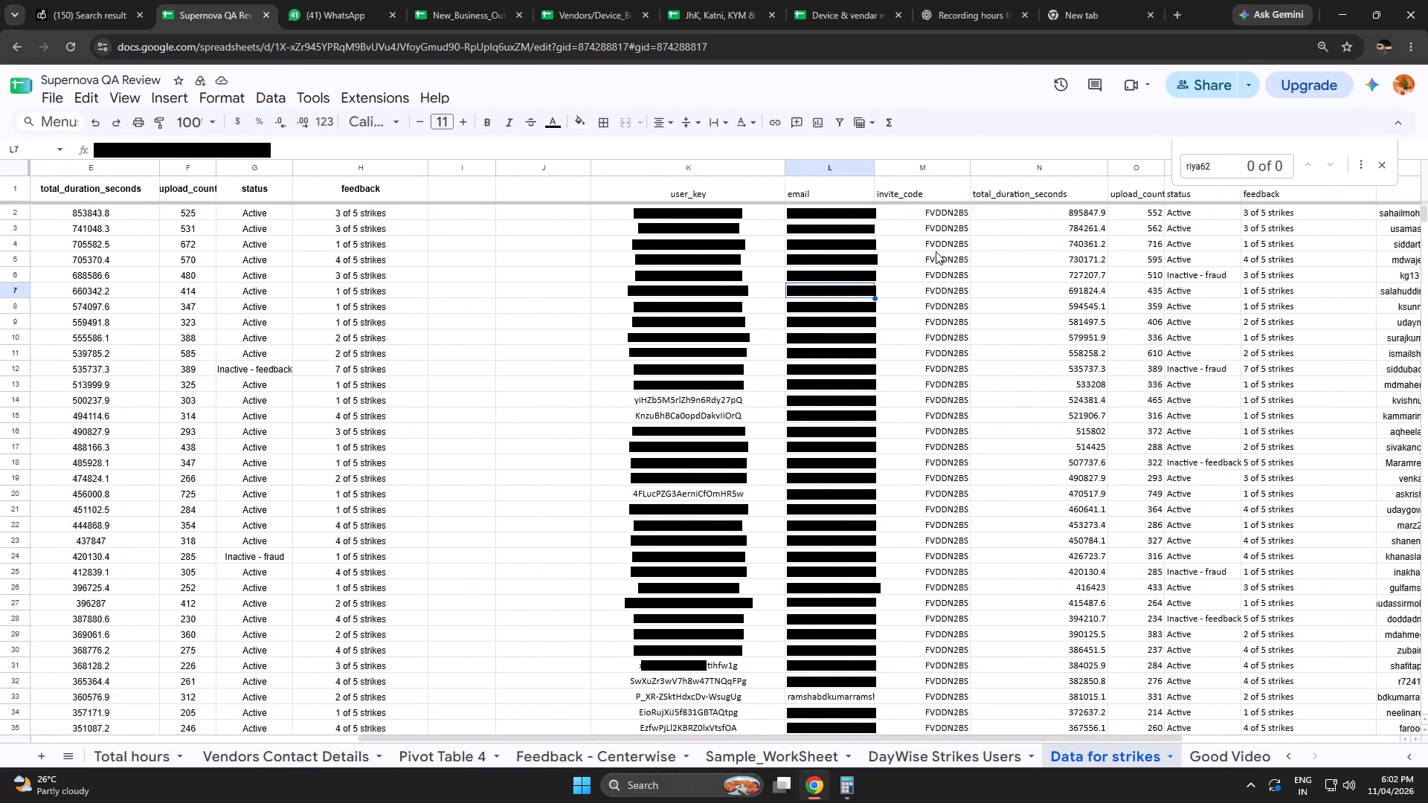
{"action": "left_click", "coordinate": [936, 251]}
{"action": "key", "text": "ctrl+f"}
{"action": "key", "text": "ctrl+v"}
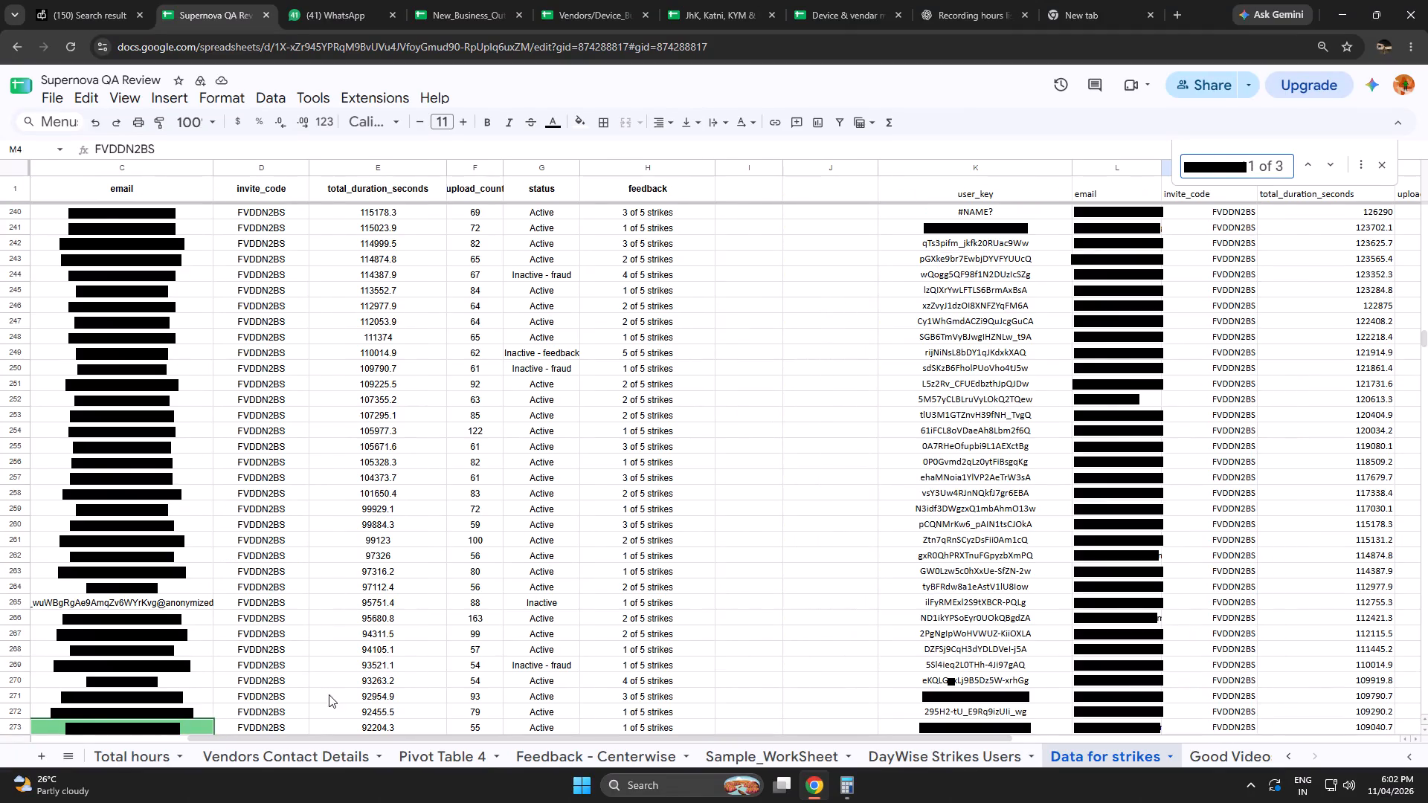
{"action": "left_click", "coordinate": [162, 723]}
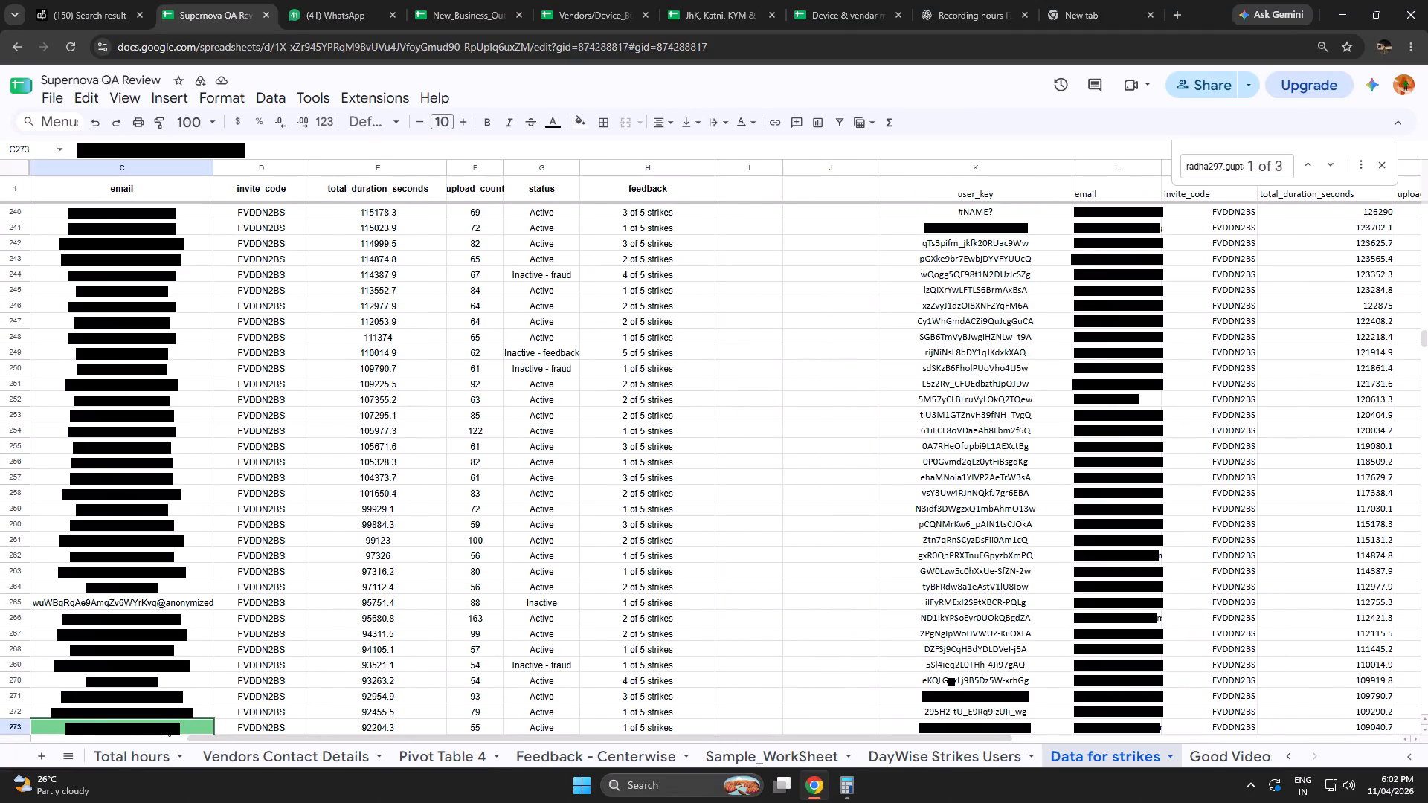
{"action": "left_click", "coordinate": [1325, 163]}
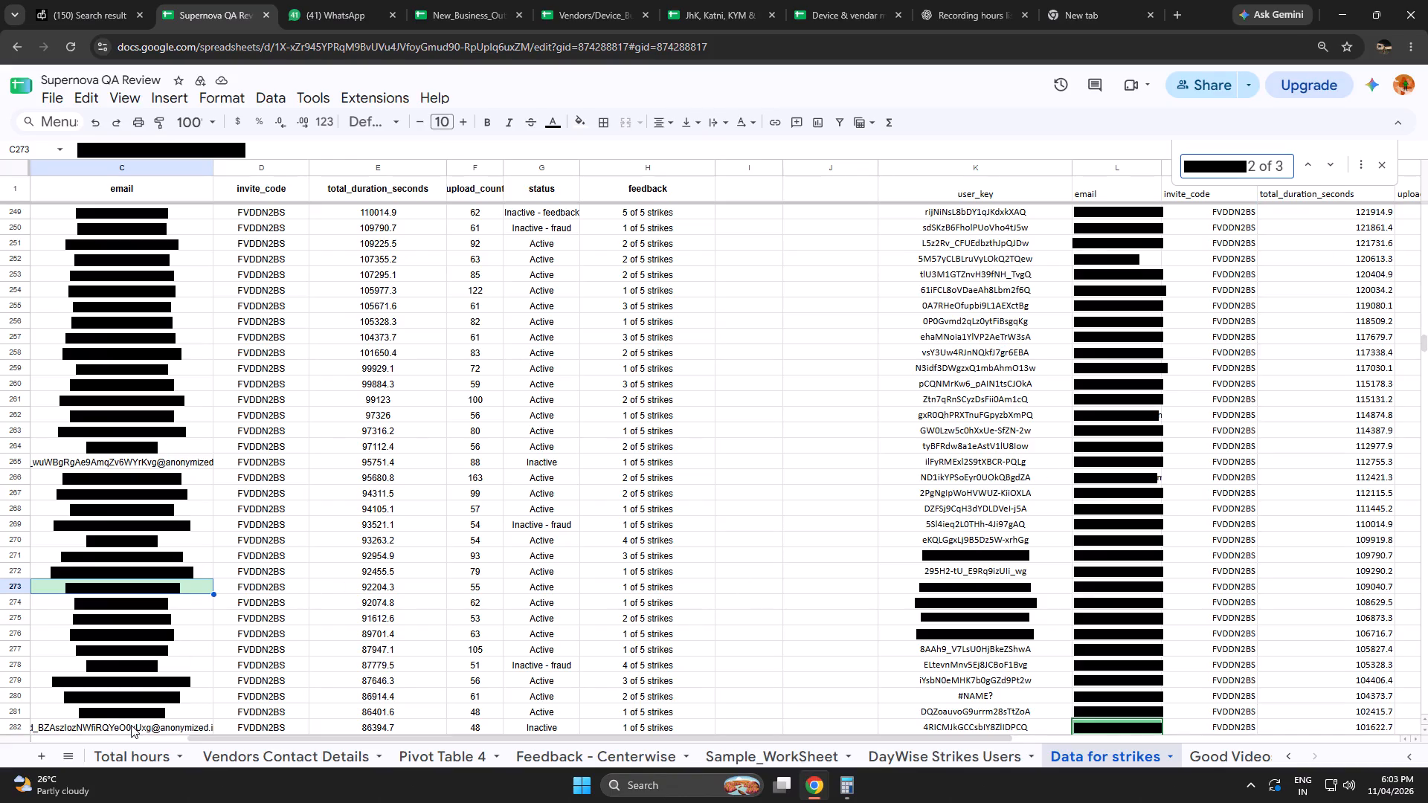
{"action": "left_click", "coordinate": [1331, 168]}
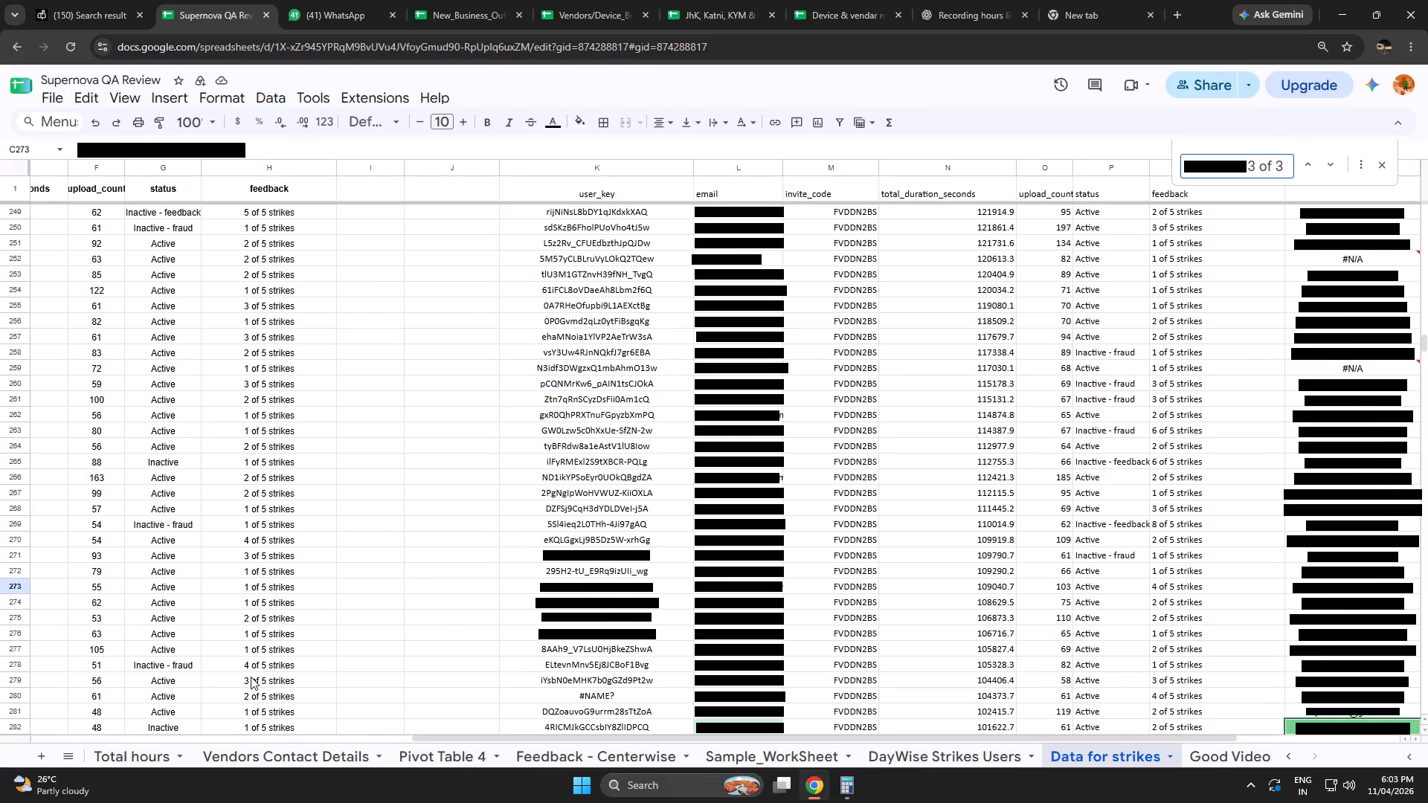
Examine the inactive users' status and strike feedback in the Data for strikes sheet, working from the matched rows up to the first rows.
{"action": "left_click", "coordinate": [188, 670]}
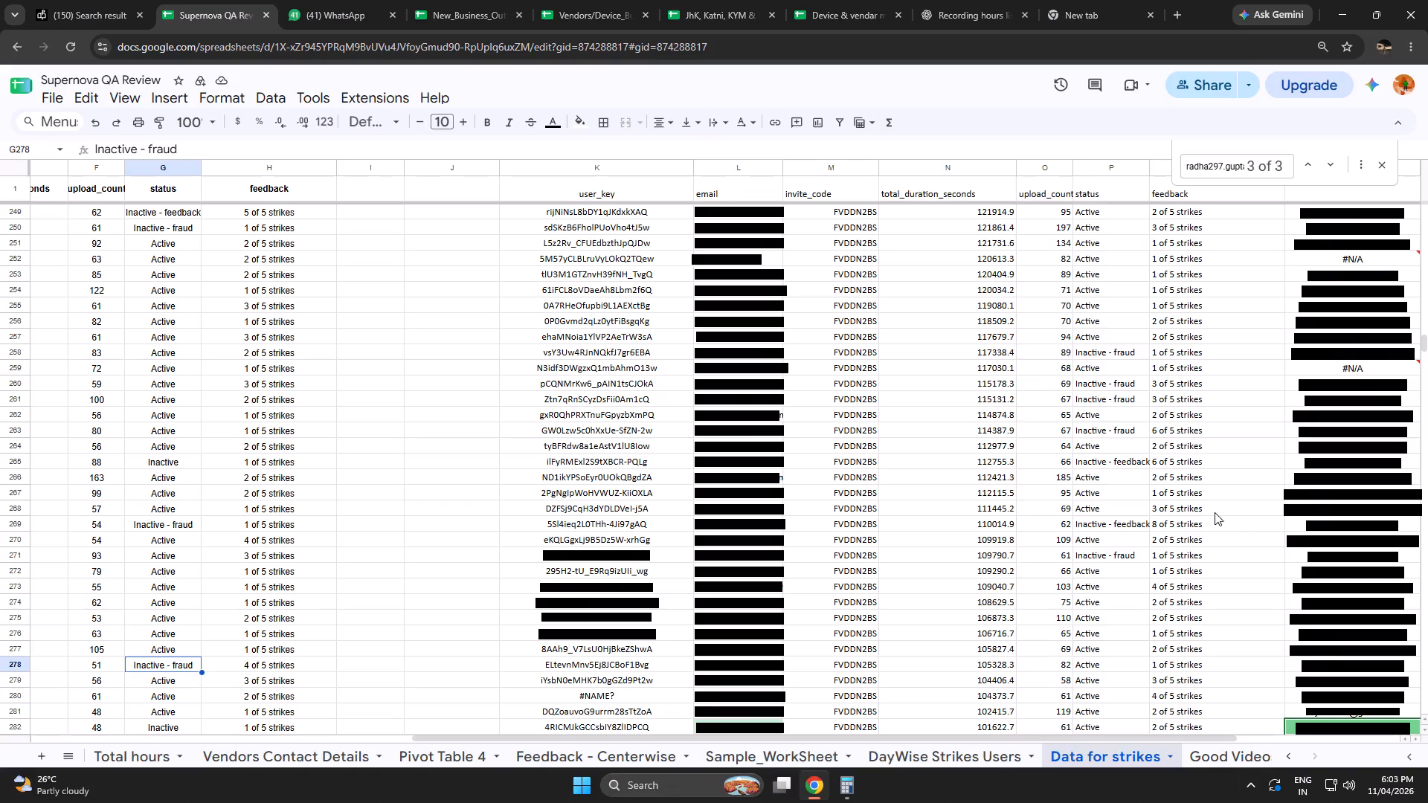
{"action": "scroll", "coordinate": [142, 301], "scroll_direction": "up", "scroll_amount": 1}
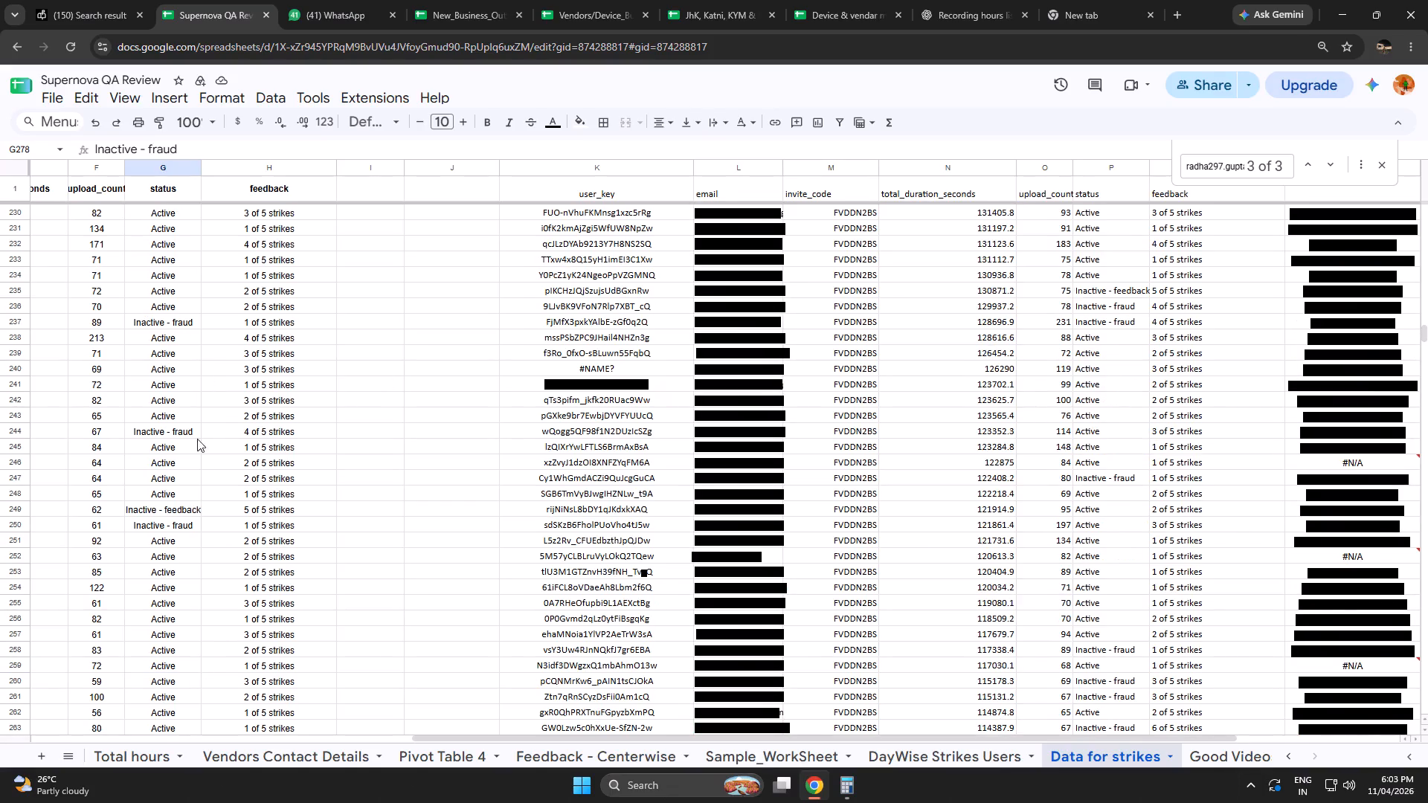
{"action": "left_click", "coordinate": [168, 523]}
{"action": "left_click", "coordinate": [156, 439]}
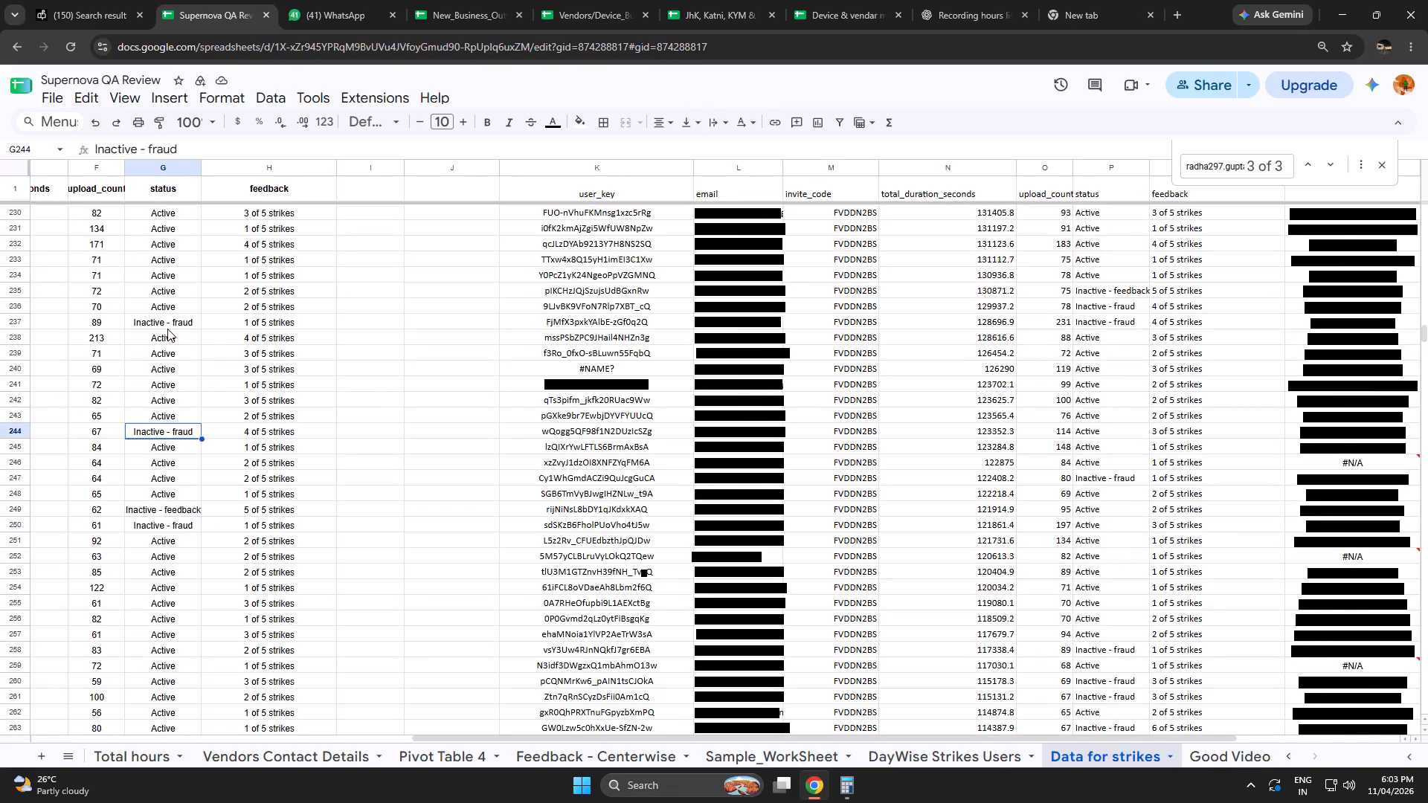
{"action": "left_click", "coordinate": [167, 326]}
{"action": "scroll", "coordinate": [185, 328], "scroll_direction": "up", "scroll_amount": 2}
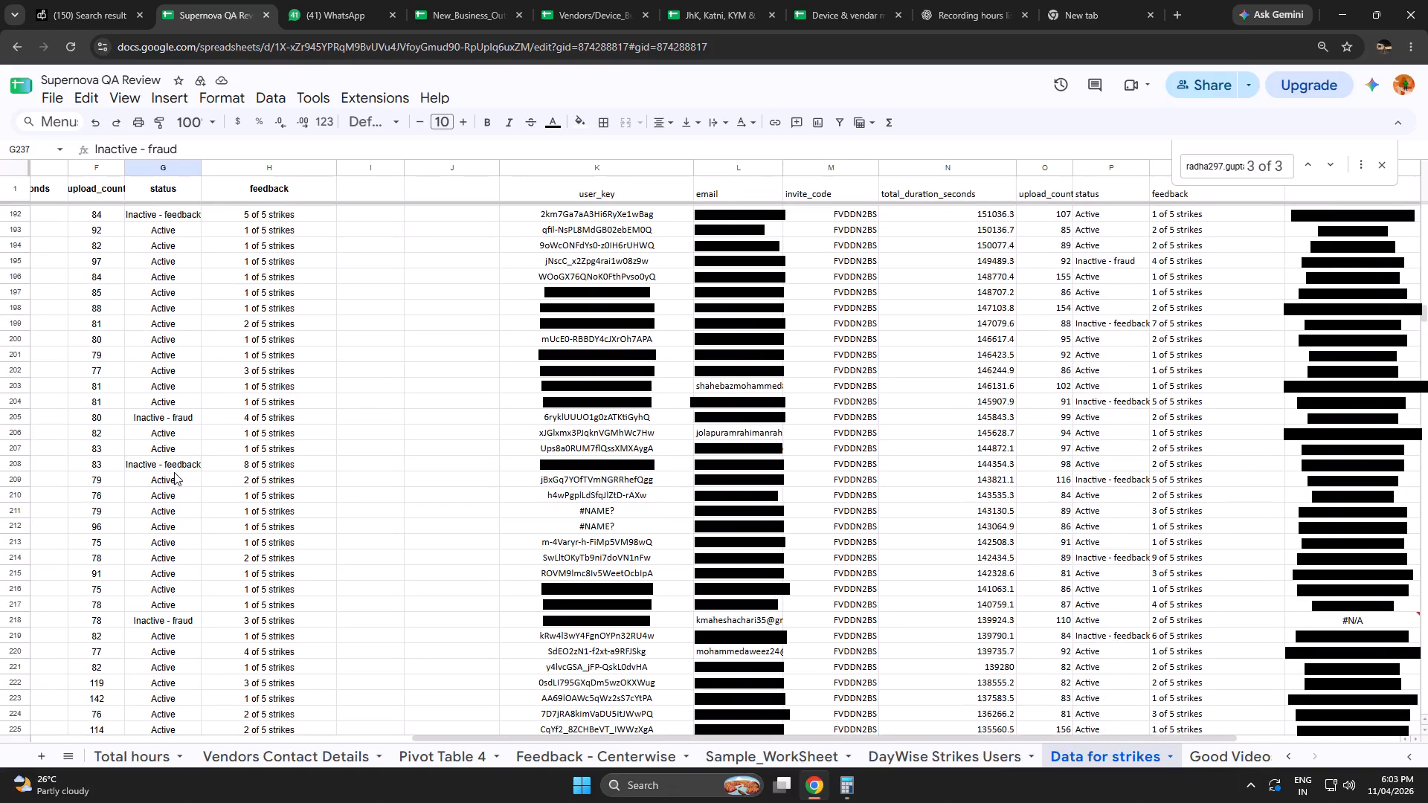
{"action": "scroll", "coordinate": [174, 472], "scroll_direction": "up", "scroll_amount": 7}
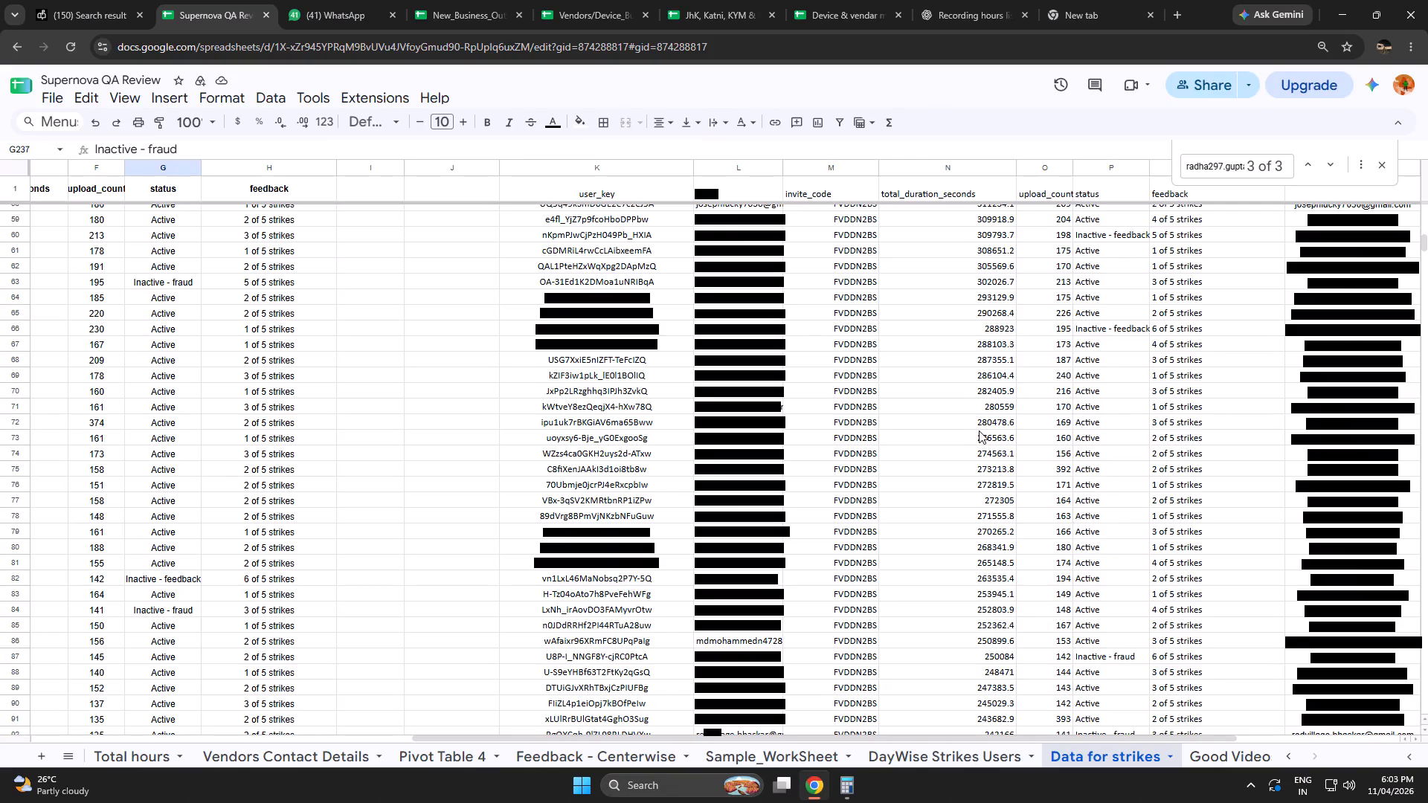
{"action": "left_click", "coordinate": [272, 278]}
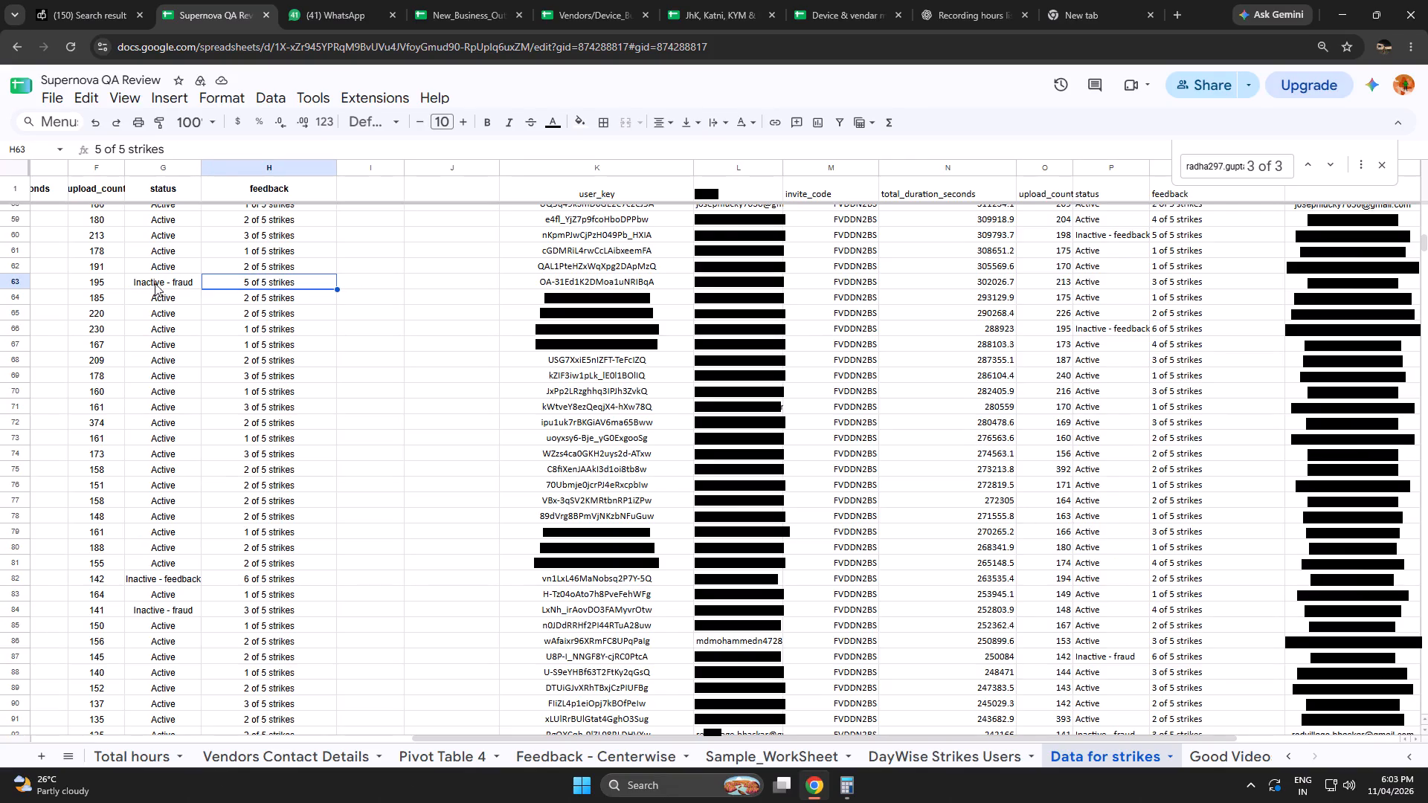
{"action": "left_click", "coordinate": [141, 287]}
{"action": "left_click", "coordinate": [280, 279]}
{"action": "scroll", "coordinate": [459, 476], "scroll_direction": "up", "scroll_amount": 7}
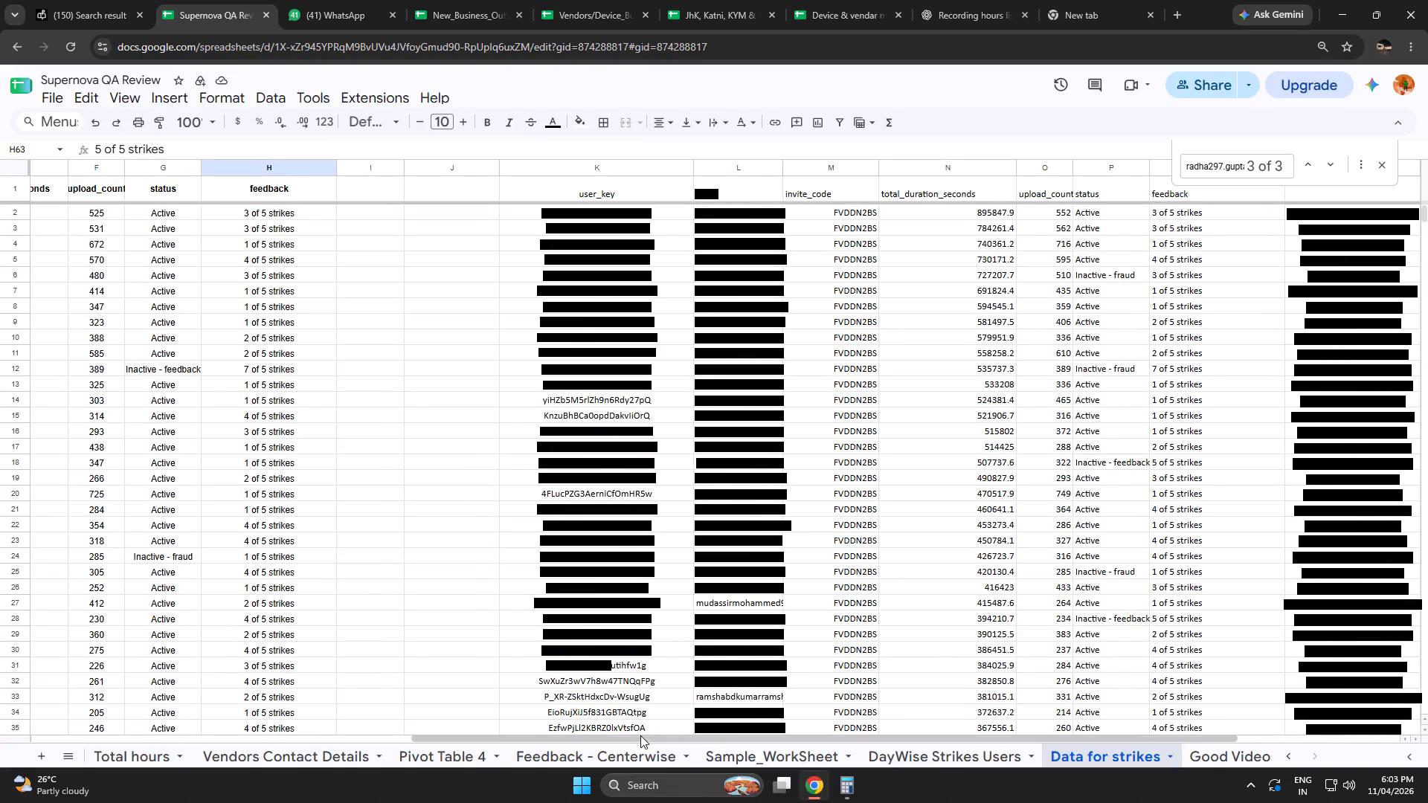
{"action": "left_click_drag", "start_coordinate": [637, 737], "coordinate": [48, 746]}
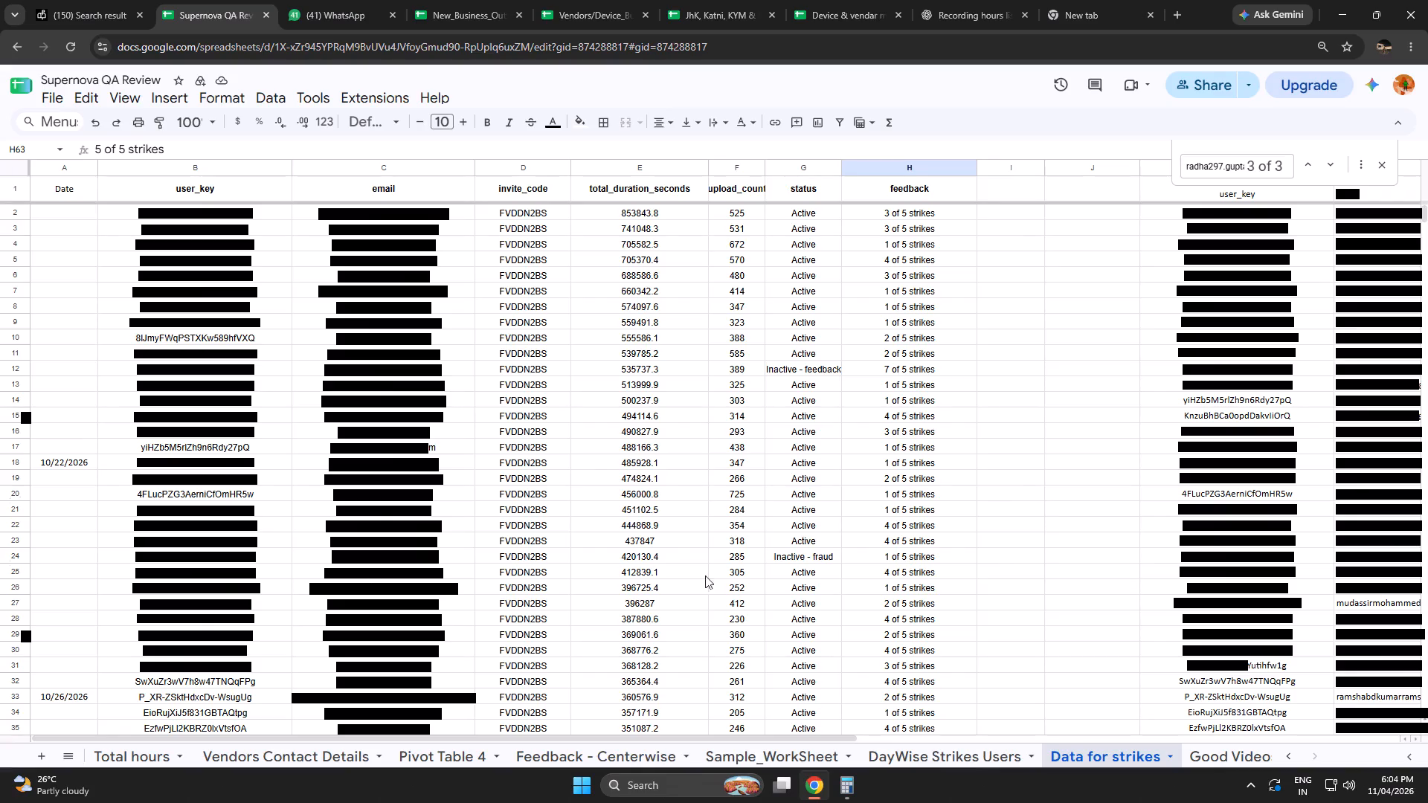
{"action": "left_click", "coordinate": [423, 555]}
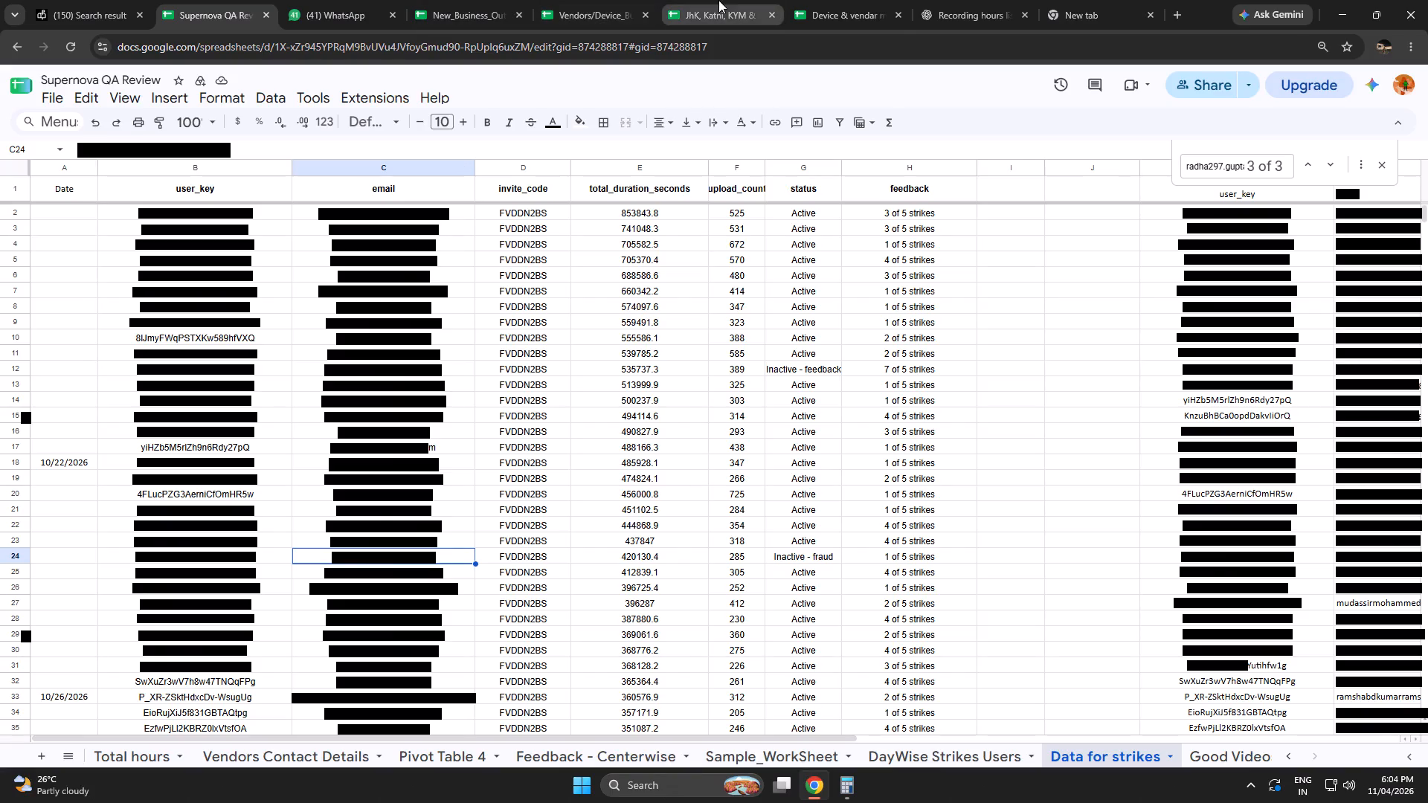
In the Device & vendar management spreadsheet, fill the 4/11/2026 column with 00:00:00 for every listed vendor, K2 through K22.
{"action": "left_click", "coordinate": [858, 0]}
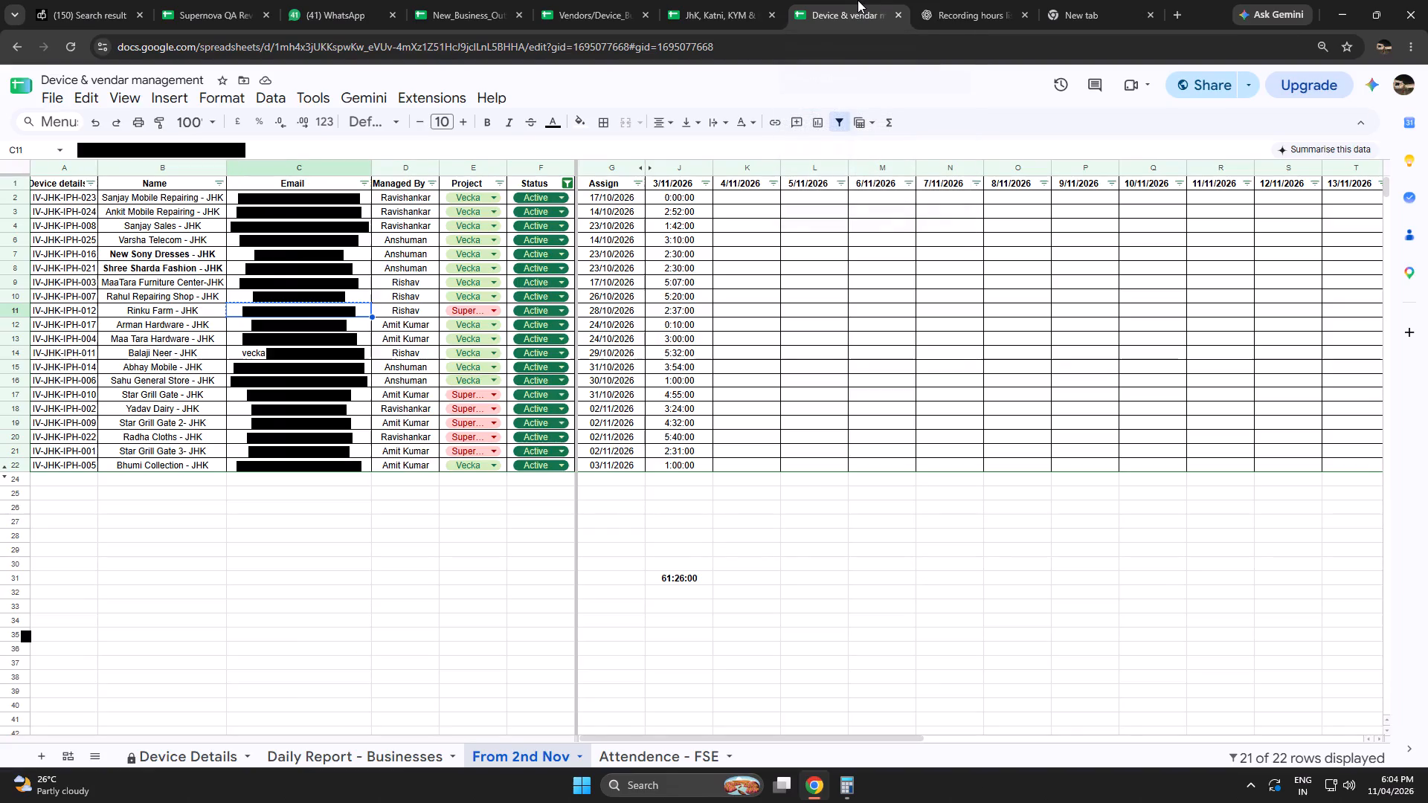
{"action": "left_click_drag", "start_coordinate": [865, 488], "coordinate": [861, 523]}
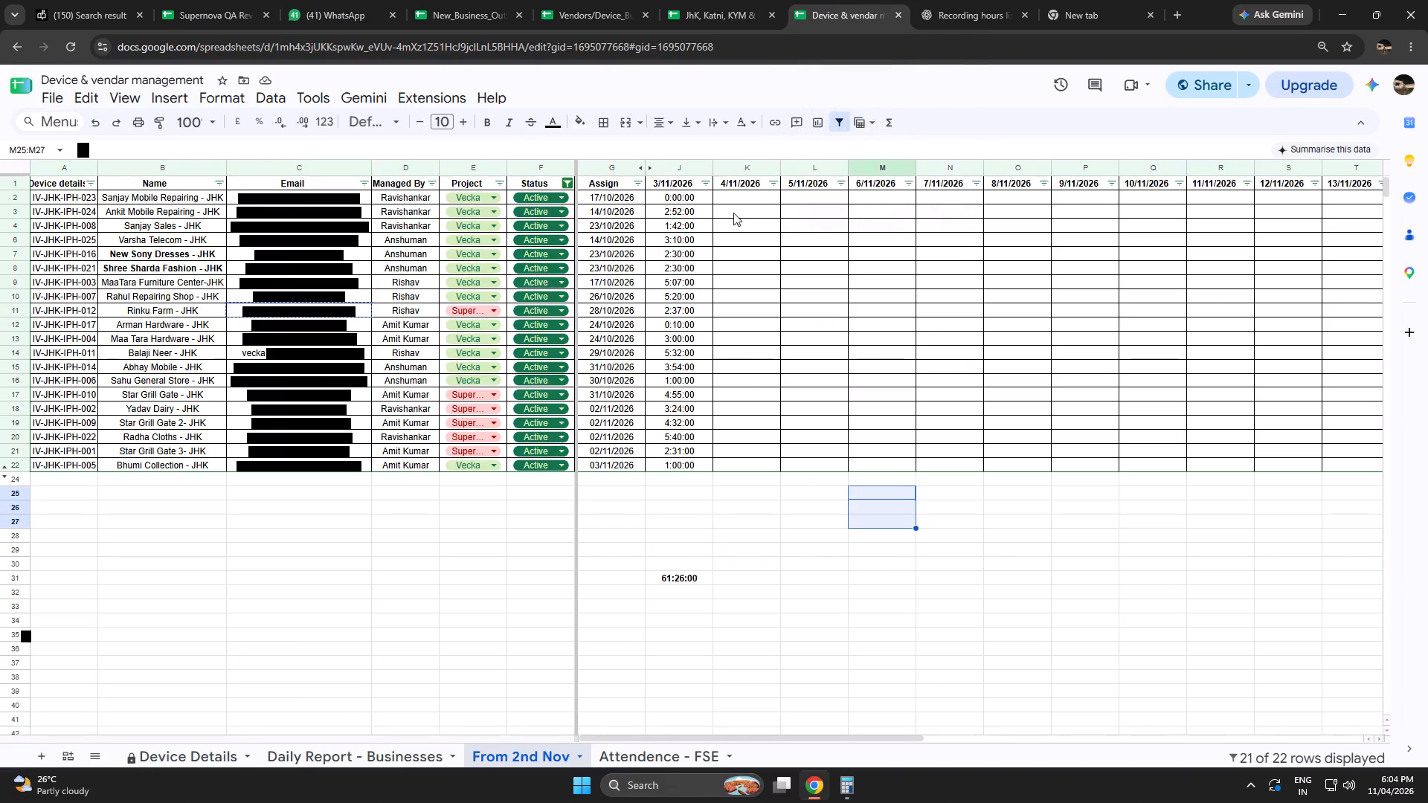
{"action": "left_click", "coordinate": [727, 202]}
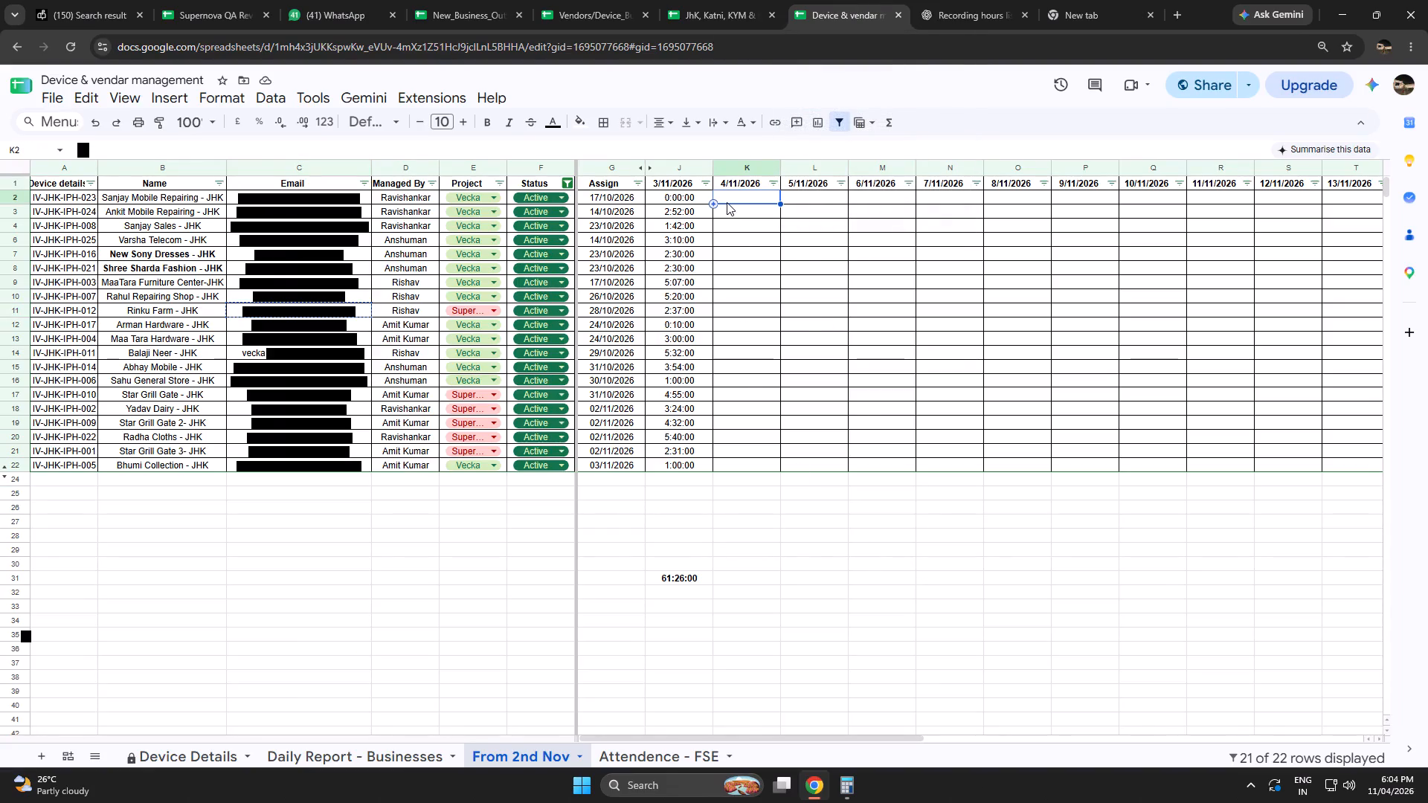
{"action": "type", "text": "00"}
{"action": "type", "text": ":00:00"}
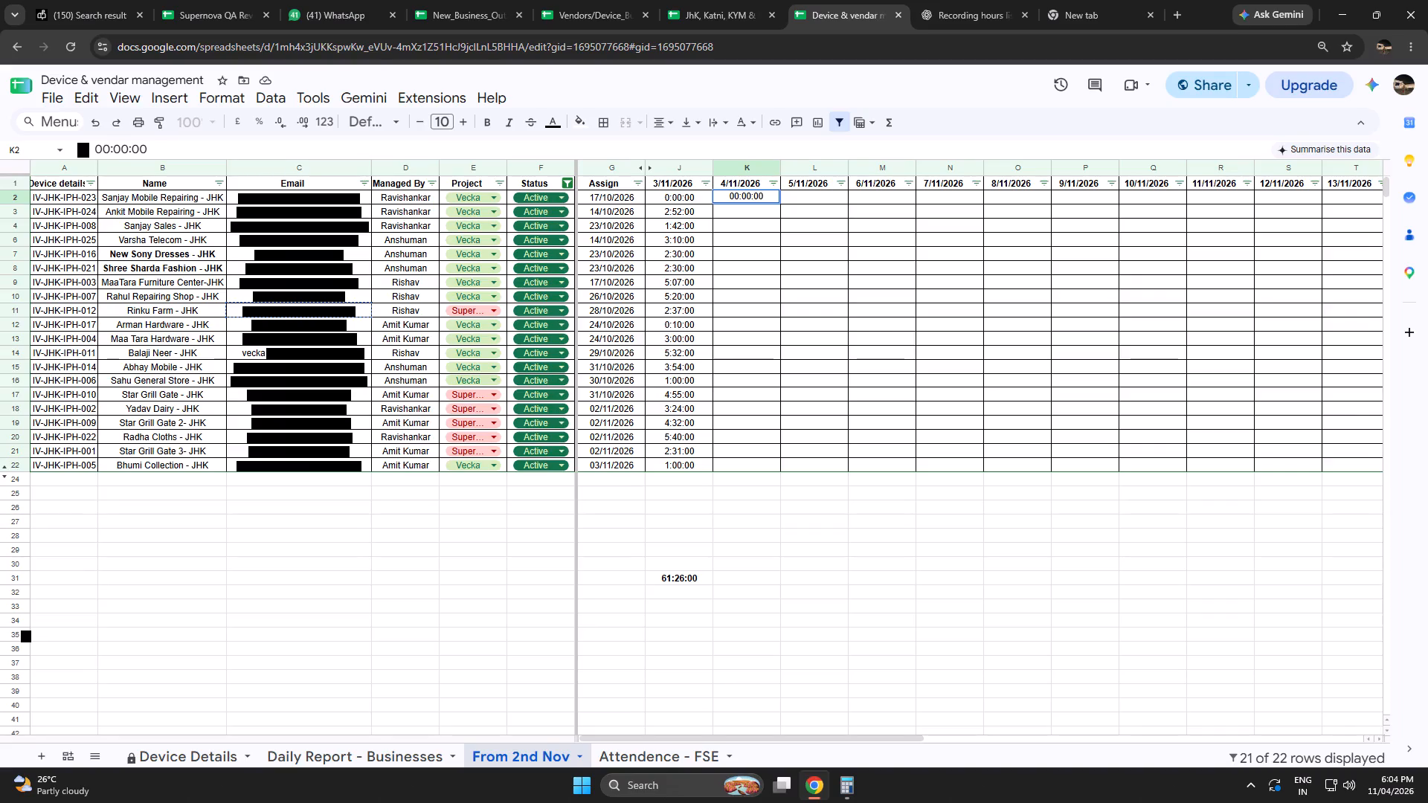
{"action": "left_click", "coordinate": [814, 229]}
{"action": "left_click_drag", "start_coordinate": [769, 201], "coordinate": [755, 432]}
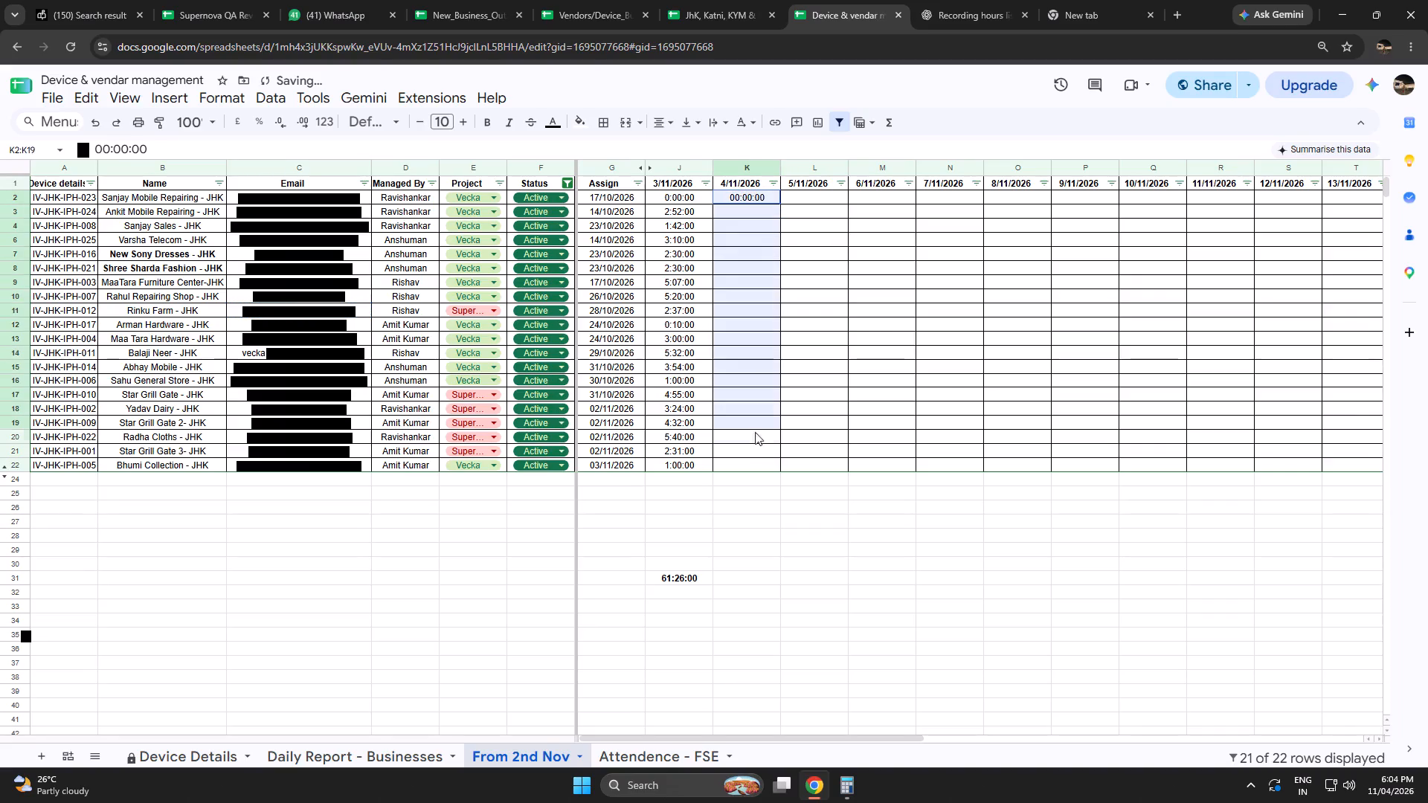
{"action": "left_click_drag", "start_coordinate": [755, 432], "coordinate": [752, 463]}
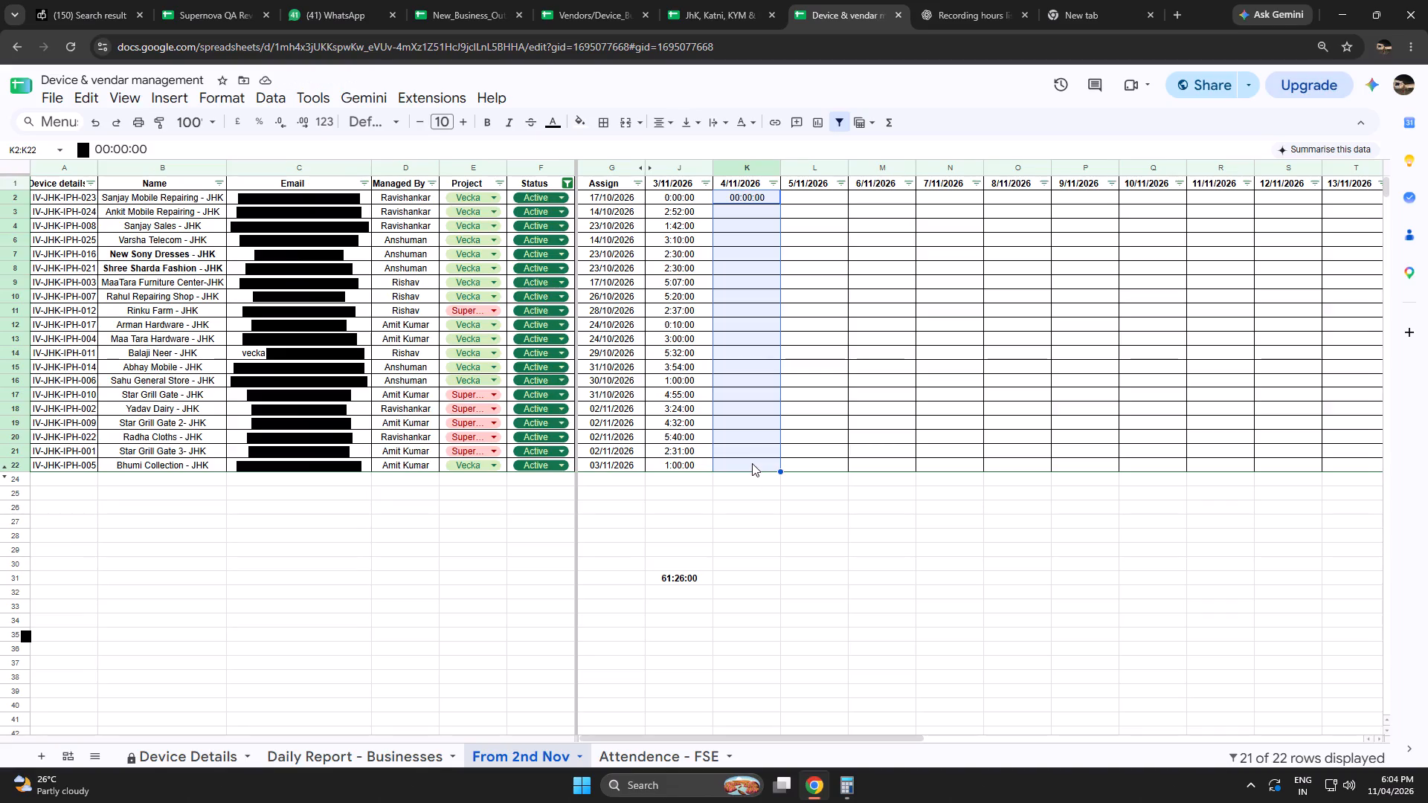
{"action": "key", "text": "ctrl+d"}
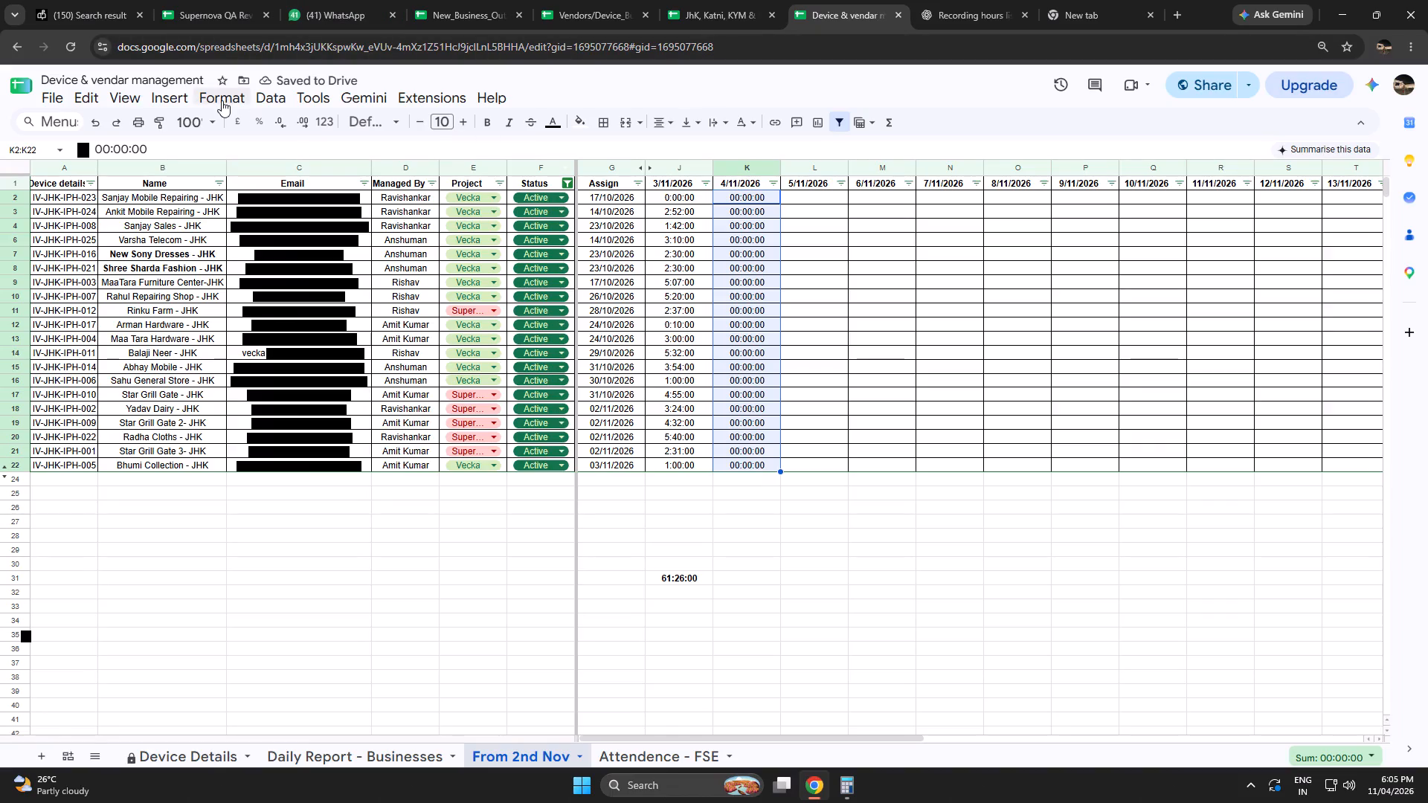
Total the 4/11/2026 hours in cell K31 with the formula =SUM(K2:K22).
{"action": "left_click", "coordinate": [746, 588]}
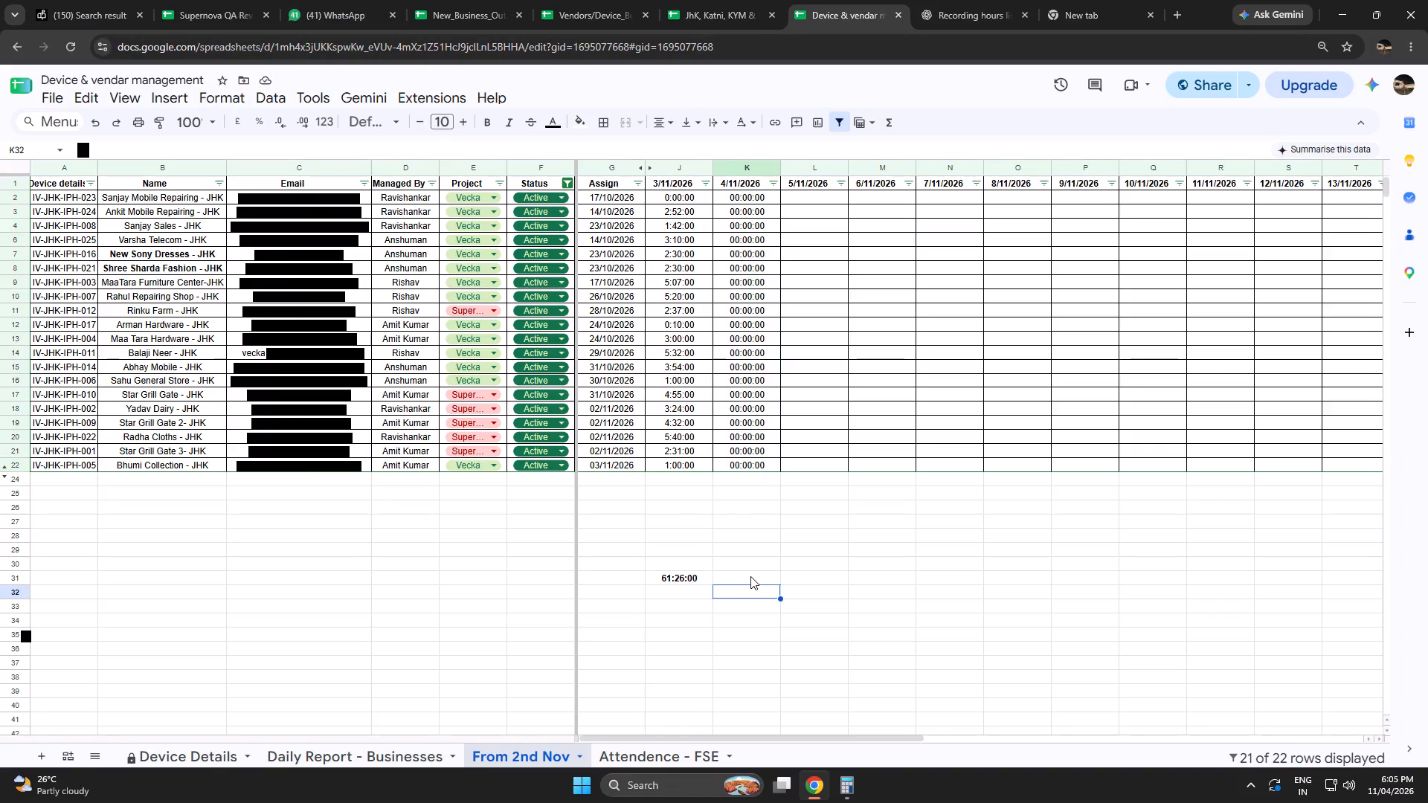
{"action": "left_click", "coordinate": [750, 576]}
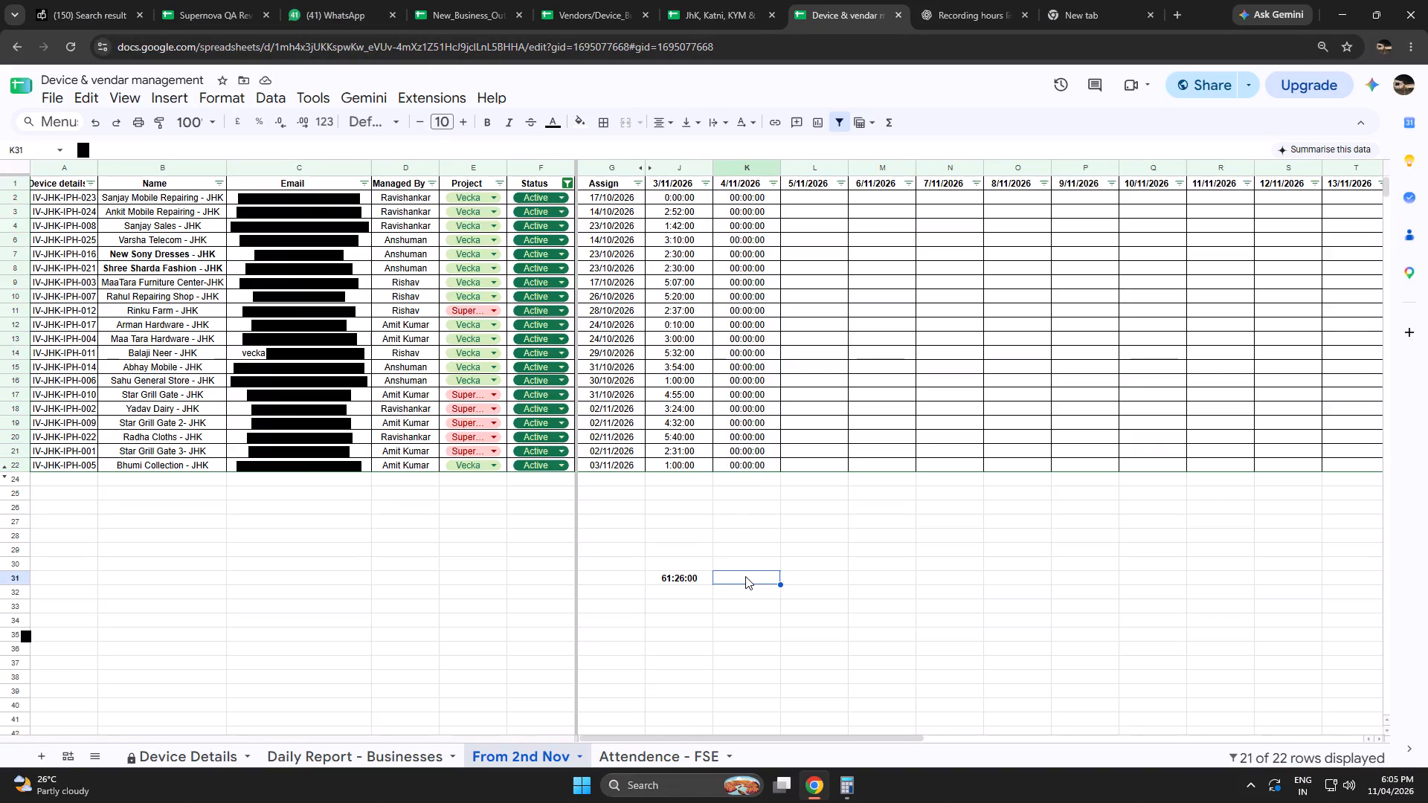
{"action": "key", "text": "equal"}
{"action": "key", "text": "shift+s"}
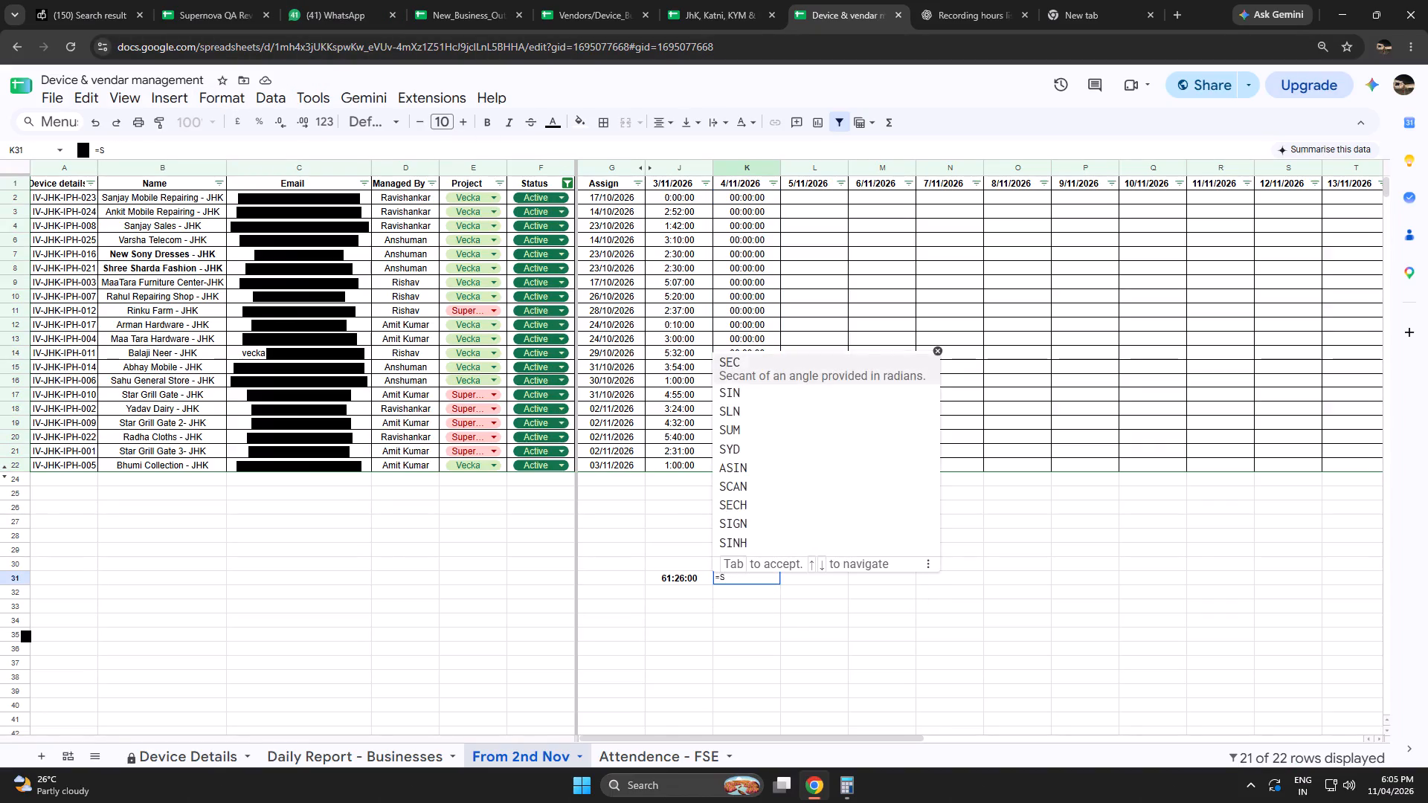
{"action": "type", "text": "UM("}
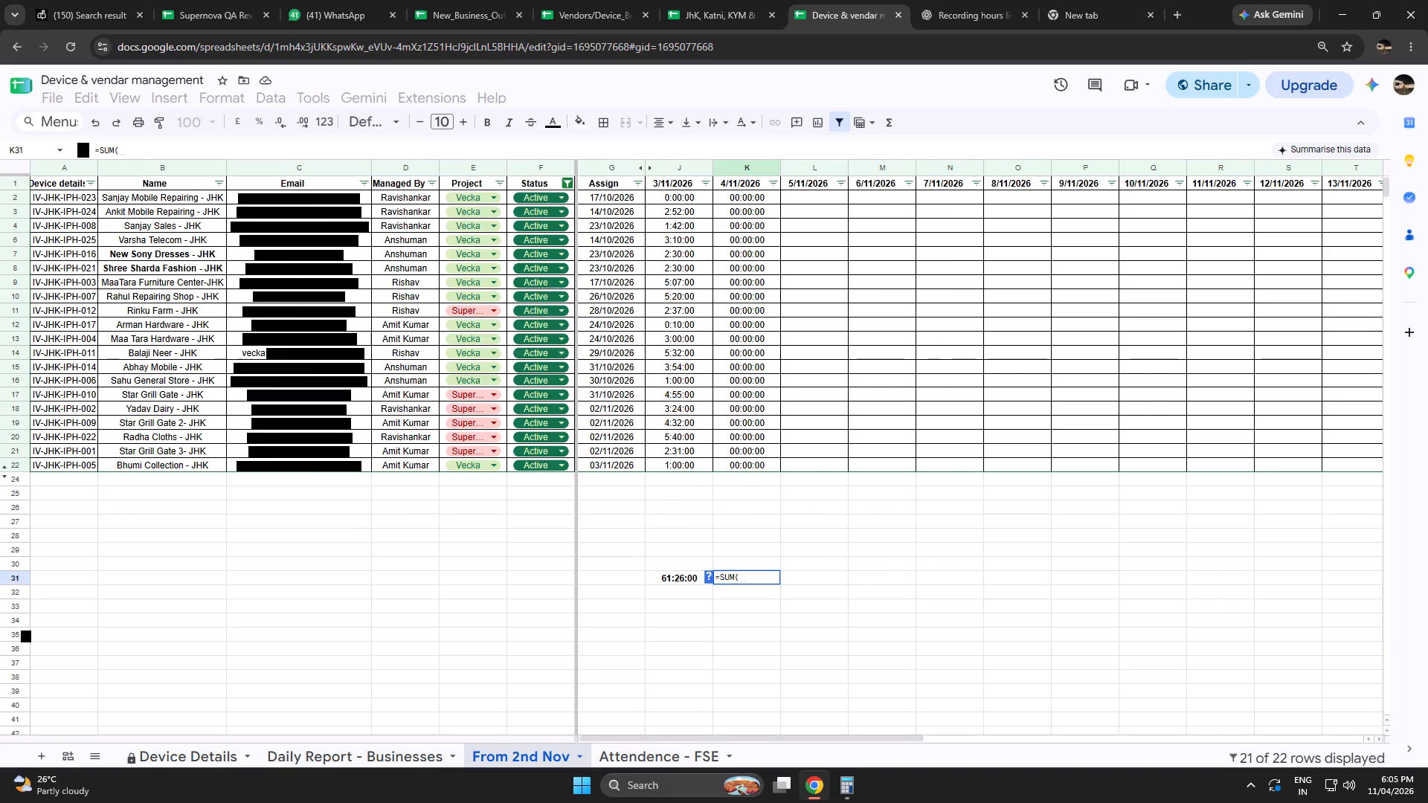
{"action": "left_click_drag", "start_coordinate": [759, 198], "coordinate": [763, 323]}
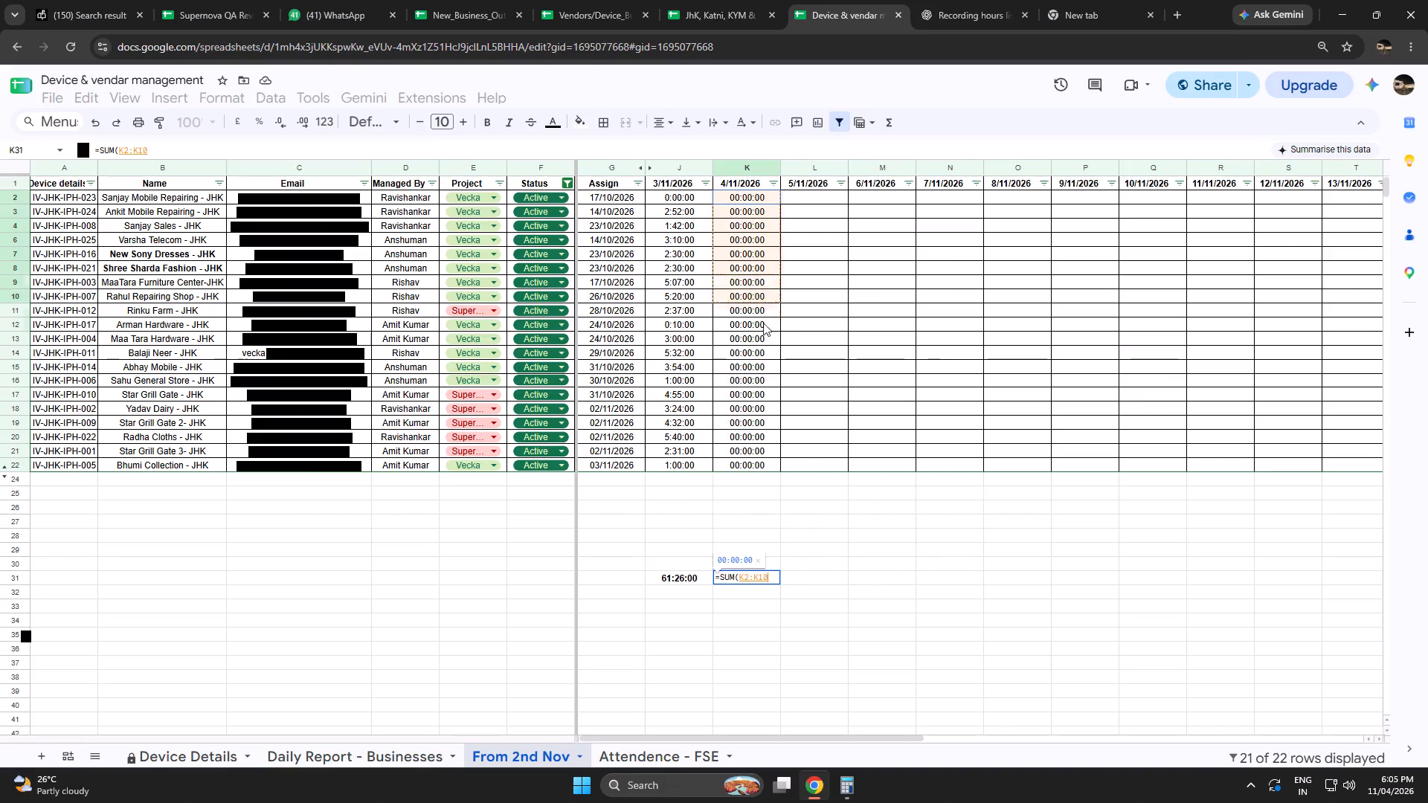
{"action": "left_click_drag", "start_coordinate": [763, 323], "coordinate": [772, 468]}
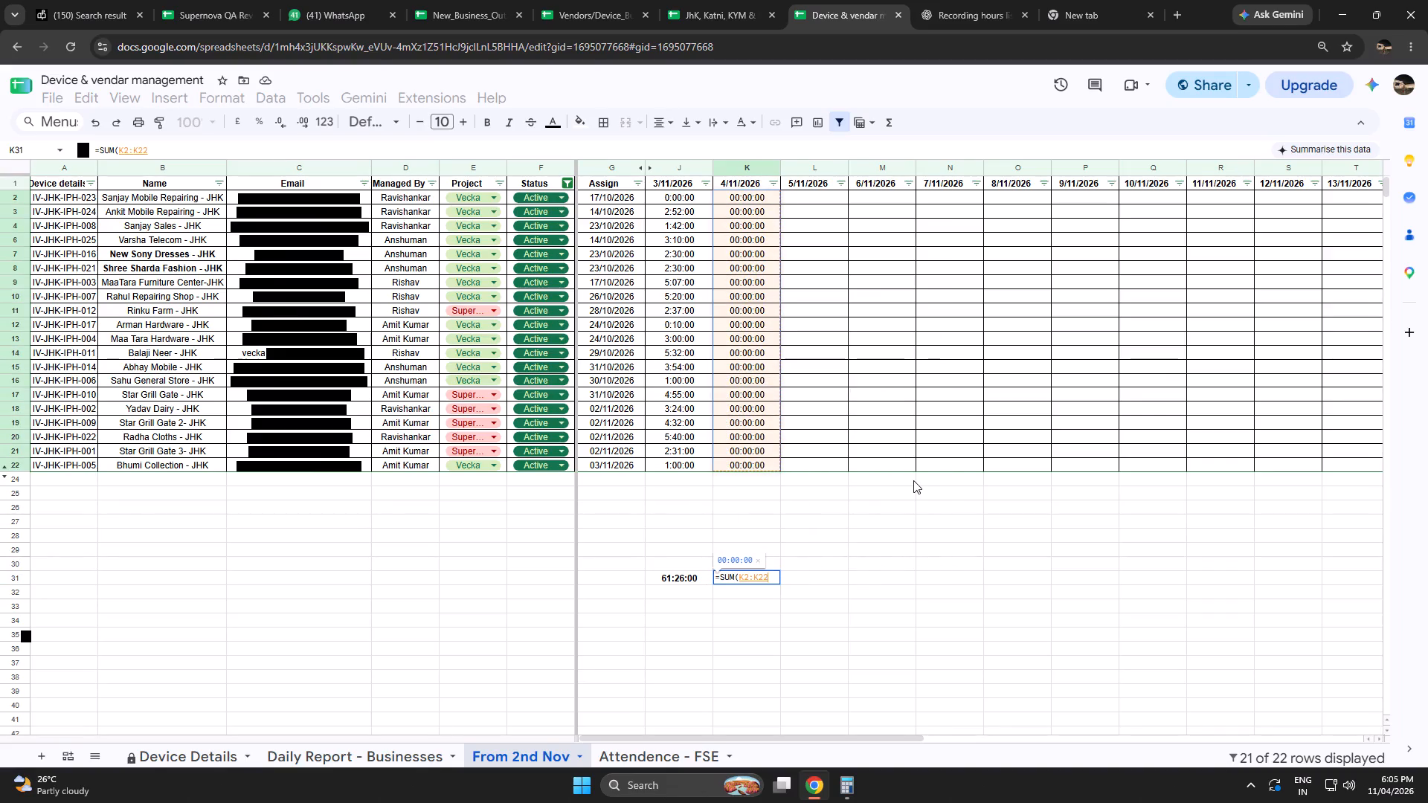
{"action": "key", "text": "shift+parenright"}
{"action": "key", "text": "Return"}
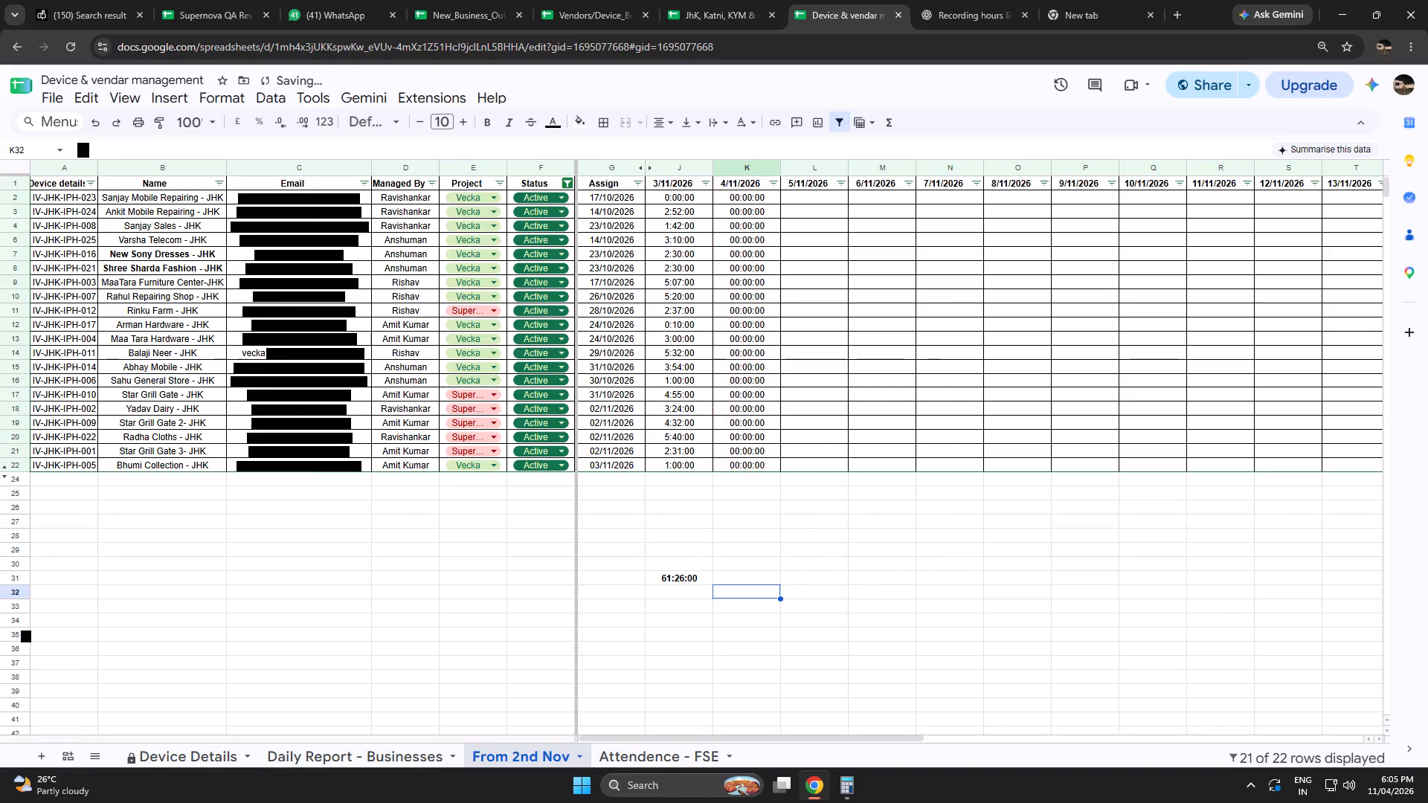
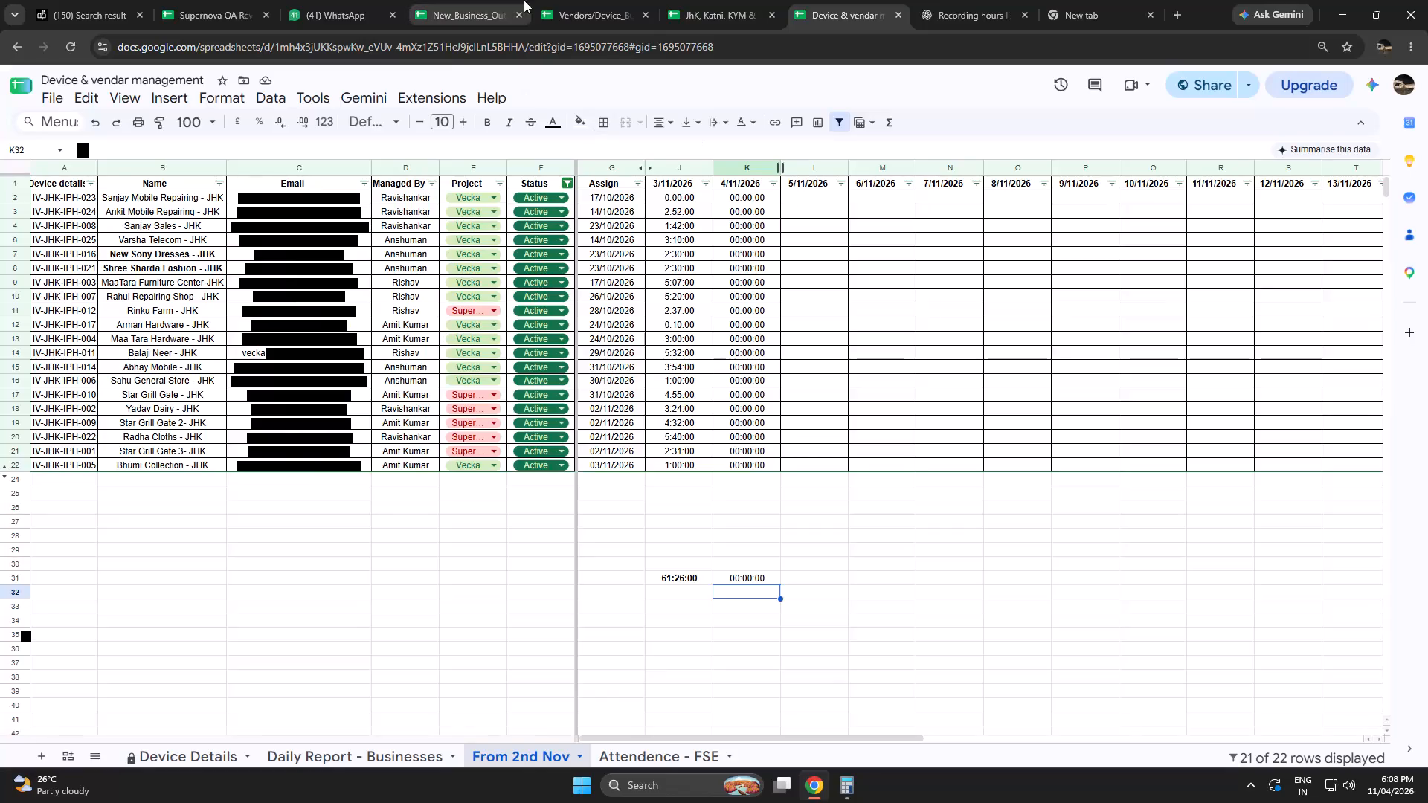
In the business tracker's JHK sheet, check the sum of recorded hours in L86 through L105 and compare with the Device & vendar management spreadsheet.
{"action": "left_click", "coordinate": [696, 0]}
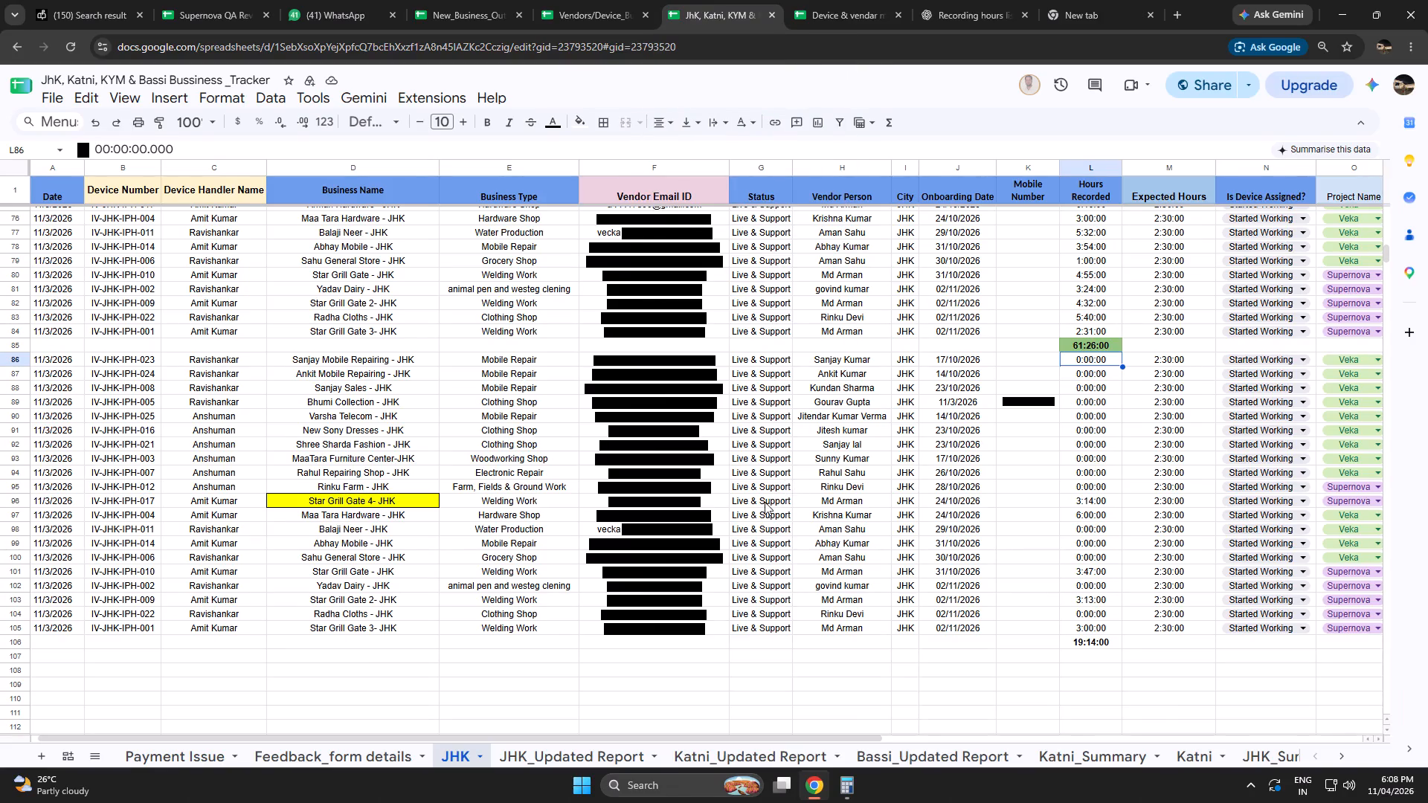
{"action": "left_click_drag", "start_coordinate": [1099, 360], "coordinate": [1081, 563]}
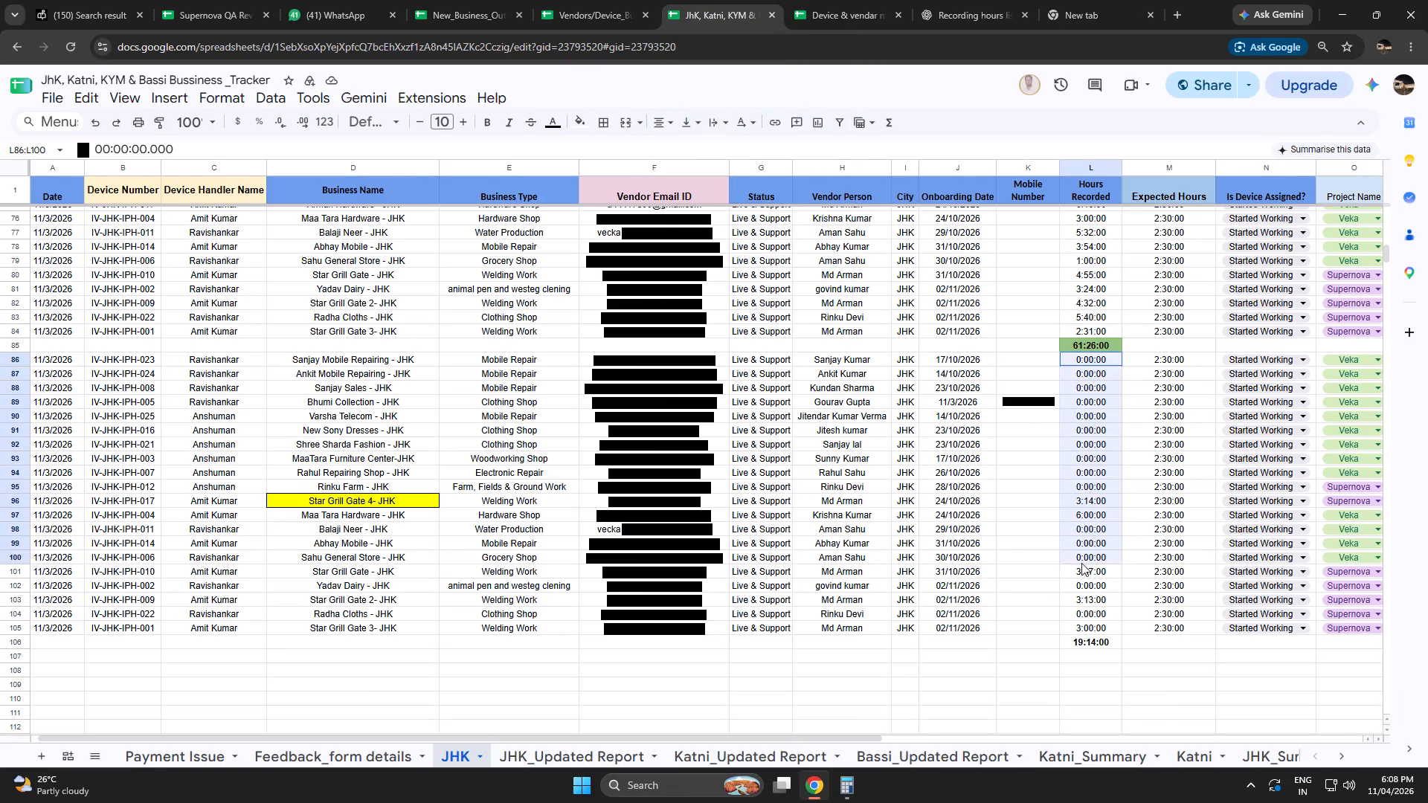
{"action": "left_click_drag", "start_coordinate": [1081, 563], "coordinate": [1082, 628]}
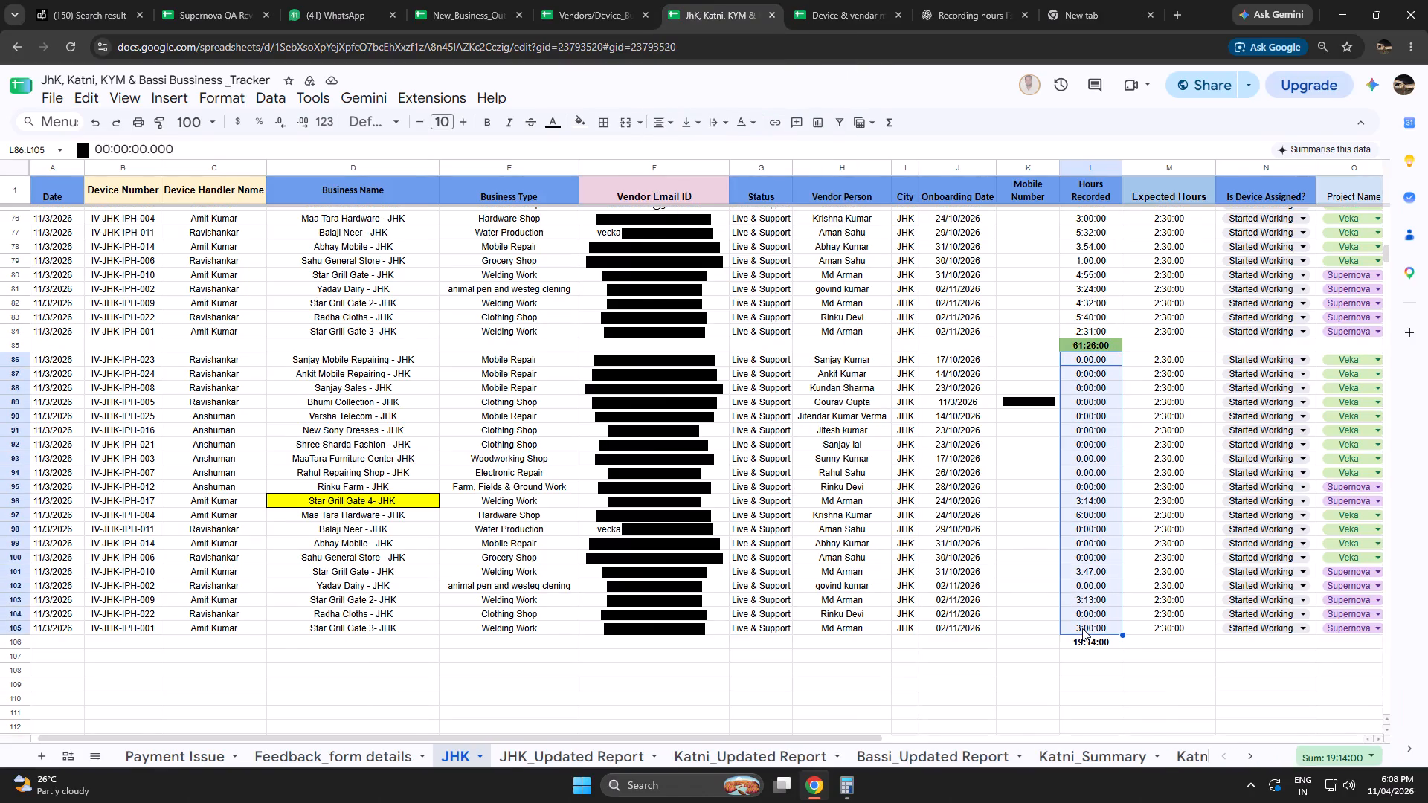
{"action": "left_click", "coordinate": [850, 671]}
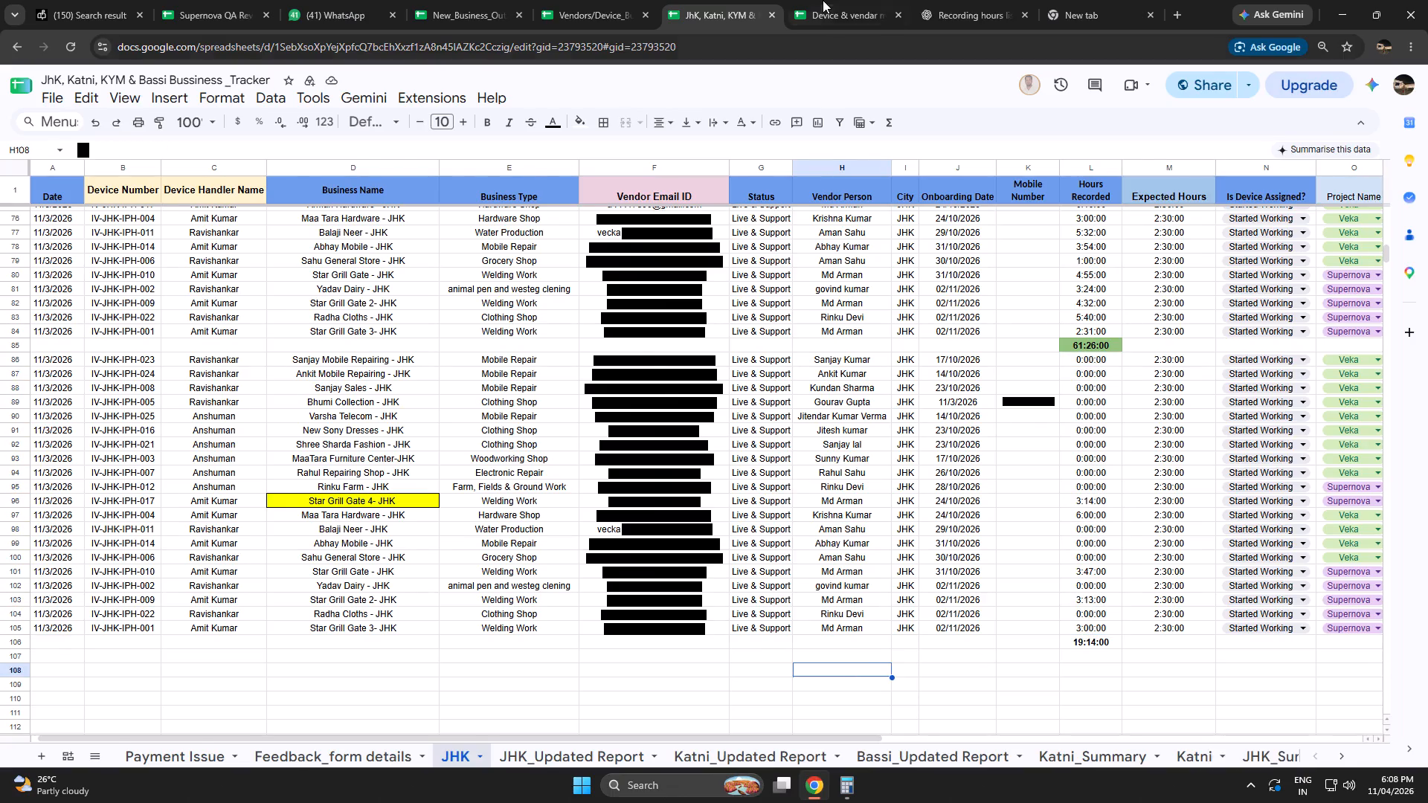
{"action": "left_click", "coordinate": [826, 0]}
{"action": "left_click", "coordinate": [690, 0]}
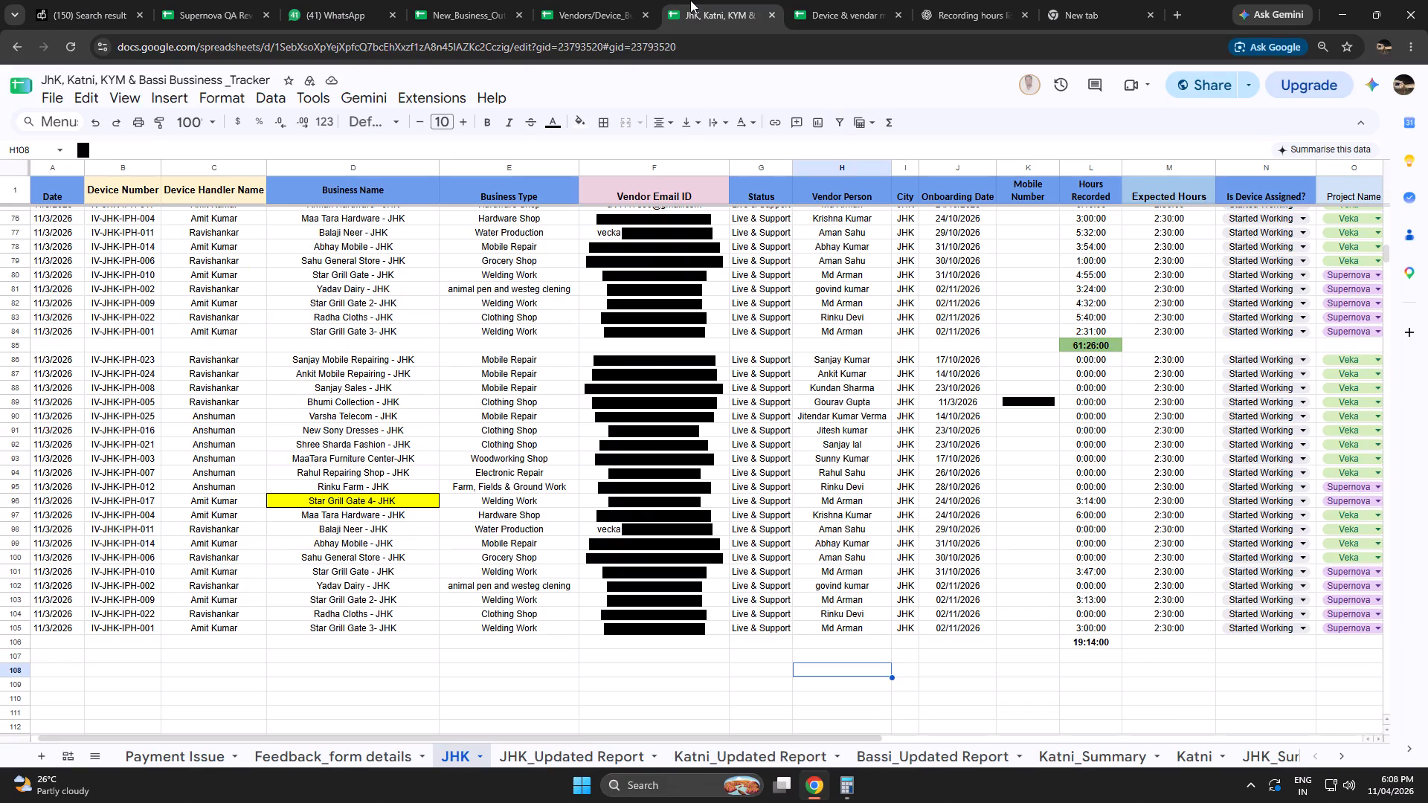
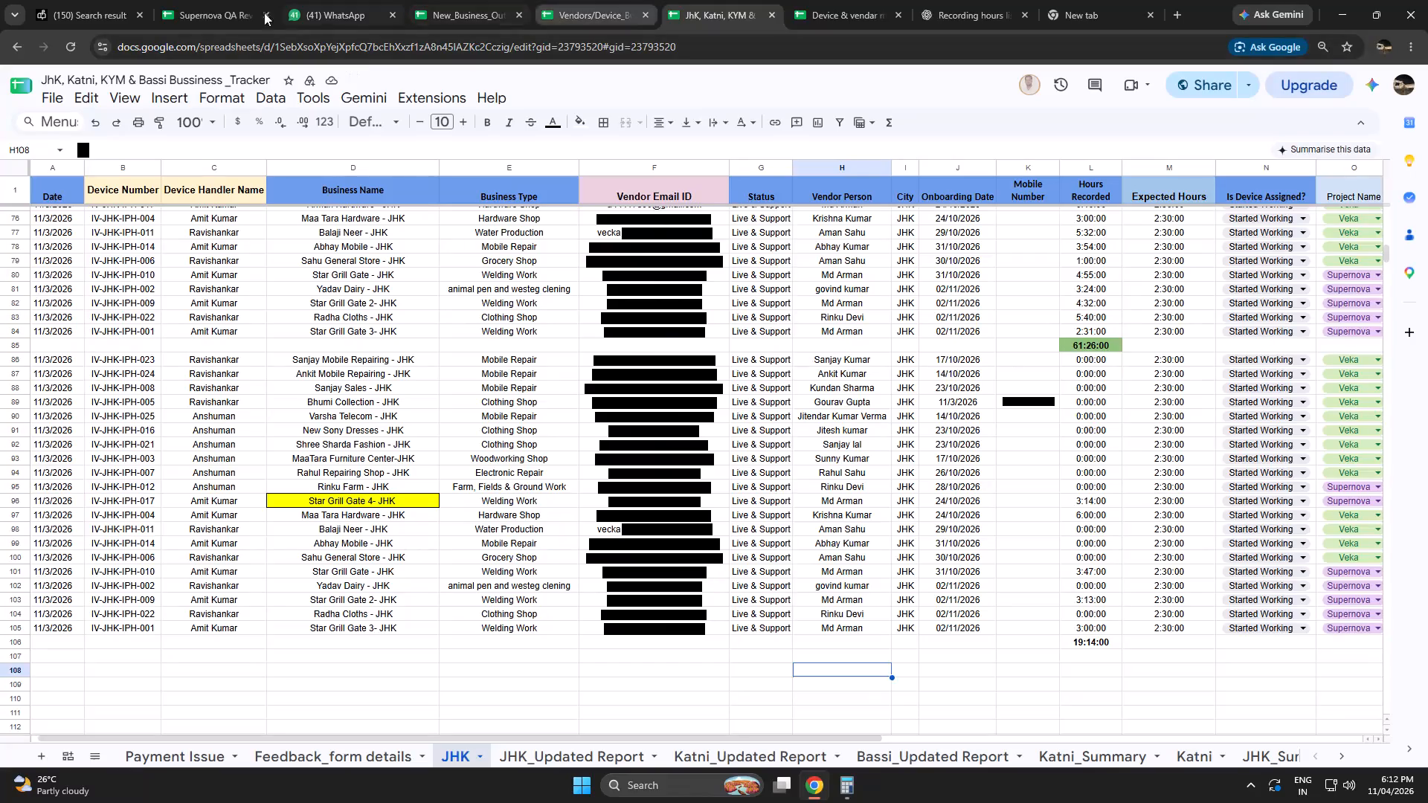
Set the Hours Recorded for MaaTara Furniture Center-JHK in row 93 of the JHK sheet to 0:30:00.
{"action": "left_click", "coordinate": [370, 517]}
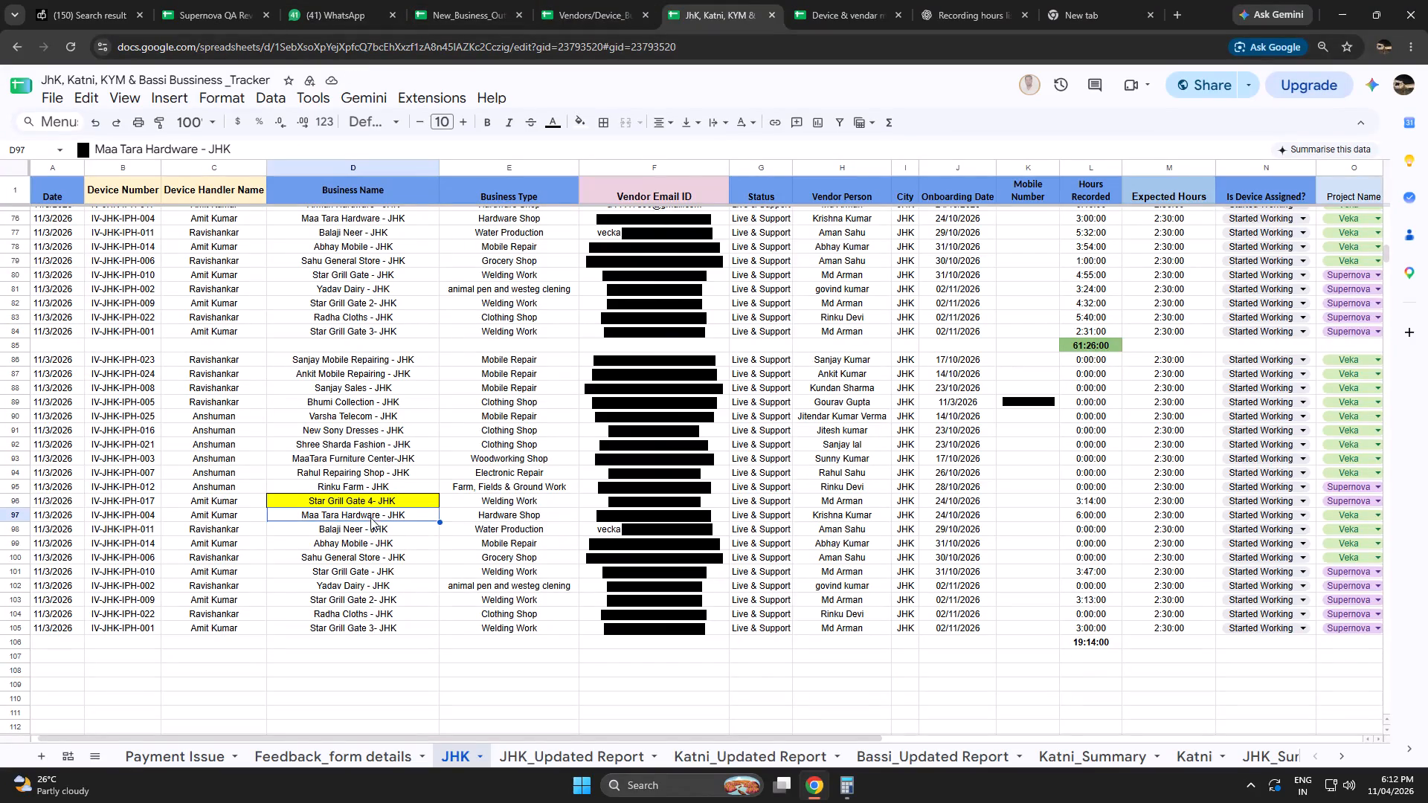
{"action": "left_click", "coordinate": [370, 468]}
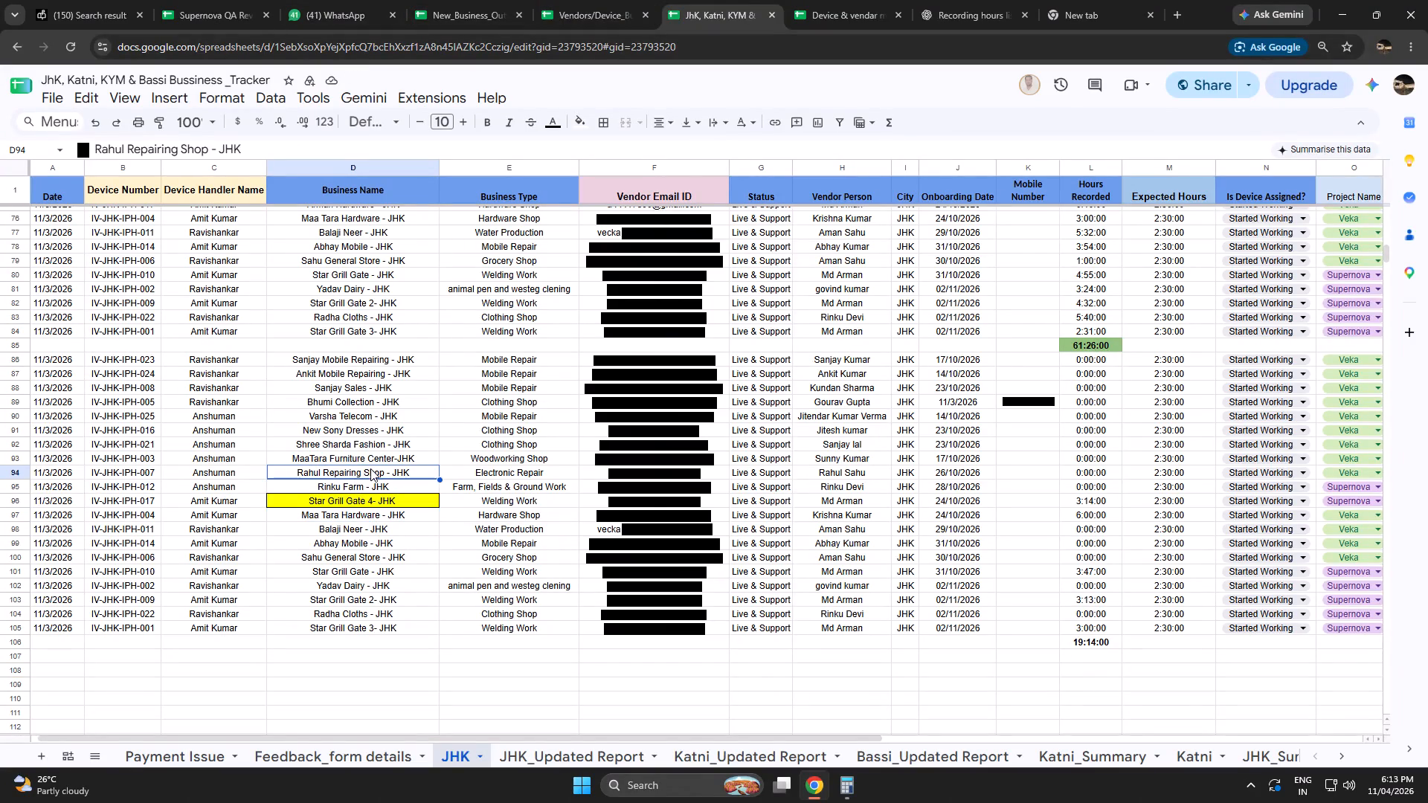
{"action": "left_click", "coordinate": [382, 454]}
{"action": "key", "text": "Right"}
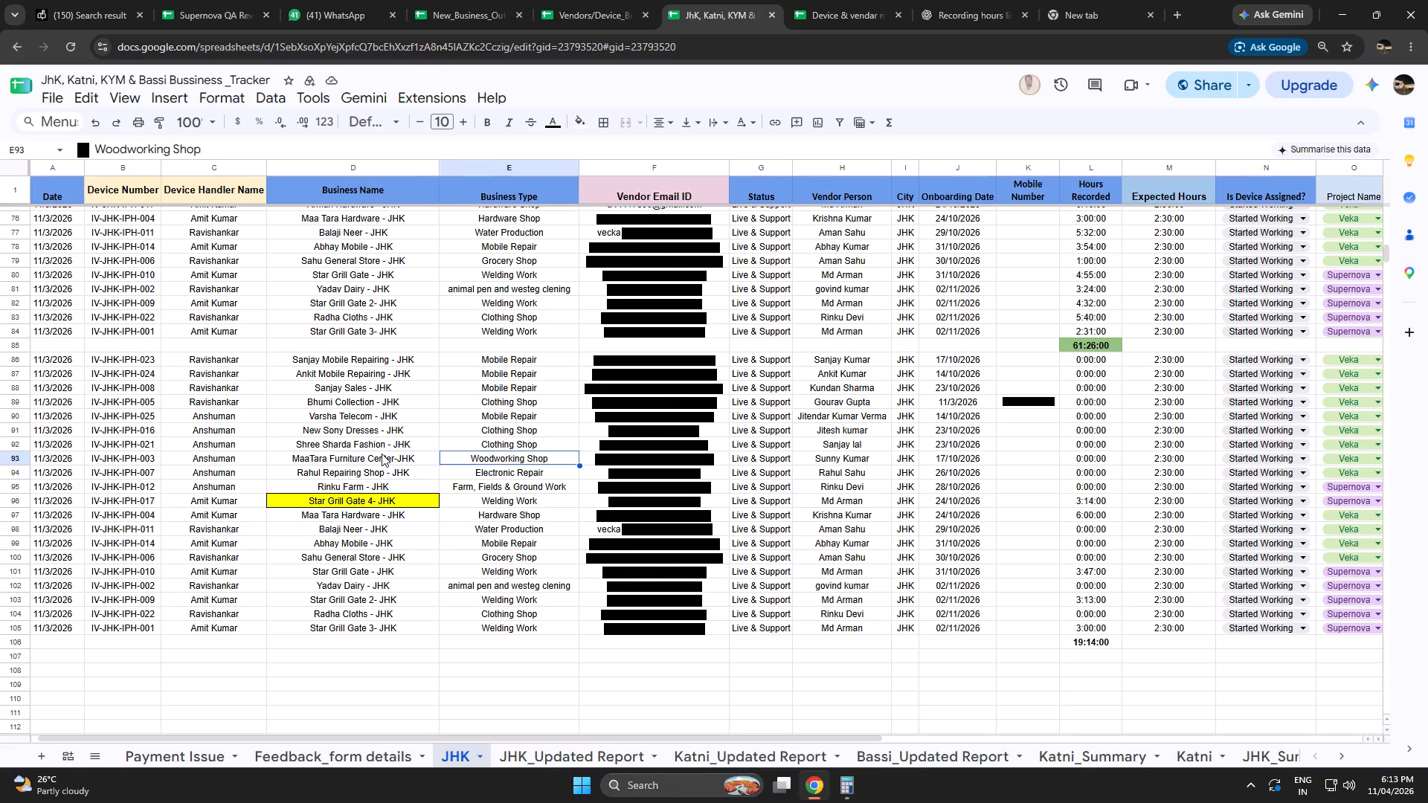
{"action": "key", "text": "Right"}
{"action": "key", "text": "Right"}
{"action": "key", "text": "Right"}
{"action": "key", "text": "Right"}
{"action": "key", "text": "Right"}
{"action": "key", "text": "Right"}
{"action": "key", "text": "Right"}
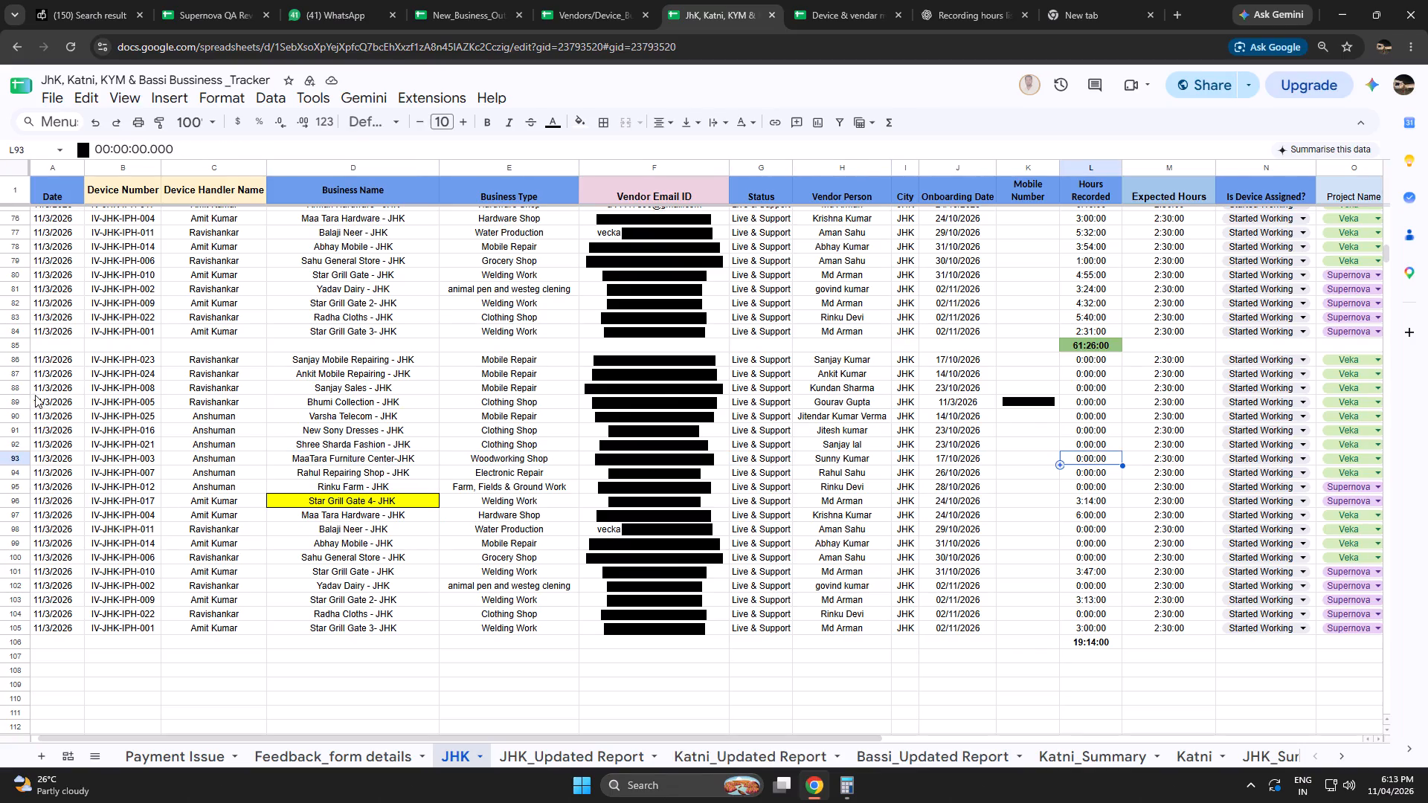
{"action": "left_click", "coordinate": [119, 142]}
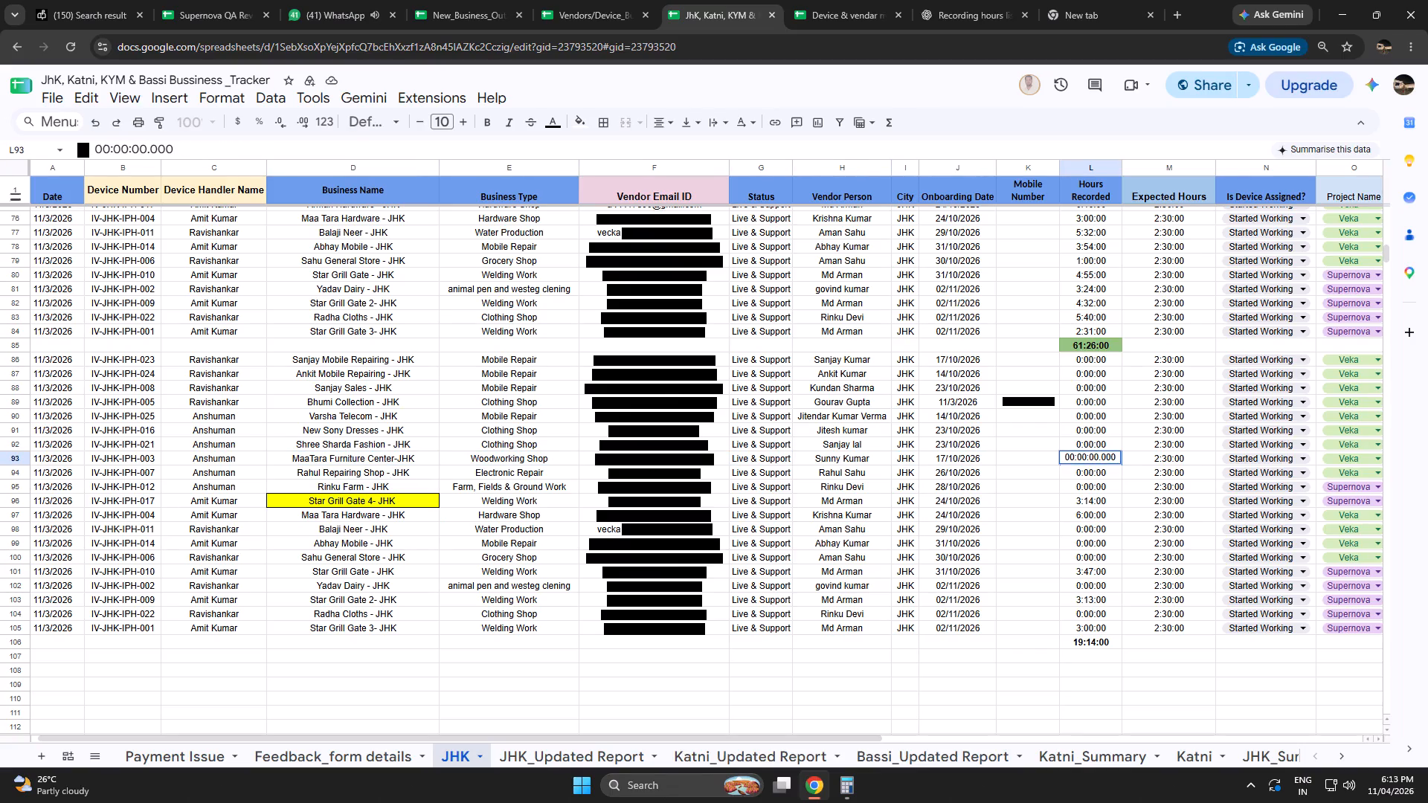
{"action": "key", "text": "BackSpace"}
{"action": "key", "text": "3"}
{"action": "key", "text": "Return"}
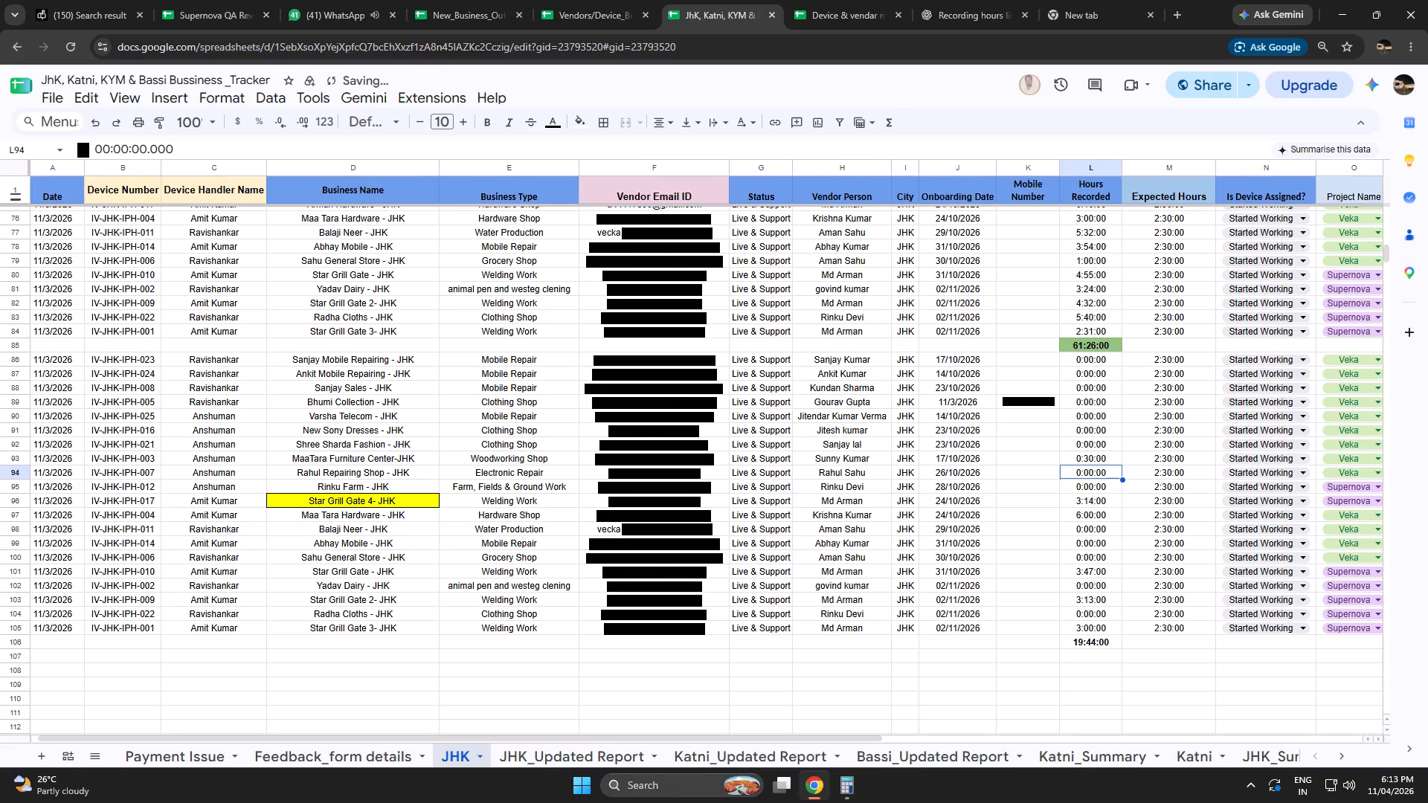
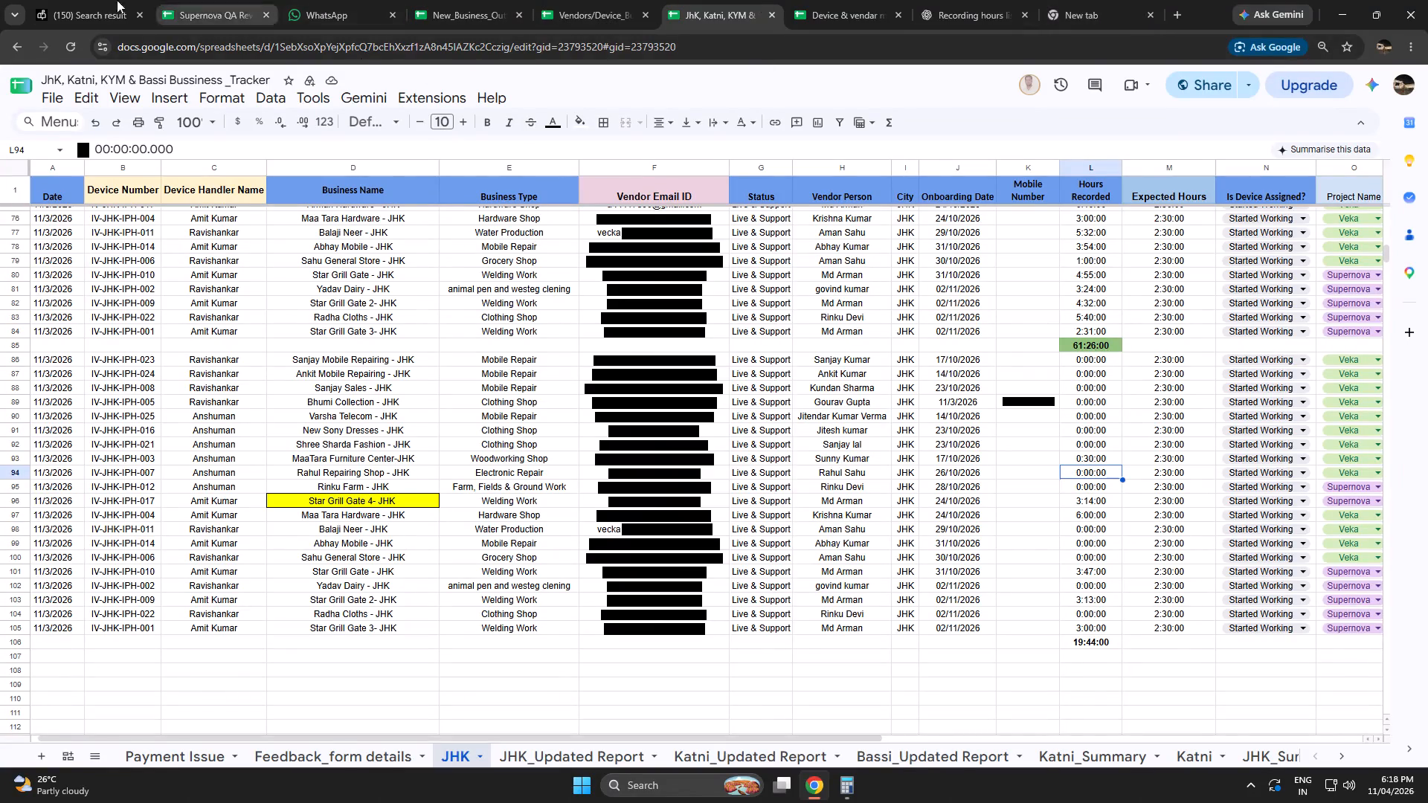
Switch to the webmail inbox, clear the previous message search and open the mail search for a new query.
{"action": "left_click", "coordinate": [54, 0]}
{"action": "left_click", "coordinate": [456, 123]}
{"action": "left_click", "coordinate": [359, 134]}
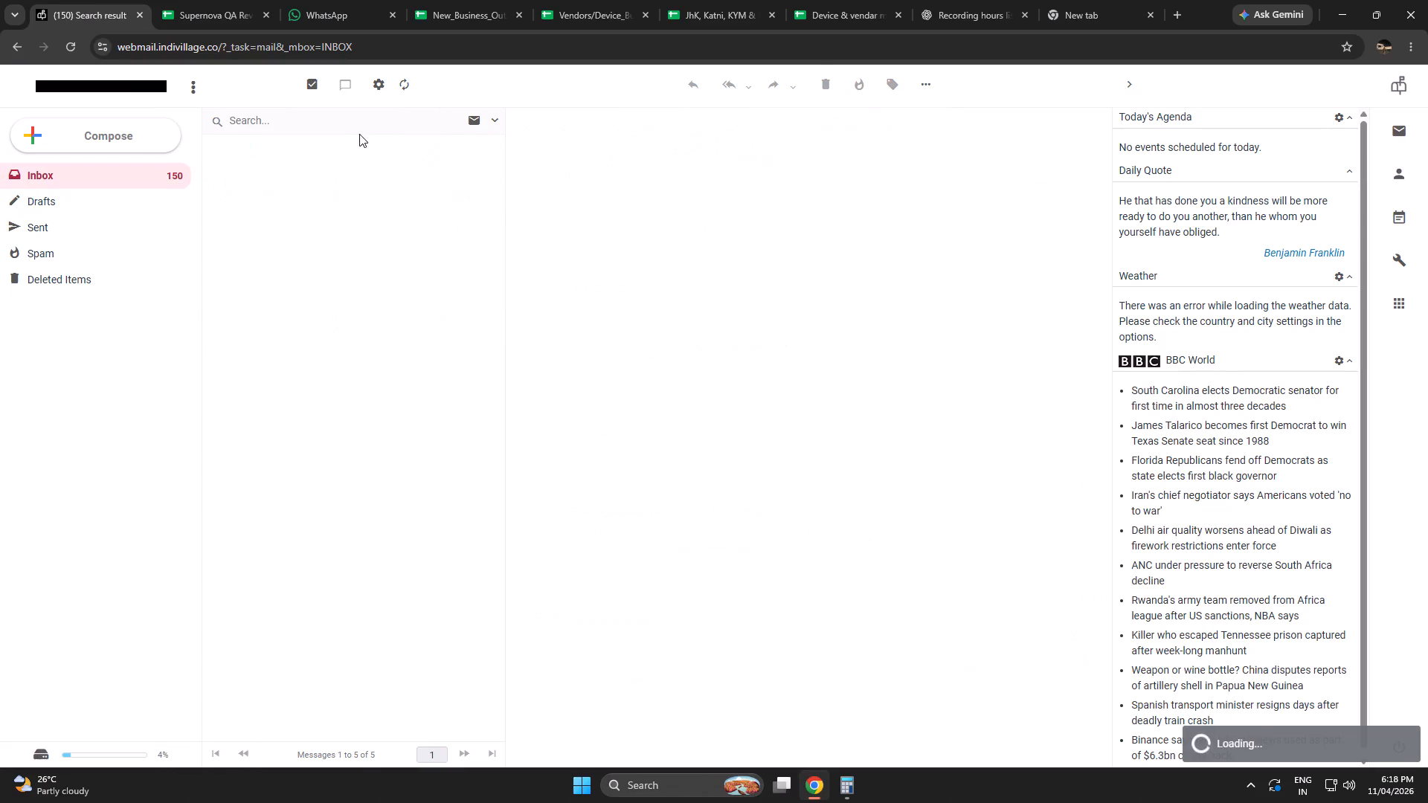
{"action": "left_click", "coordinate": [329, 119]}
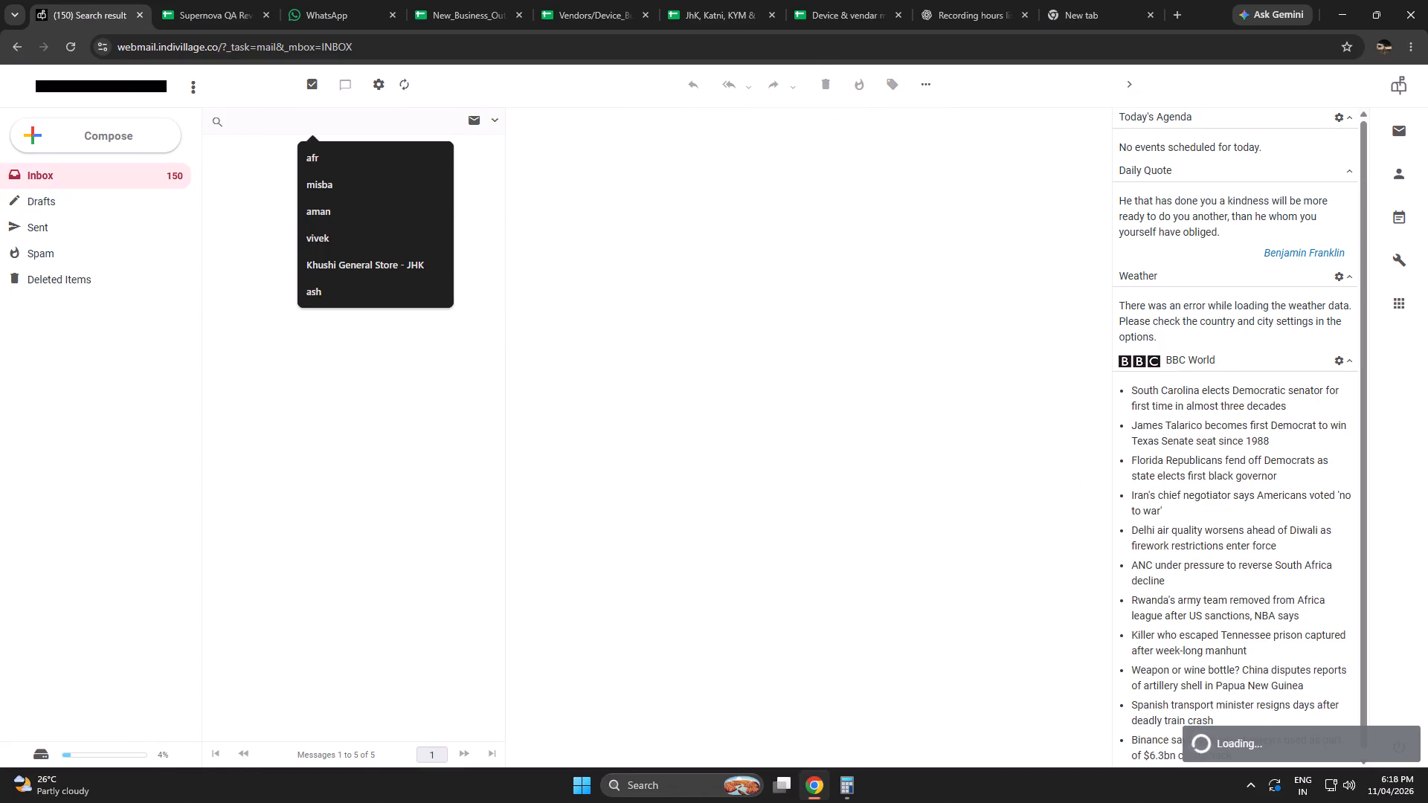